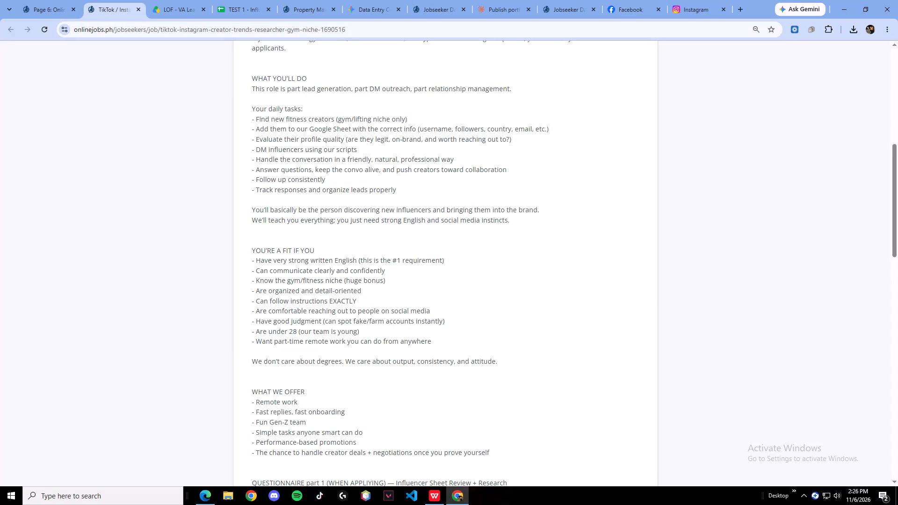
Read the job post's questionnaire instructions for reviewing rows 3–13 and adding creators in rows 14–23.
{"action": "scroll", "coordinate": [307, 352], "scroll_direction": "down", "scroll_amount": 1}
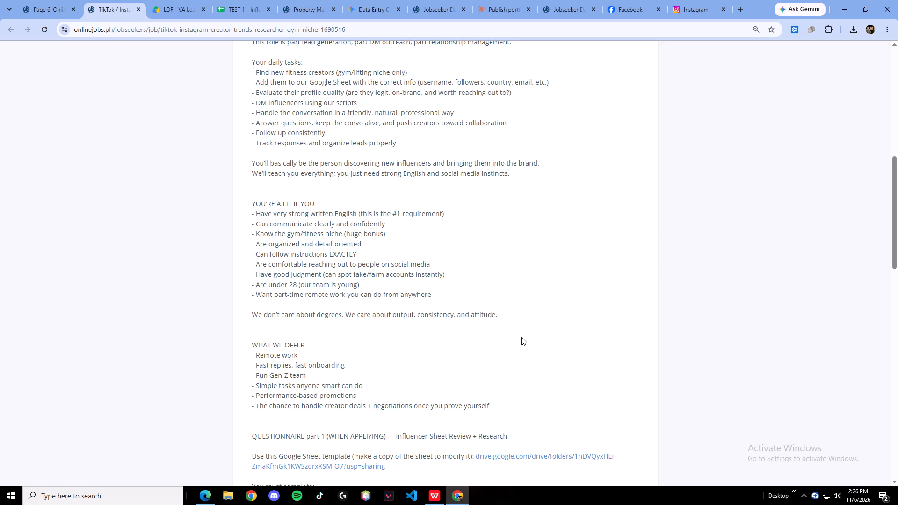
{"action": "scroll", "coordinate": [520, 338], "scroll_direction": "down", "scroll_amount": 1}
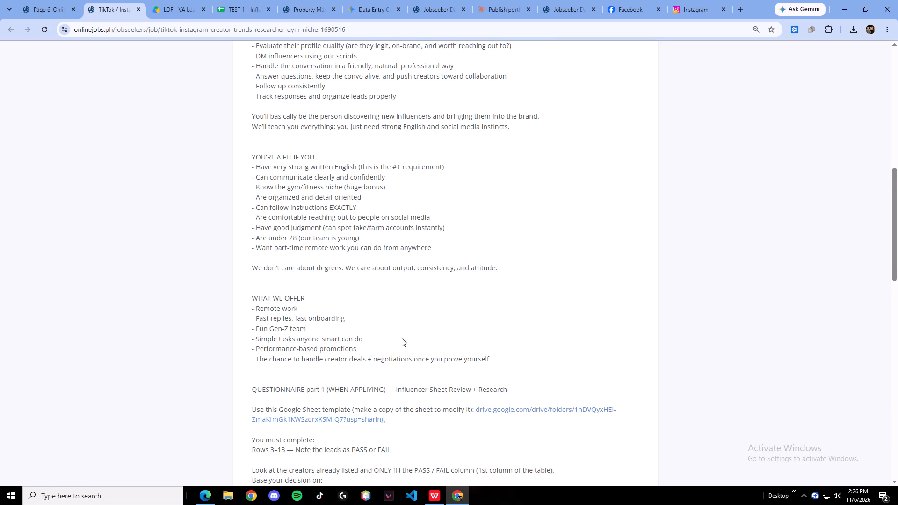
{"action": "scroll", "coordinate": [400, 344], "scroll_direction": "down", "scroll_amount": 1}
{"action": "scroll", "coordinate": [333, 343], "scroll_direction": "down", "scroll_amount": 1}
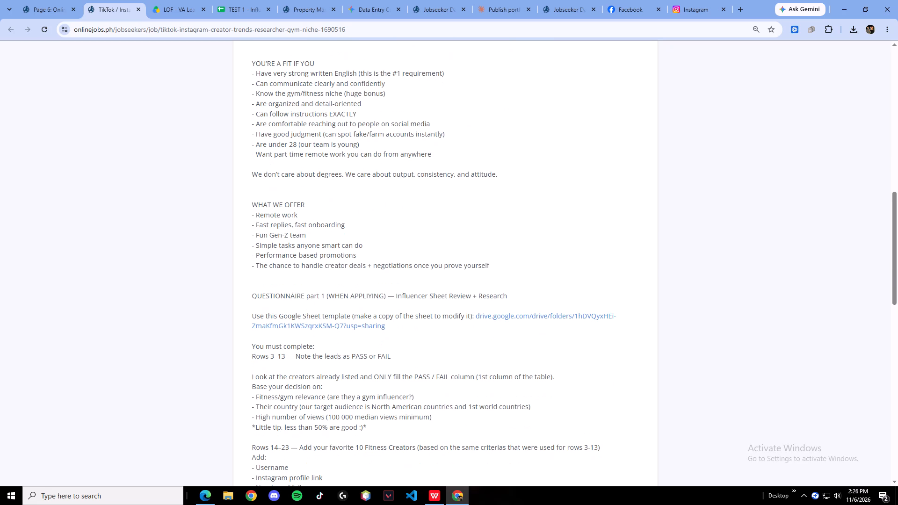
{"action": "scroll", "coordinate": [311, 320], "scroll_direction": "down", "scroll_amount": 1}
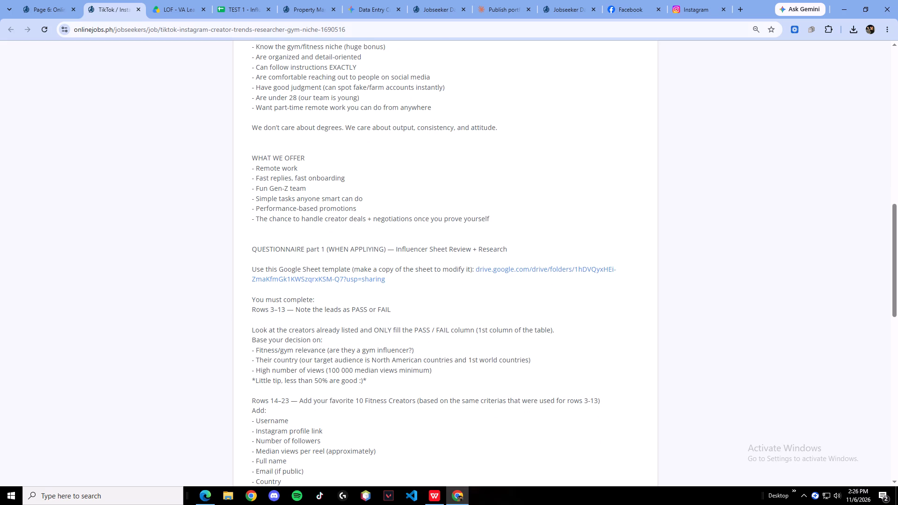
Switch to WPS Office and review the PASS OR FAIL ratings of the creators in rows 3–13.
{"action": "left_click", "coordinate": [435, 492]}
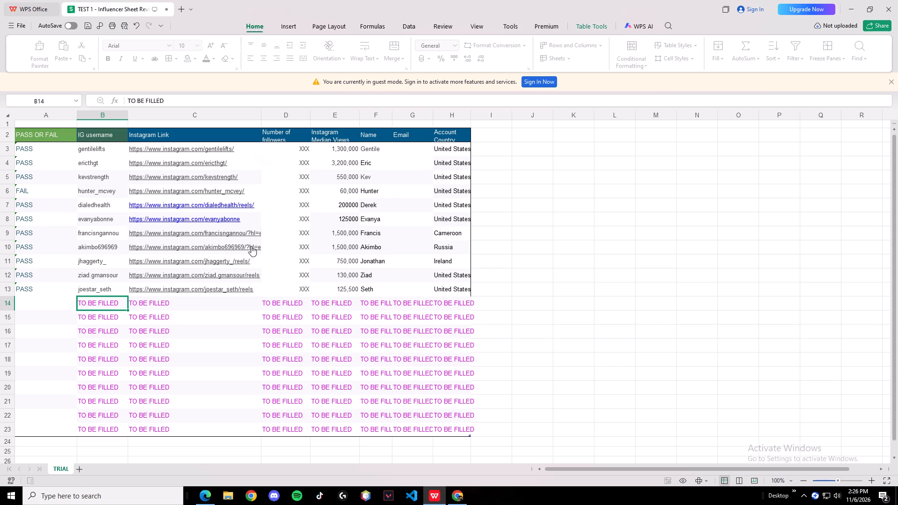
{"action": "scroll", "coordinate": [24, 158], "scroll_direction": "up", "scroll_amount": 1}
{"action": "scroll", "coordinate": [69, 166], "scroll_direction": "up", "scroll_amount": 1}
{"action": "scroll", "coordinate": [586, 231], "scroll_direction": "up", "scroll_amount": 6}
{"action": "left_click_drag", "start_coordinate": [893, 241], "coordinate": [876, 166]}
{"action": "left_click", "coordinate": [43, 150]}
{"action": "left_click", "coordinate": [43, 162]}
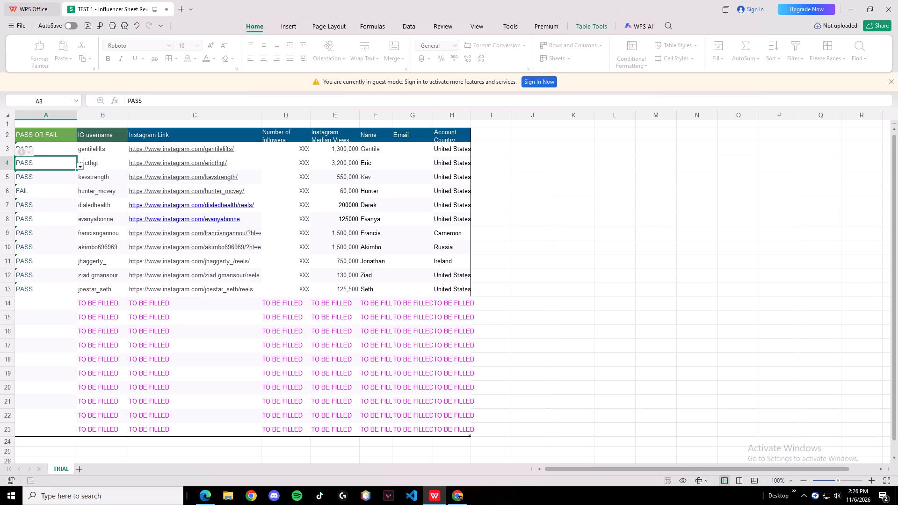
{"action": "scroll", "coordinate": [80, 156], "scroll_direction": "up", "scroll_amount": 1}
{"action": "left_click", "coordinate": [55, 214]}
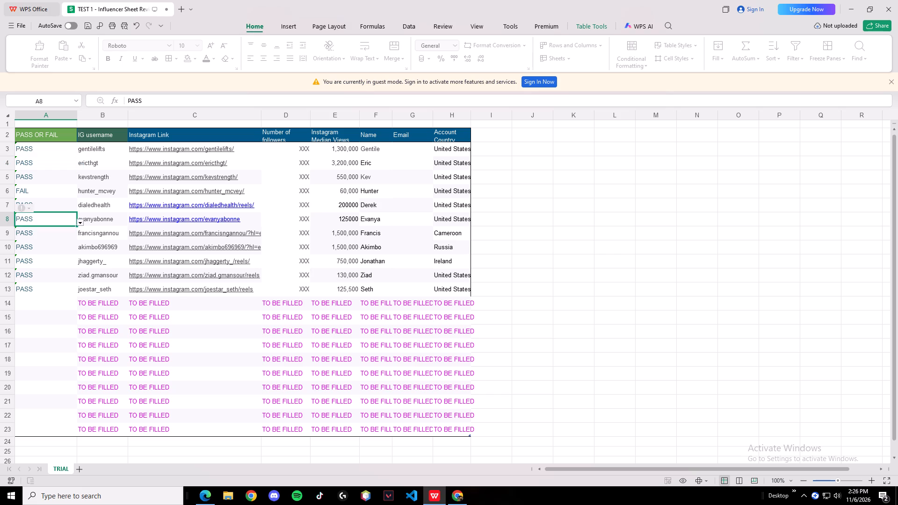
{"action": "left_click", "coordinate": [66, 206]}
{"action": "left_click", "coordinate": [559, 295]}
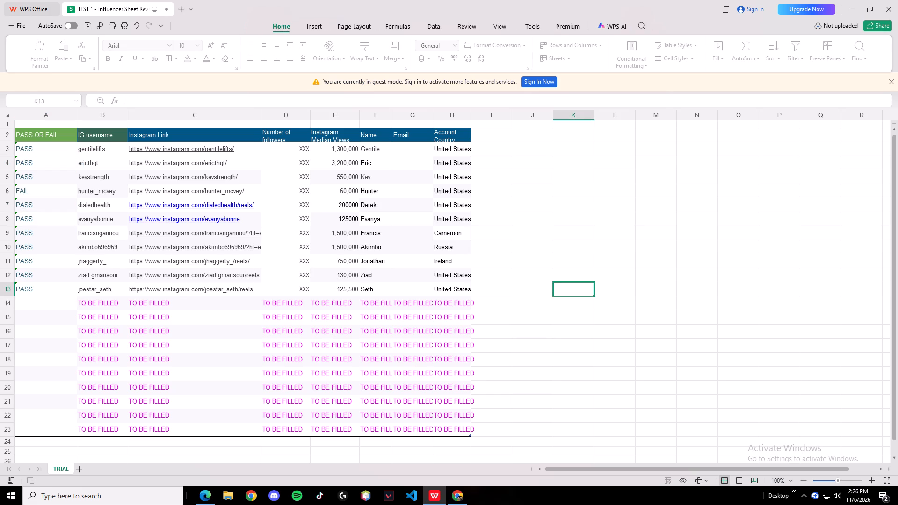
Open the dialedhealth Instagram profile from its sheet link, view it, and close the extra profile tabs.
{"action": "left_click", "coordinate": [217, 204]}
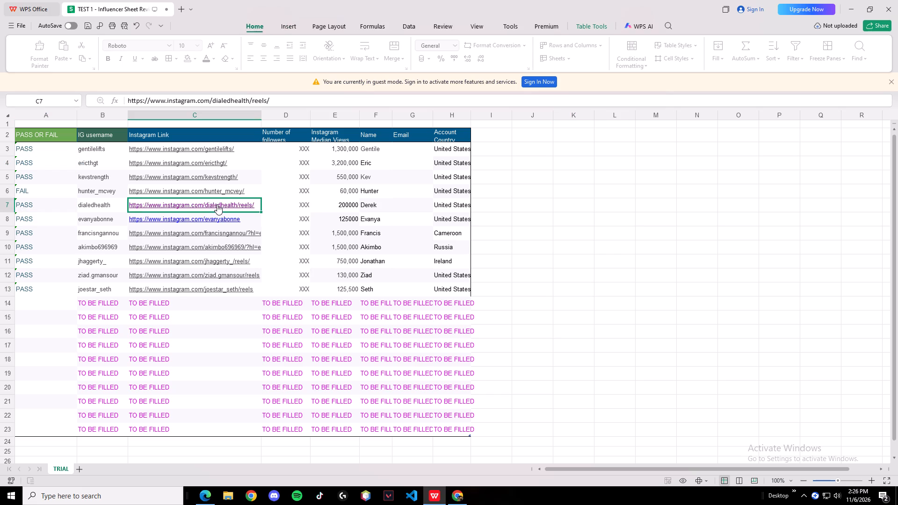
{"action": "left_click", "coordinate": [217, 204]}
{"action": "left_click", "coordinate": [455, 498]}
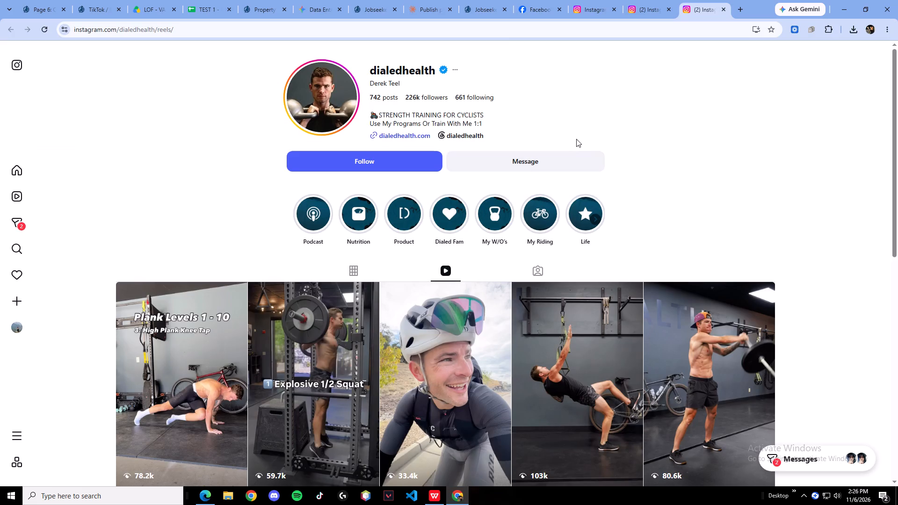
{"action": "left_click", "coordinate": [725, 9]}
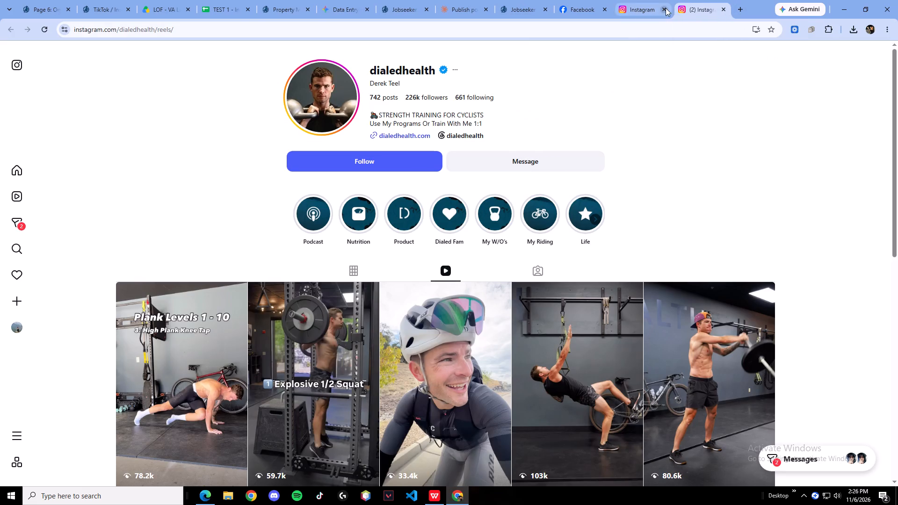
{"action": "left_click", "coordinate": [649, 3]}
{"action": "left_click", "coordinate": [725, 10]}
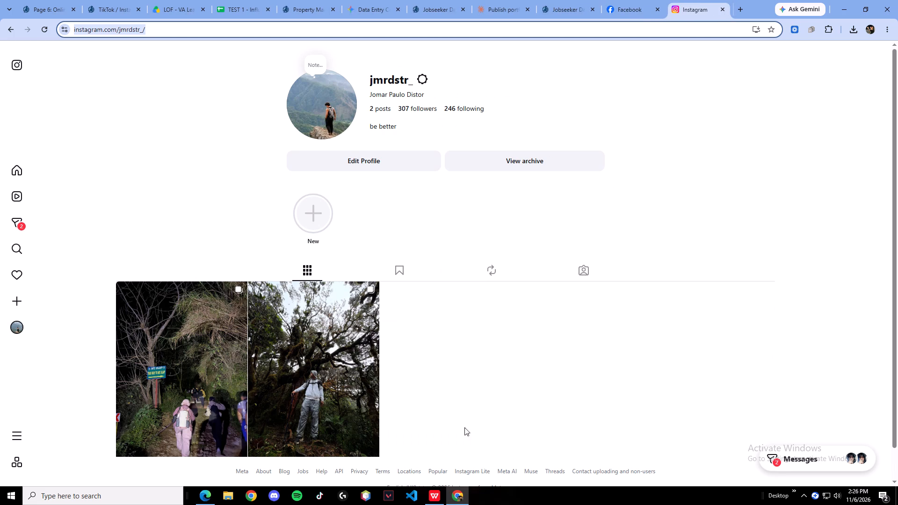
View the evanyabonne and francisngannou Instagram profiles from their sheet links, closing each profile tab after viewing.
{"action": "left_click", "coordinate": [463, 497]}
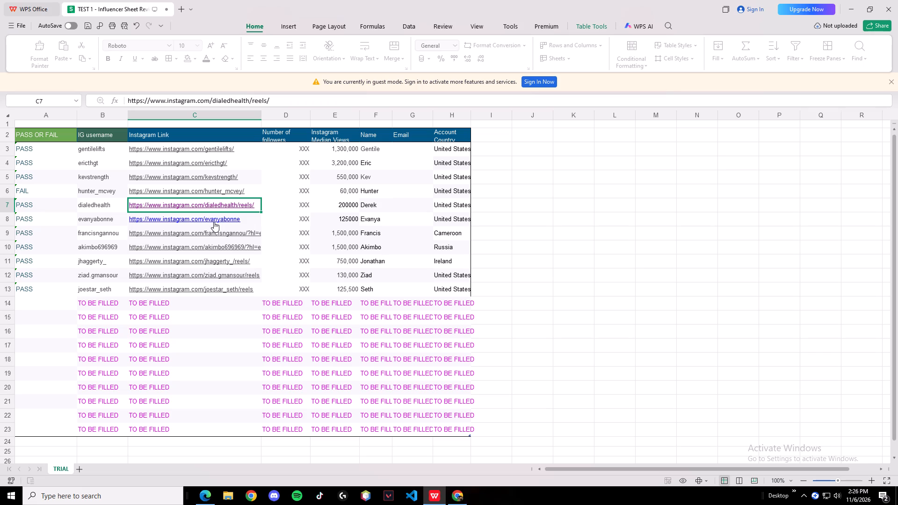
{"action": "left_click", "coordinate": [213, 221]}
{"action": "left_click", "coordinate": [213, 221]}
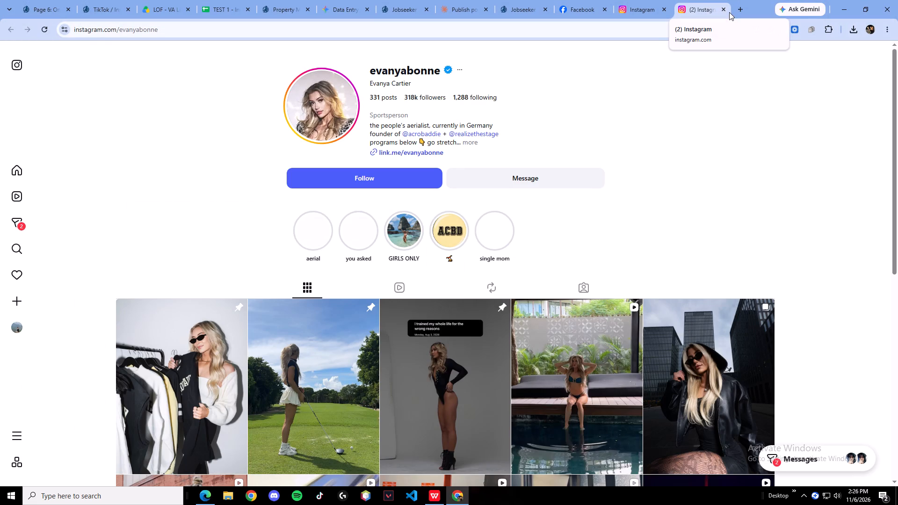
{"action": "left_click", "coordinate": [729, 12]}
{"action": "left_click", "coordinate": [723, 7]}
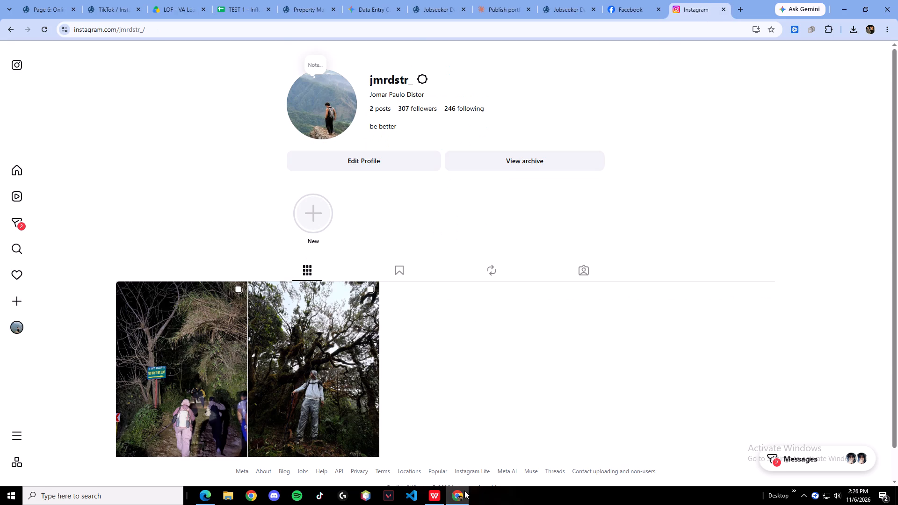
{"action": "left_click", "coordinate": [453, 502]}
{"action": "left_click", "coordinate": [172, 233]}
{"action": "left_click", "coordinate": [173, 233]}
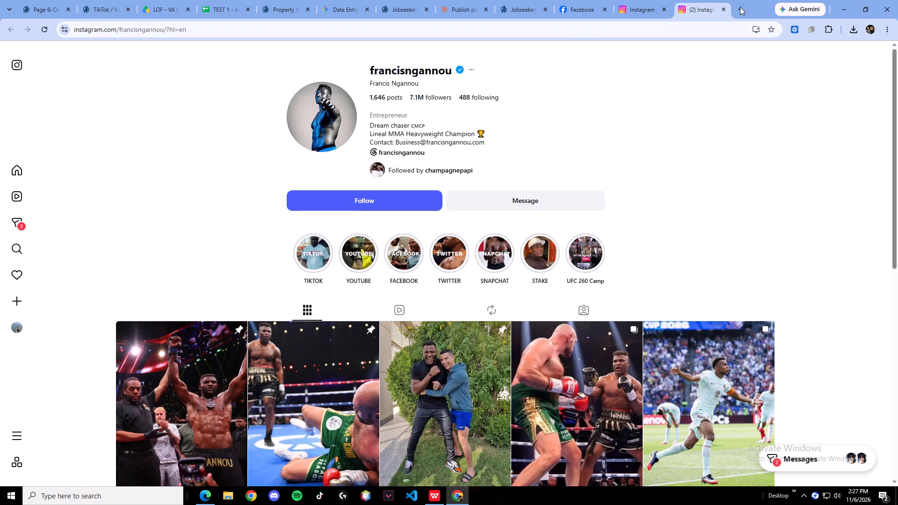
{"action": "left_click", "coordinate": [724, 8]}
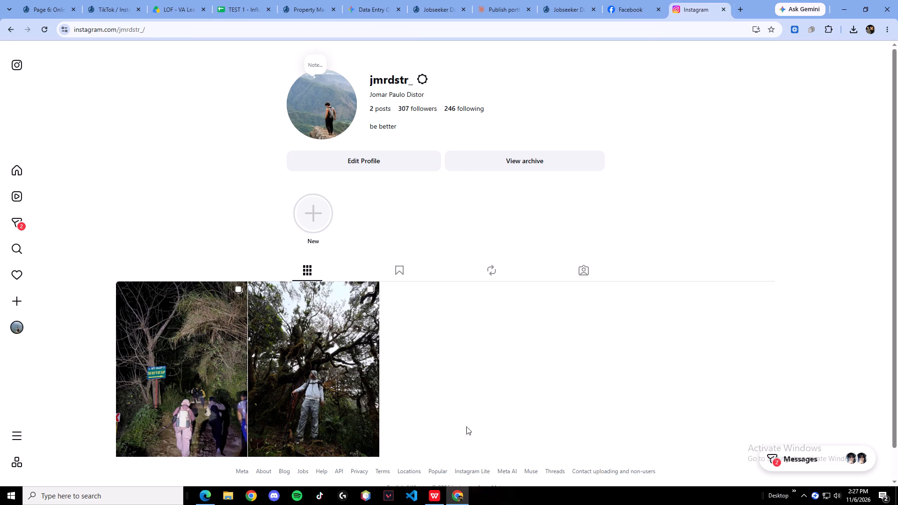
{"action": "left_click", "coordinate": [458, 501]}
{"action": "double_click", "coordinate": [204, 252]}
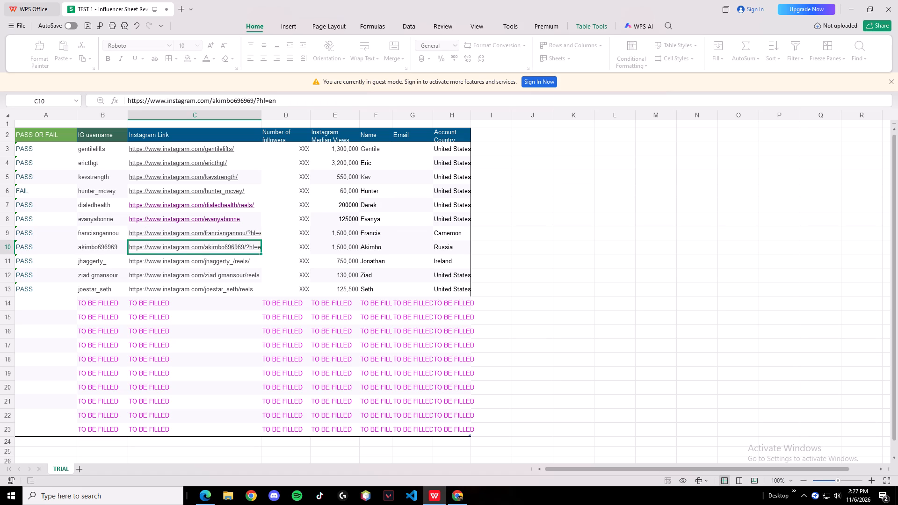
{"action": "left_click", "coordinate": [212, 246]}
{"action": "left_click", "coordinate": [183, 255]}
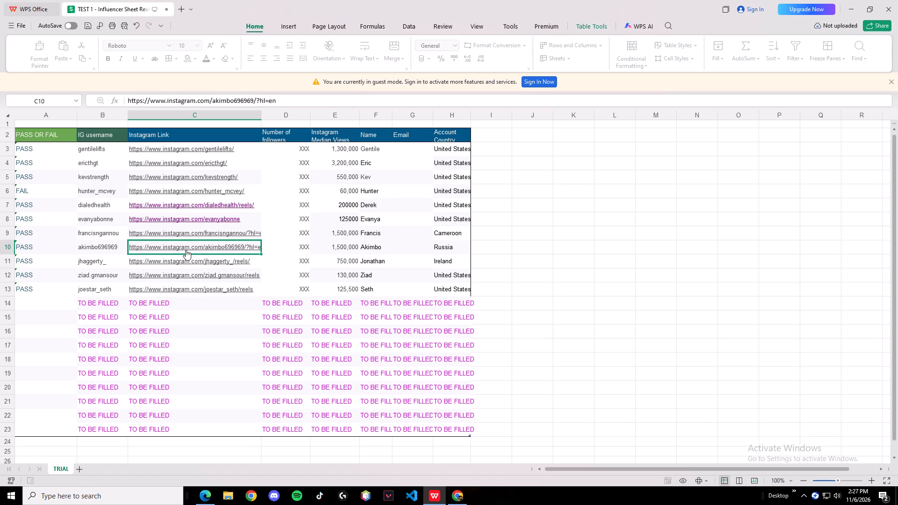
{"action": "left_click", "coordinate": [186, 247]}
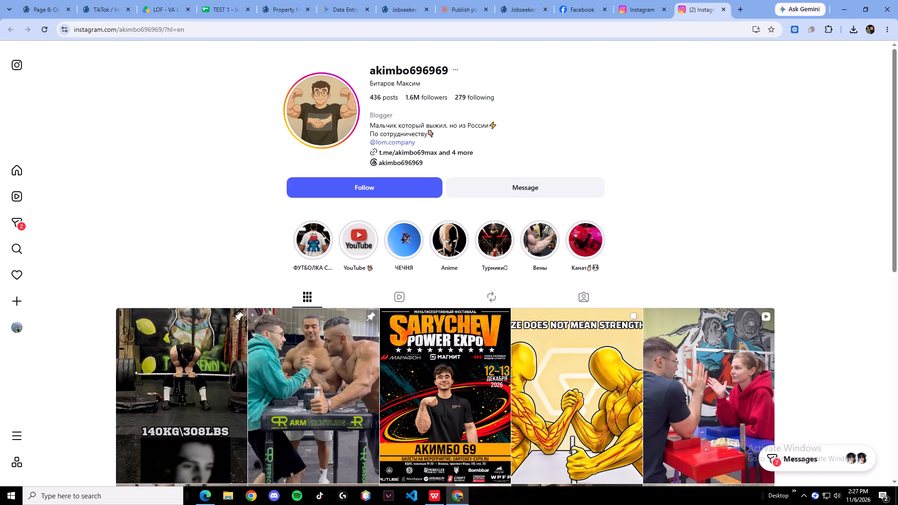
{"action": "left_click", "coordinate": [726, 10]}
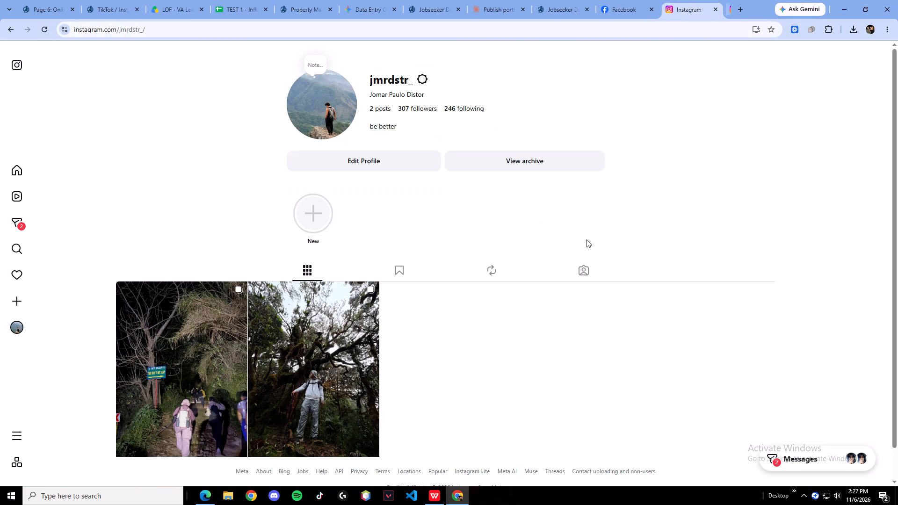
{"action": "left_click", "coordinate": [456, 501]}
{"action": "left_click", "coordinate": [191, 261]}
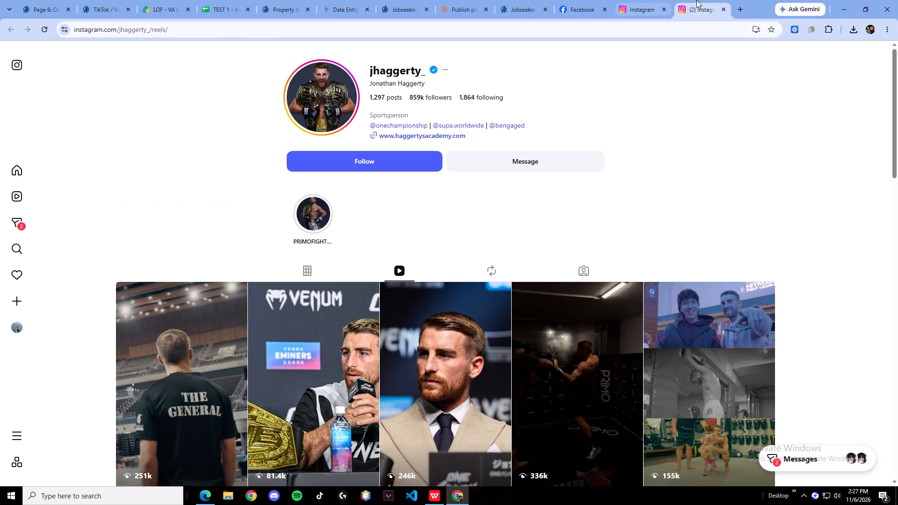
{"action": "left_click", "coordinate": [722, 8]}
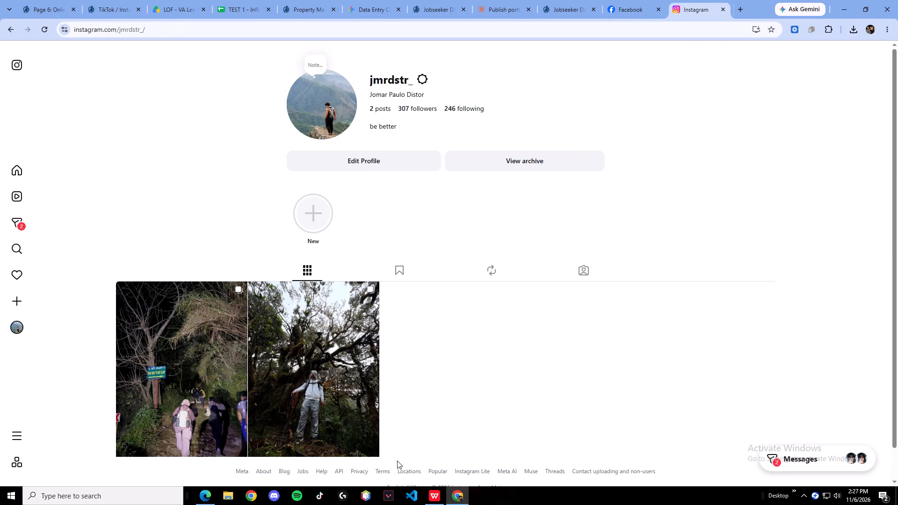
In the WPS Office sheet, rename the header in cell E2 as "Instagram Media Views".
{"action": "left_click", "coordinate": [431, 496]}
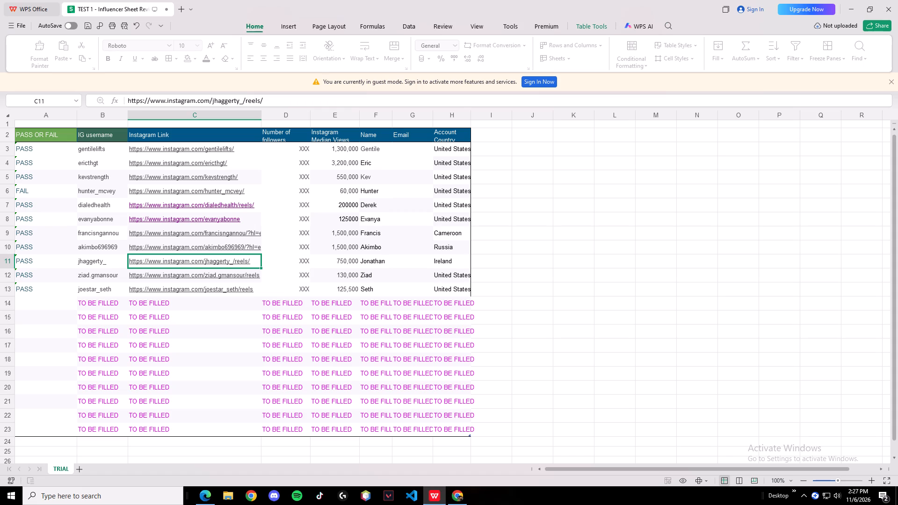
{"action": "left_click", "coordinate": [333, 139]}
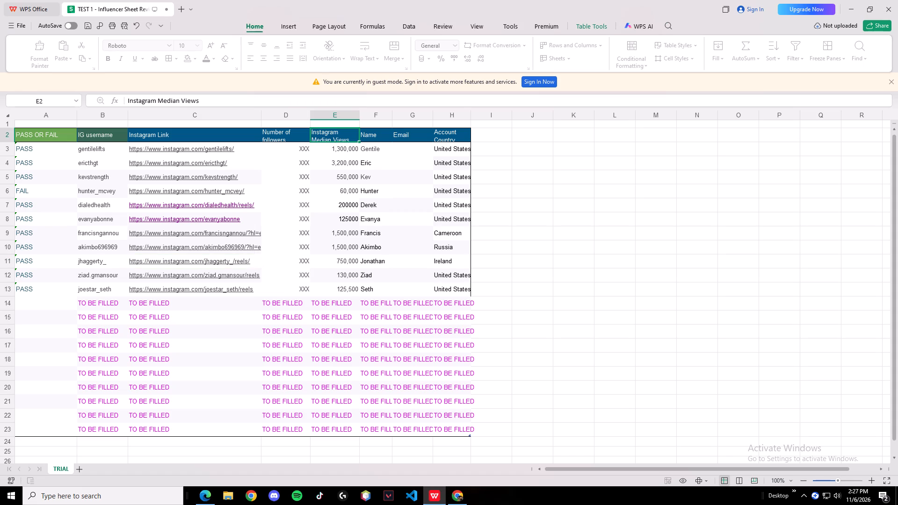
{"action": "scroll", "coordinate": [333, 142], "scroll_direction": "down", "scroll_amount": 1}
{"action": "scroll", "coordinate": [333, 136], "scroll_direction": "up", "scroll_amount": 1}
{"action": "double_click", "coordinate": [331, 140]}
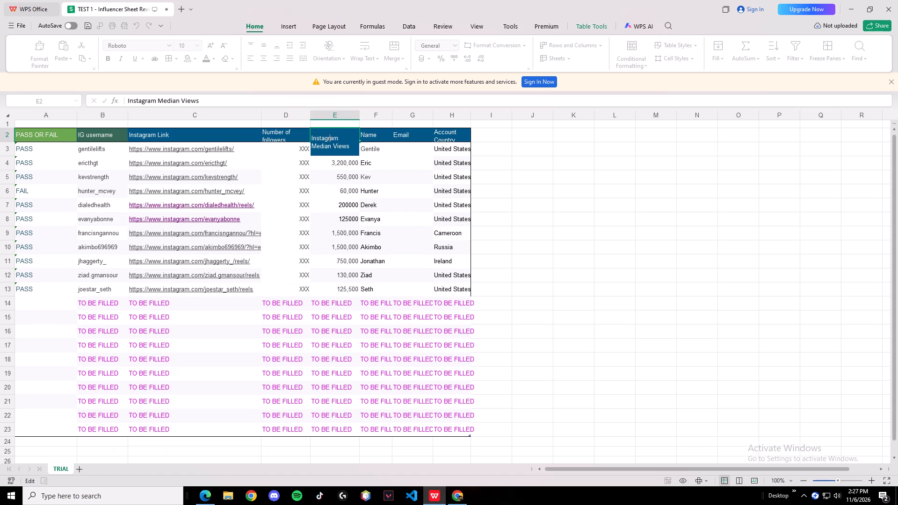
{"action": "left_click", "coordinate": [333, 144]}
{"action": "key", "text": "BackSpace"}
{"action": "key", "text": "BackSpace"}
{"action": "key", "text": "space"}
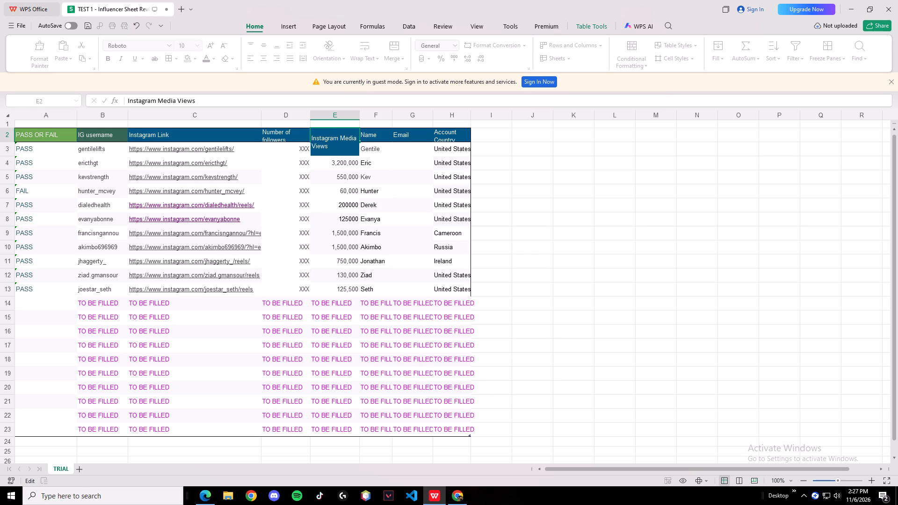
{"action": "left_click", "coordinate": [503, 167]}
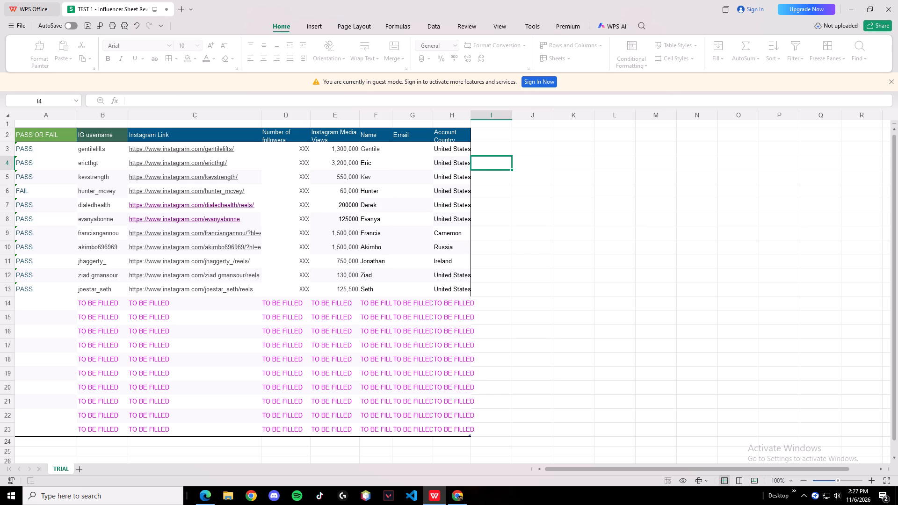
Look up joestar_seth's follower count on Instagram and enter 239000 as the number of followers in row 13.
{"action": "left_click", "coordinate": [300, 286]}
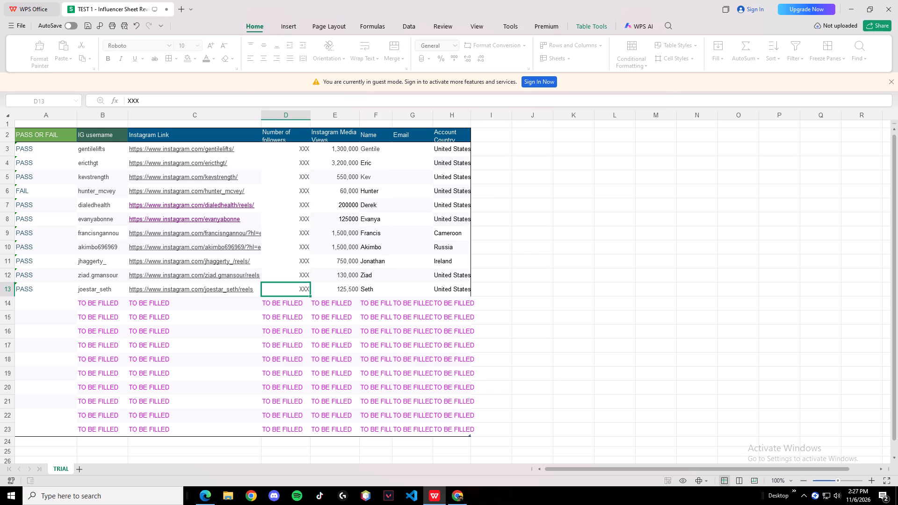
{"action": "left_click", "coordinate": [162, 288]}
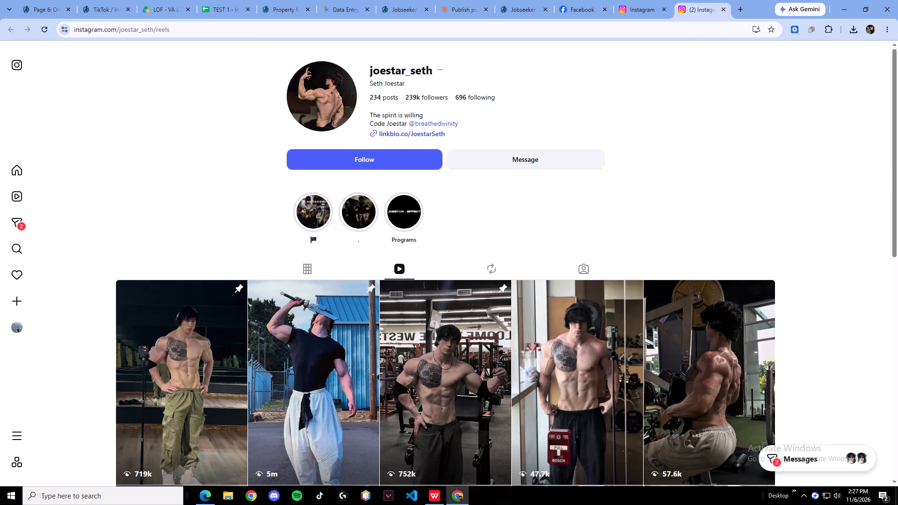
{"action": "left_click", "coordinate": [727, 10]}
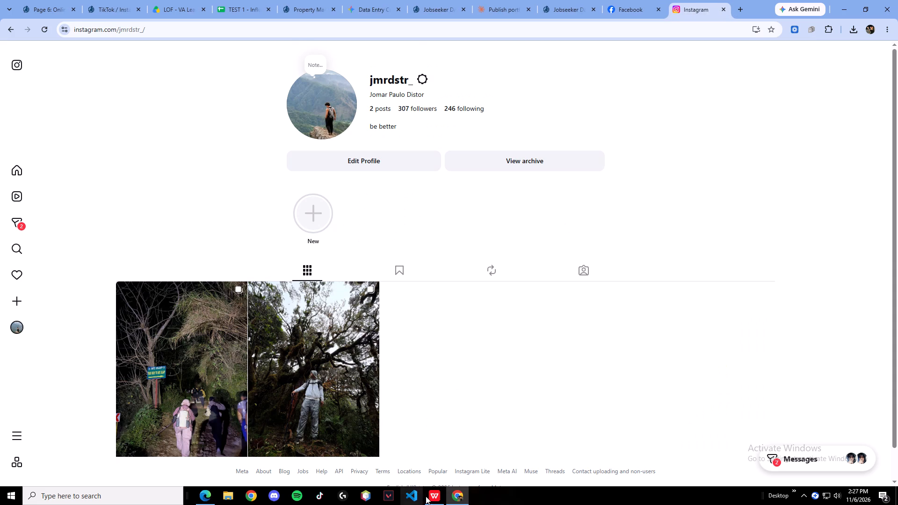
{"action": "left_click", "coordinate": [426, 496]}
{"action": "double_click", "coordinate": [303, 292]}
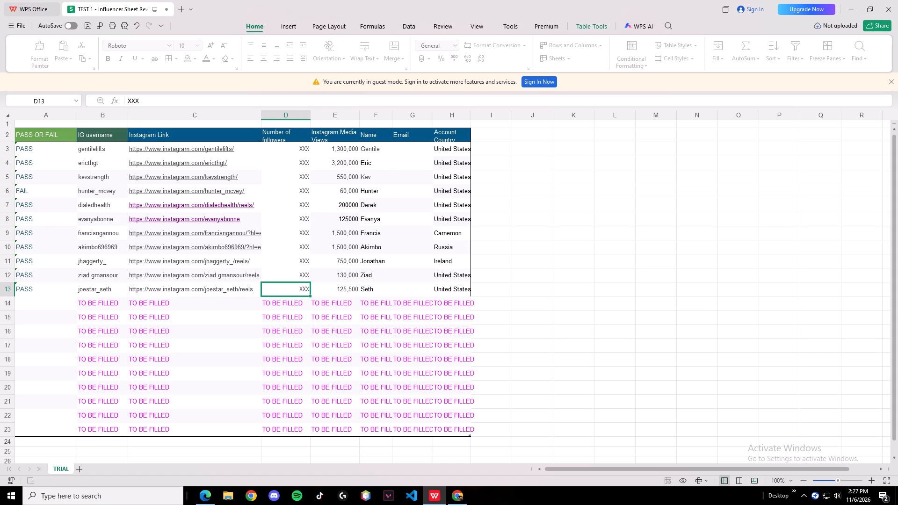
{"action": "key", "text": "Right"}
{"action": "key", "text": "Right"}
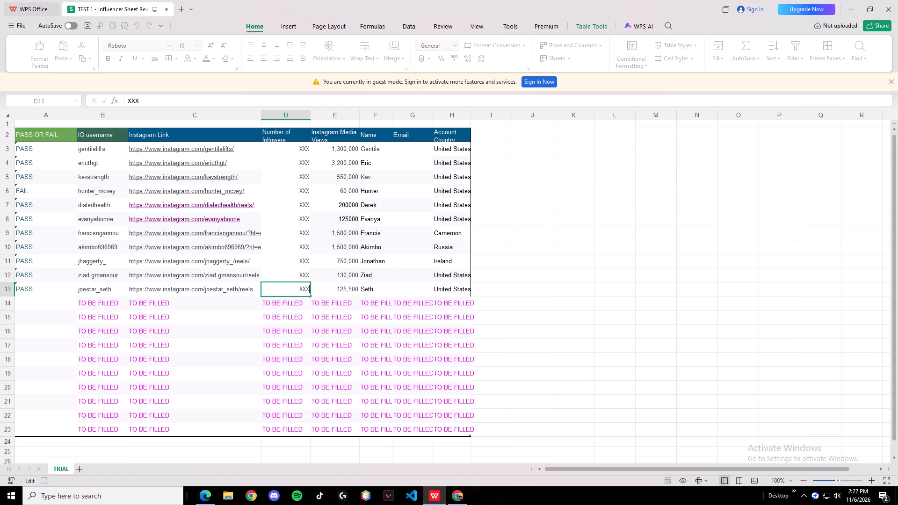
{"action": "key", "text": "BackSpace"}
{"action": "key", "text": "BackSpace"}
{"action": "key", "text": "BackSpace"}
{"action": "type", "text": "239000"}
Look up ziad.gmansour's follower count on Instagram and enter 582000 as the number of followers in row 12.
{"action": "double_click", "coordinate": [196, 274]}
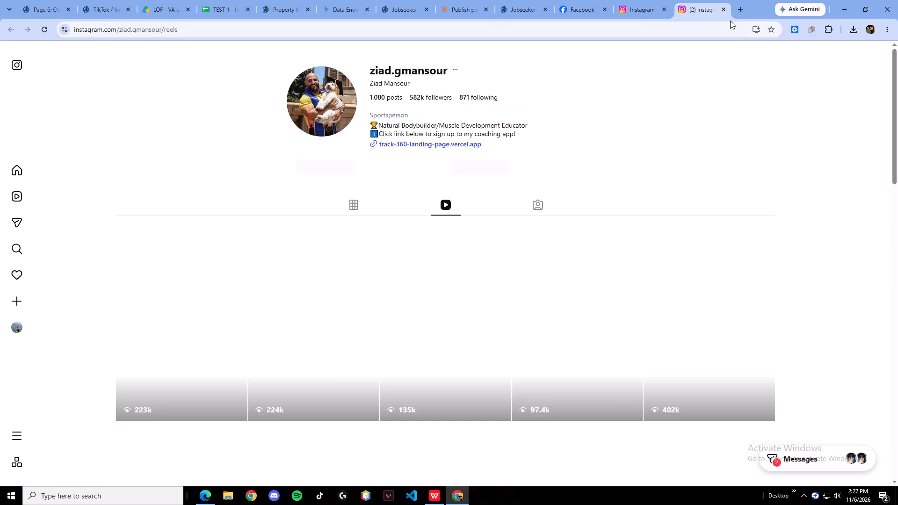
{"action": "key", "text": "alt+Tab"}
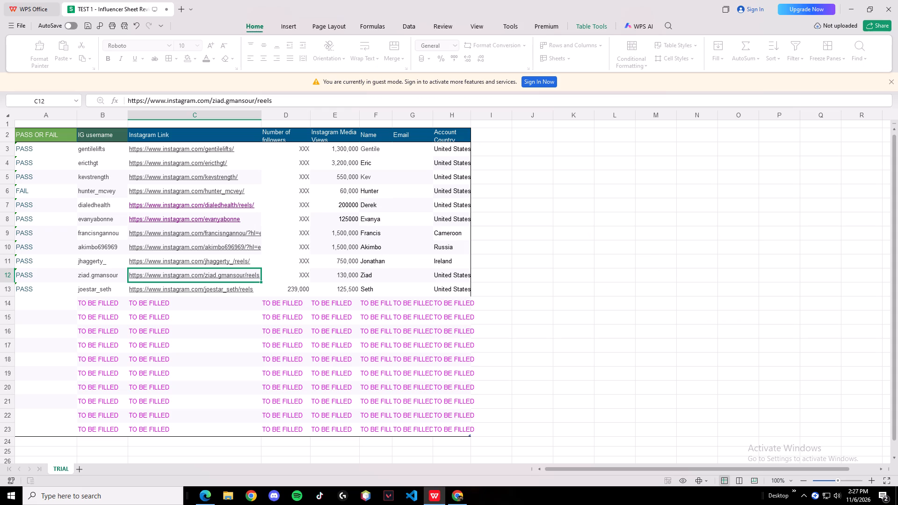
{"action": "double_click", "coordinate": [307, 277]}
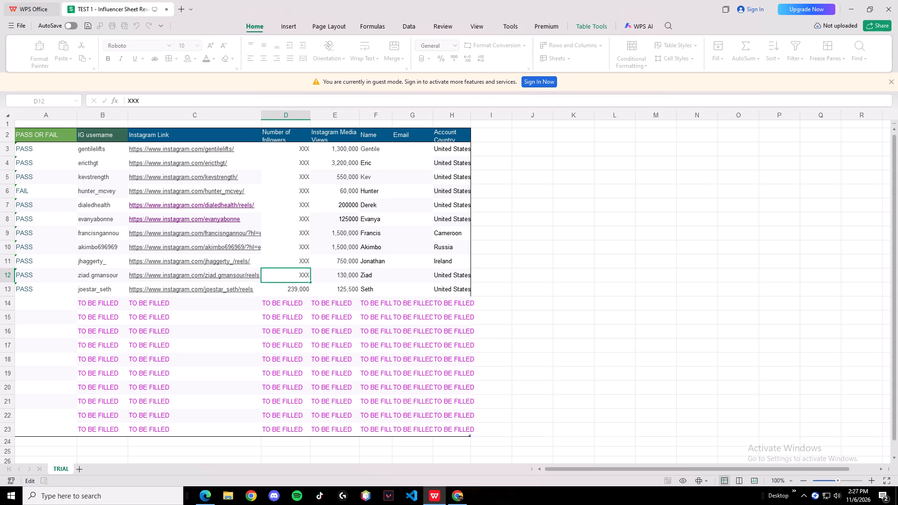
{"action": "key", "text": "Right"}
{"action": "key", "text": "BackSpace"}
{"action": "key", "text": "BackSpace"}
{"action": "key", "text": "BackSpace"}
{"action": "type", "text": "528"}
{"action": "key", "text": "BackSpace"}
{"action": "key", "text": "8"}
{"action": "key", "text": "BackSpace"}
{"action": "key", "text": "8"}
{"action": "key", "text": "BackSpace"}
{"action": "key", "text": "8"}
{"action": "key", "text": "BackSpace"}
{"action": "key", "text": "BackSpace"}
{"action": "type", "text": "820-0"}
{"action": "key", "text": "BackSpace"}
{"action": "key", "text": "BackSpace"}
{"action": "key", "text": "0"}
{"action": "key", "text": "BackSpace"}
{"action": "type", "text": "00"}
Look up jhaggerty_'s follower count on Instagram and enter 859000 as the number of followers in row 11.
{"action": "left_click", "coordinate": [304, 263]}
{"action": "left_click", "coordinate": [217, 264]}
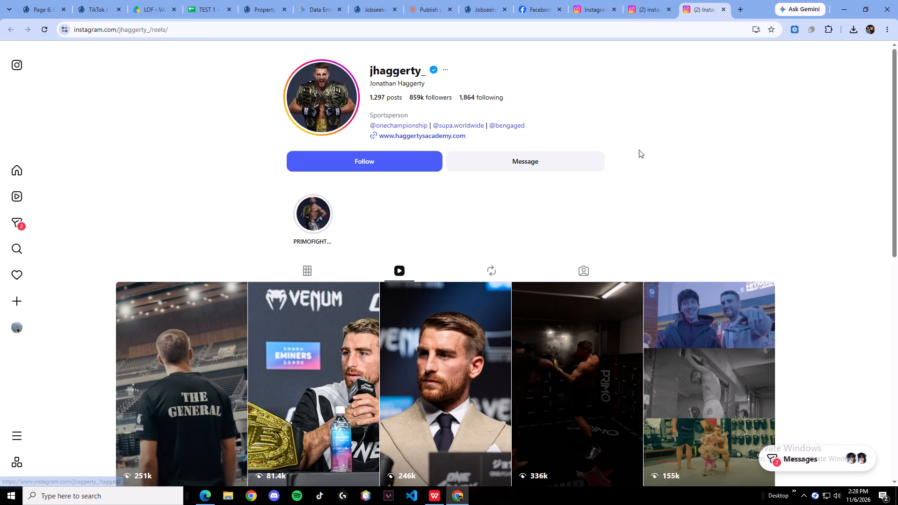
{"action": "key", "text": "alt+Tab"}
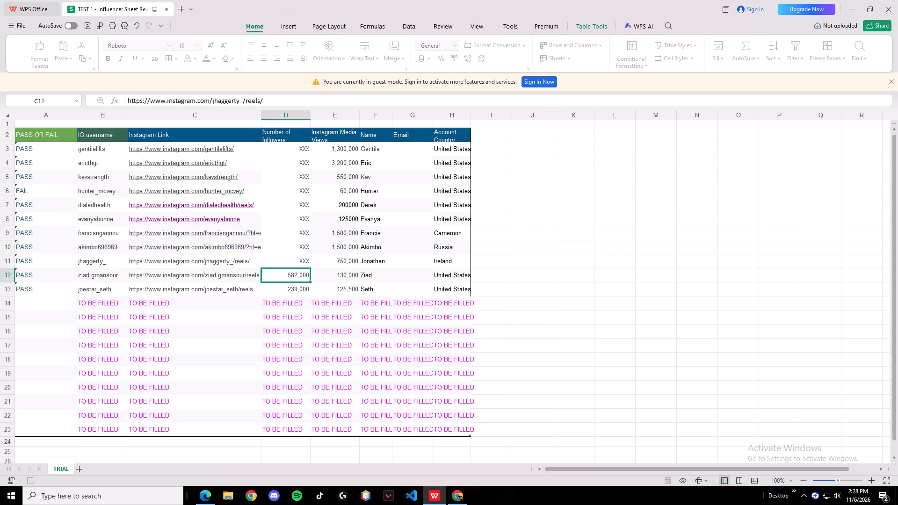
{"action": "left_click", "coordinate": [295, 269]}
{"action": "double_click", "coordinate": [303, 263]}
{"action": "key", "text": "Right"}
{"action": "key", "text": "Right"}
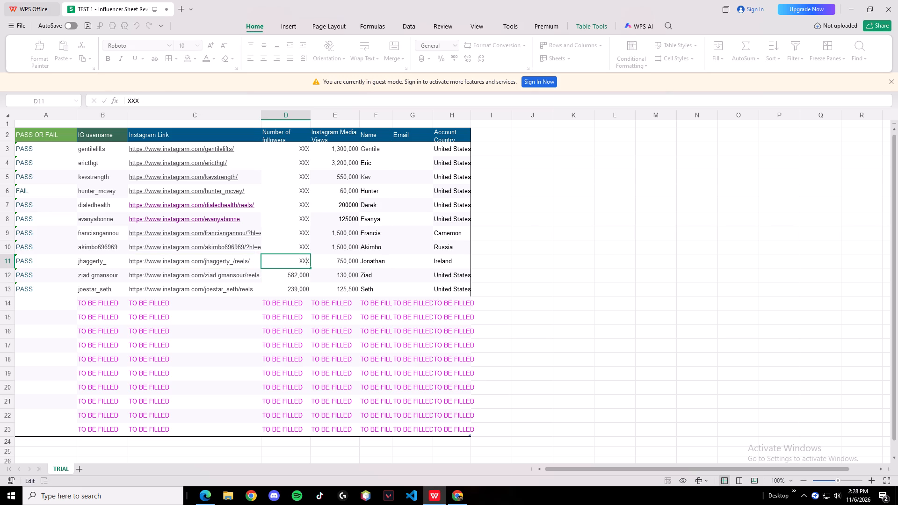
{"action": "key", "text": "BackSpace"}
{"action": "key", "text": "BackSpace"}
{"action": "key", "text": "BackSpace"}
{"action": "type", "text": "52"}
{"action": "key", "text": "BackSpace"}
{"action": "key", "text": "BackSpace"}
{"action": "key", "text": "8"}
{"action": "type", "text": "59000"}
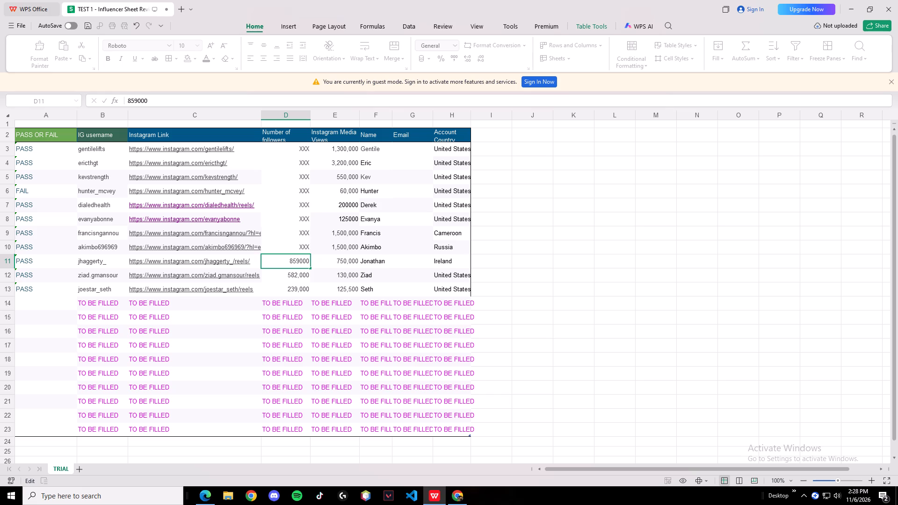
{"action": "left_click", "coordinate": [299, 249]}
{"action": "double_click", "coordinate": [305, 250]}
{"action": "left_click", "coordinate": [229, 250]}
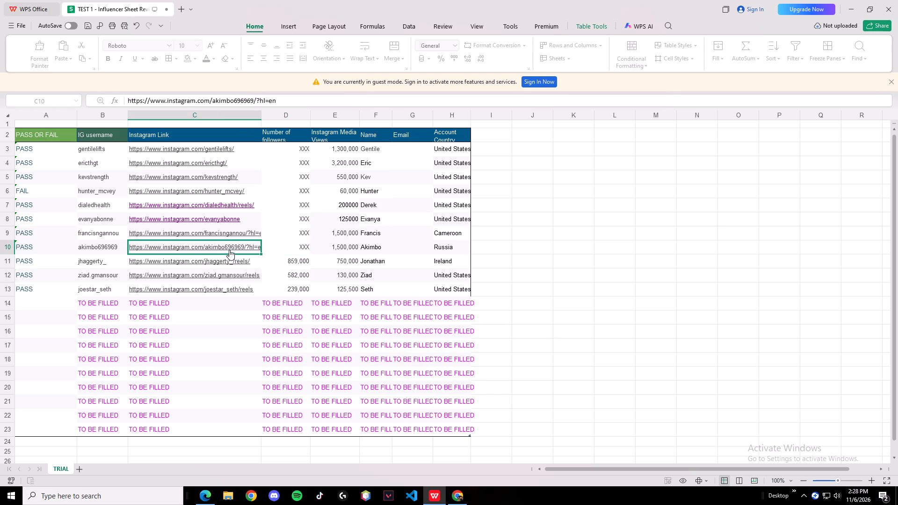
{"action": "left_click", "coordinate": [229, 248]}
{"action": "left_click", "coordinate": [206, 243]}
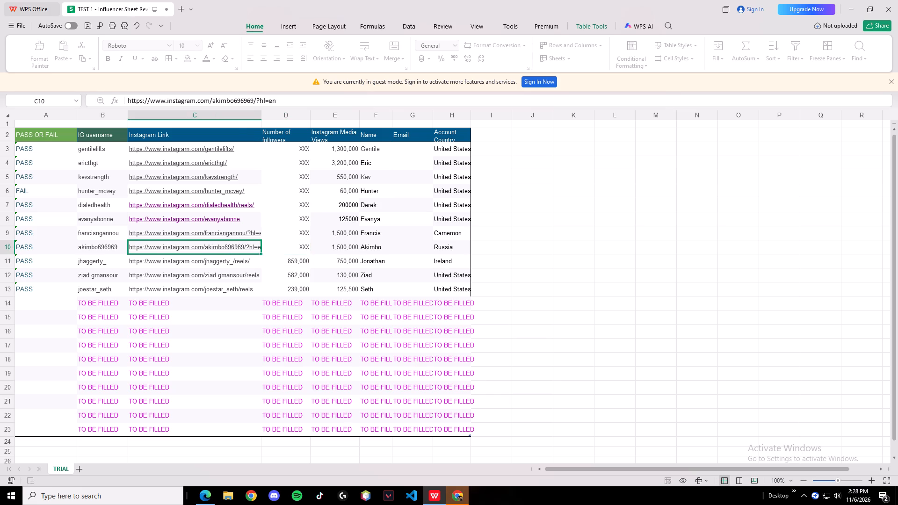
{"action": "left_click", "coordinate": [203, 247]}
{"action": "left_click", "coordinate": [464, 504]}
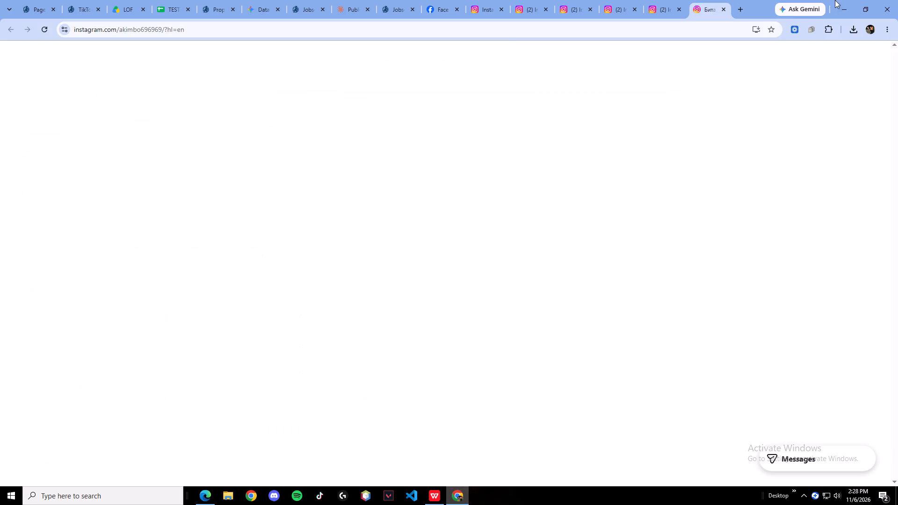
{"action": "double_click", "coordinate": [723, 11]}
{"action": "left_click", "coordinate": [723, 11]}
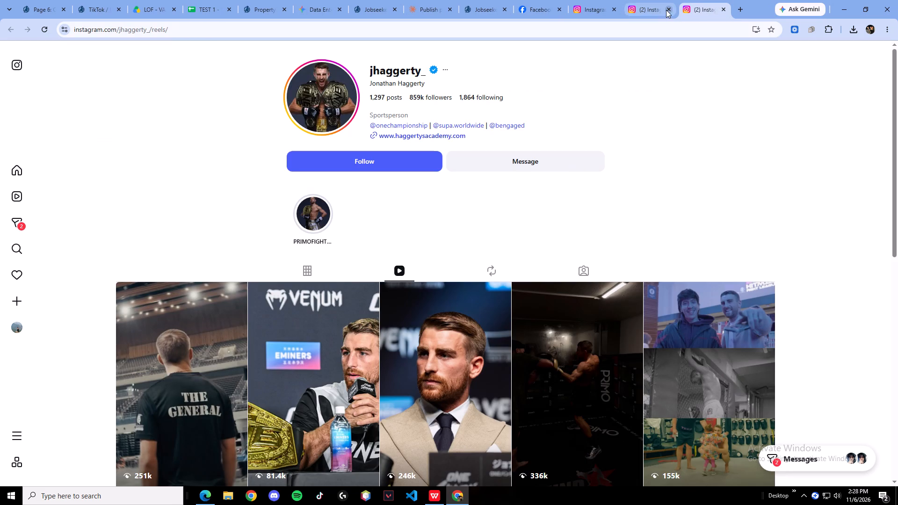
{"action": "double_click", "coordinate": [666, 10]}
{"action": "left_click", "coordinate": [454, 496]}
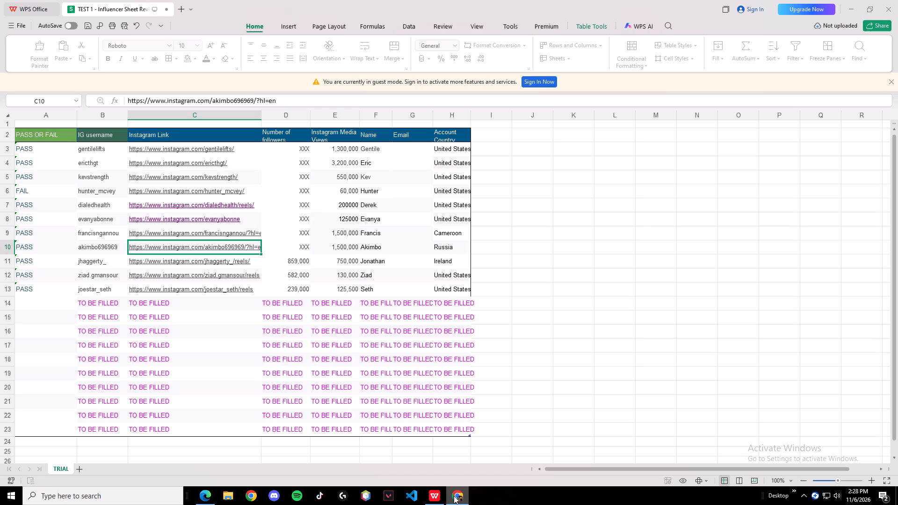
{"action": "left_click", "coordinate": [213, 247]}
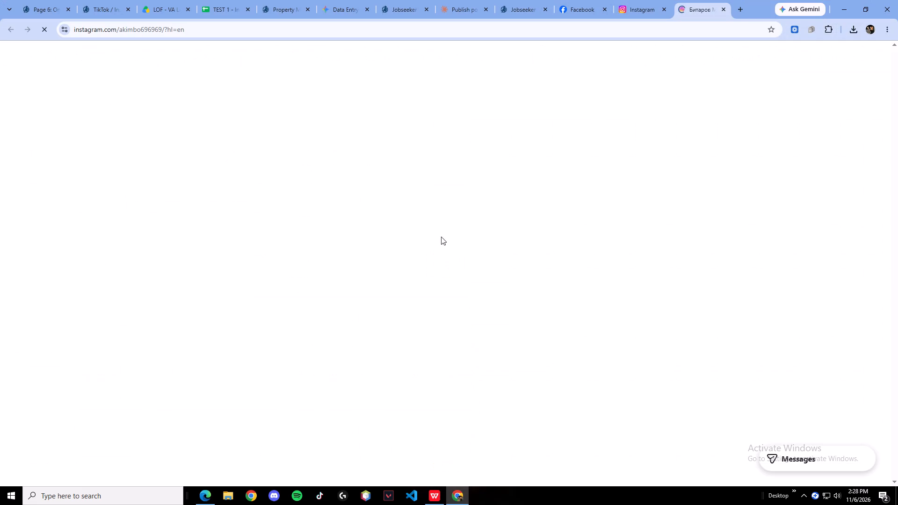
{"action": "left_click", "coordinate": [463, 498]}
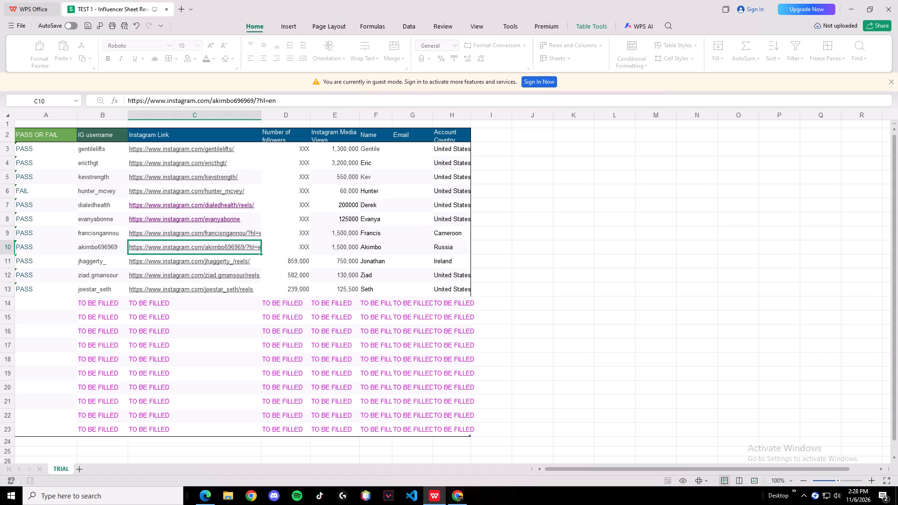
Enter 1600000 as akimbo696969's number of followers in row 10 of the sheet.
{"action": "left_click", "coordinate": [304, 249]}
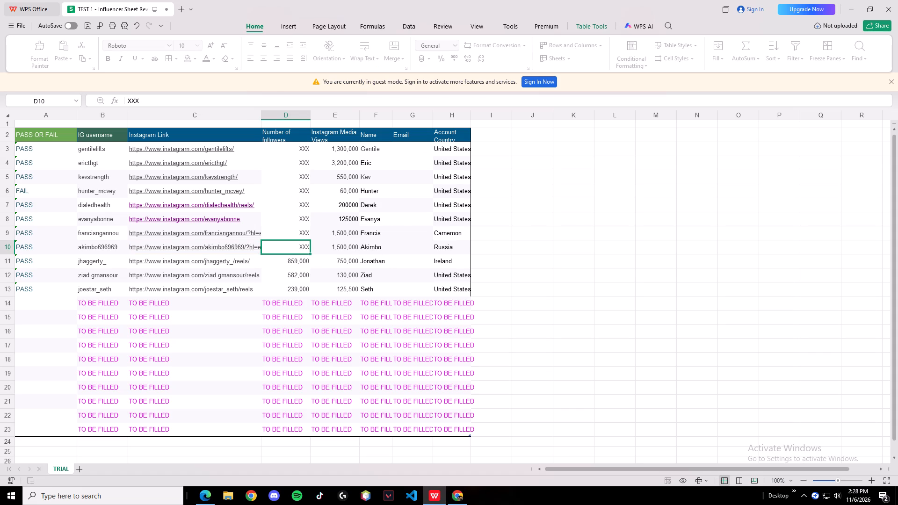
{"action": "key", "text": "BackSpace"}
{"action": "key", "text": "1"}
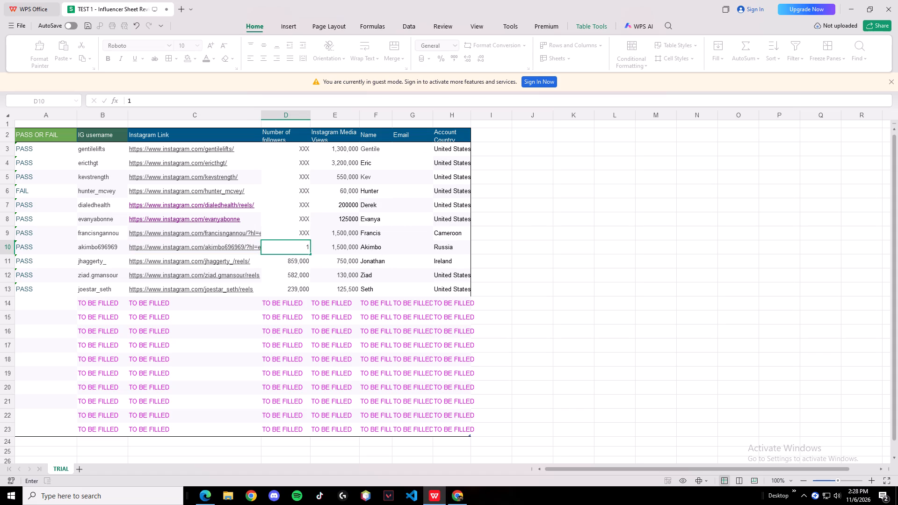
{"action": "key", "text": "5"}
{"action": "key", "text": "BackSpace"}
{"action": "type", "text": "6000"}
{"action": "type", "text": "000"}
{"action": "left_click", "coordinate": [288, 200]}
{"action": "left_click", "coordinate": [295, 248]}
{"action": "left_click", "coordinate": [302, 249]}
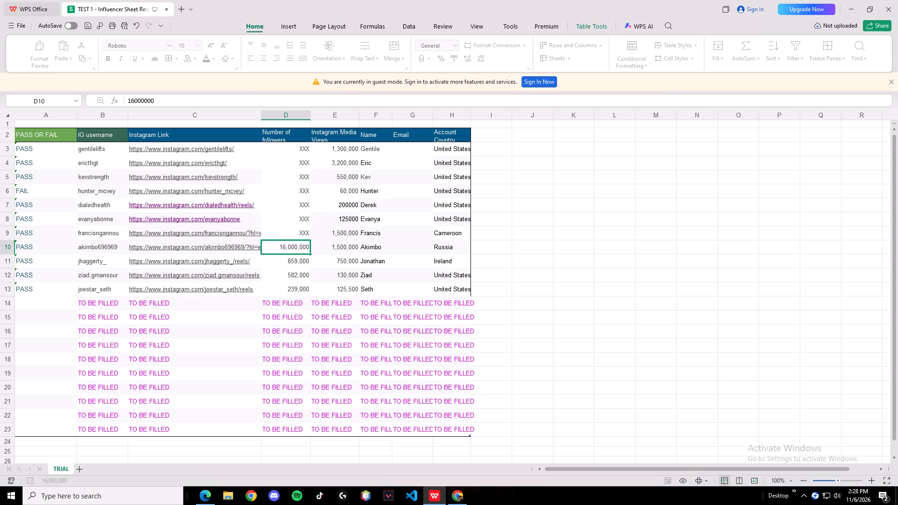
{"action": "left_click", "coordinate": [306, 248]}
{"action": "double_click", "coordinate": [301, 246]}
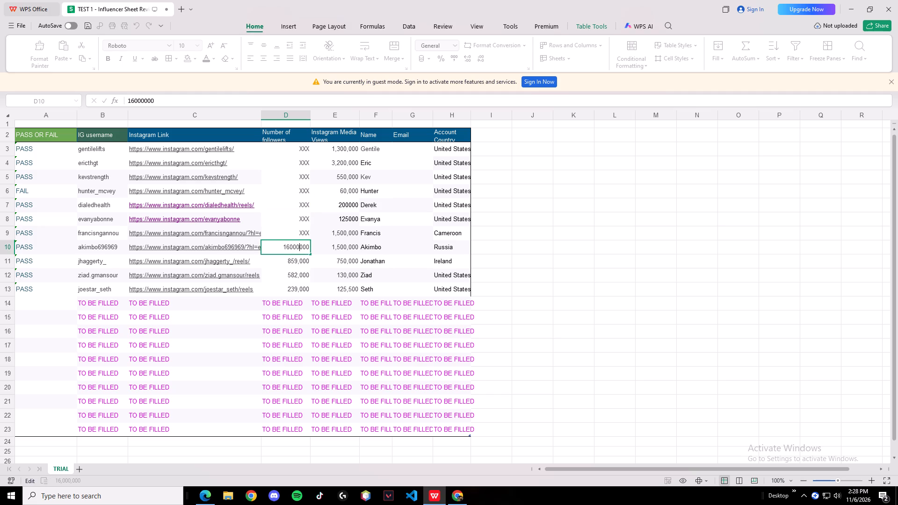
{"action": "key", "text": "BackSpace"}
Check francisngannou's follower count on Instagram from its sheet link, close the open creator profile tabs, and return to the sheet.
{"action": "left_click", "coordinate": [305, 235]}
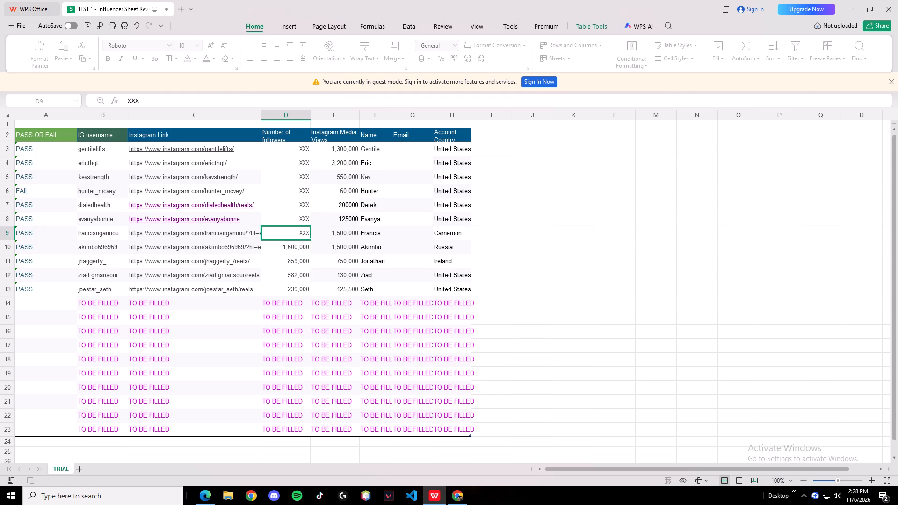
{"action": "left_click", "coordinate": [215, 232]}
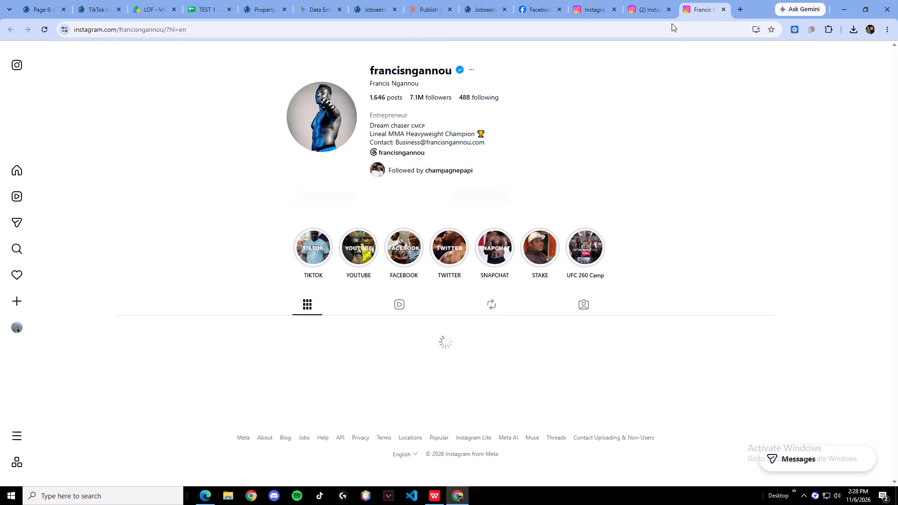
{"action": "left_click", "coordinate": [671, 8]}
{"action": "left_click", "coordinate": [671, 8]}
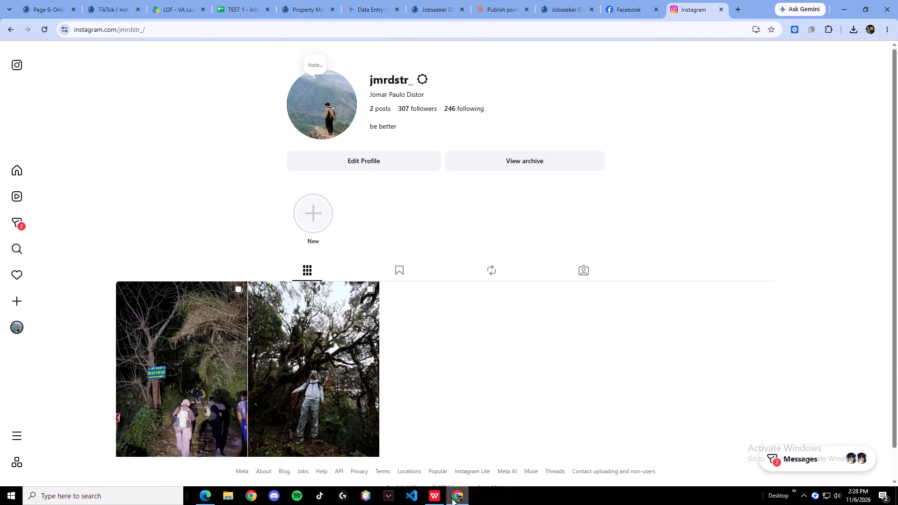
{"action": "left_click", "coordinate": [456, 501]}
{"action": "left_click", "coordinate": [304, 236]}
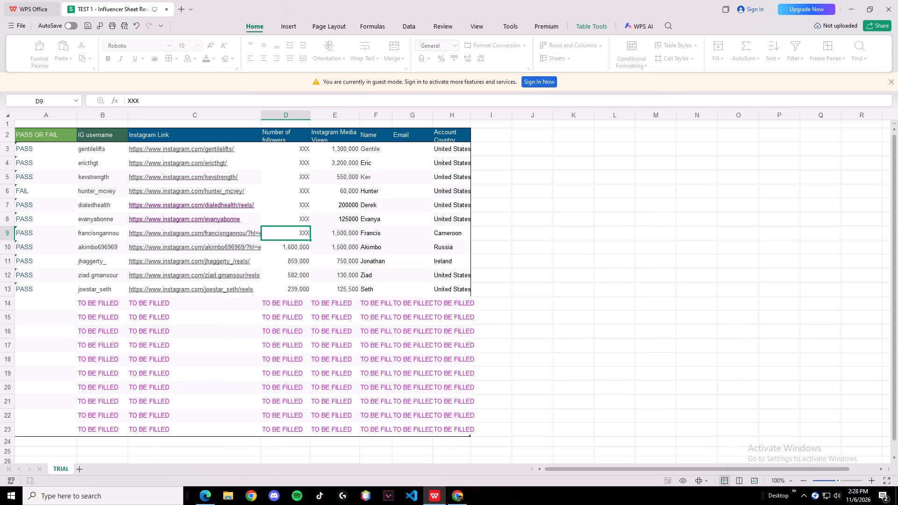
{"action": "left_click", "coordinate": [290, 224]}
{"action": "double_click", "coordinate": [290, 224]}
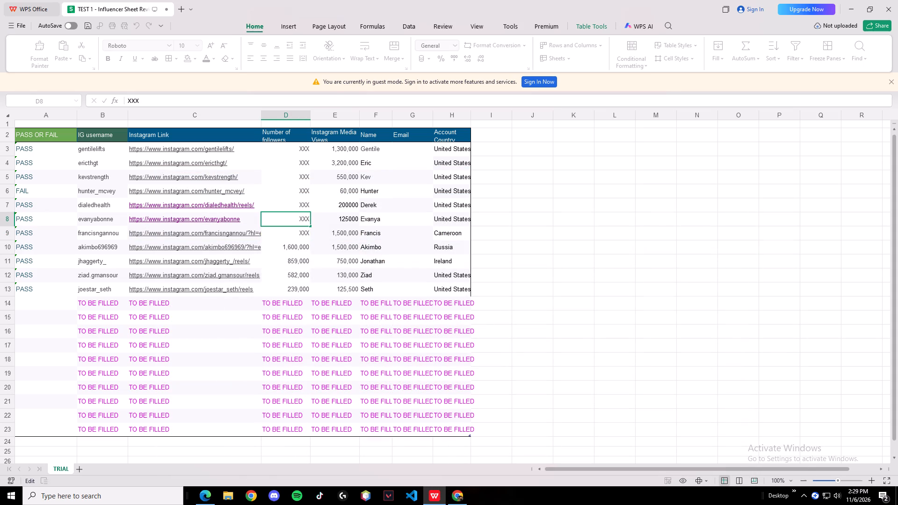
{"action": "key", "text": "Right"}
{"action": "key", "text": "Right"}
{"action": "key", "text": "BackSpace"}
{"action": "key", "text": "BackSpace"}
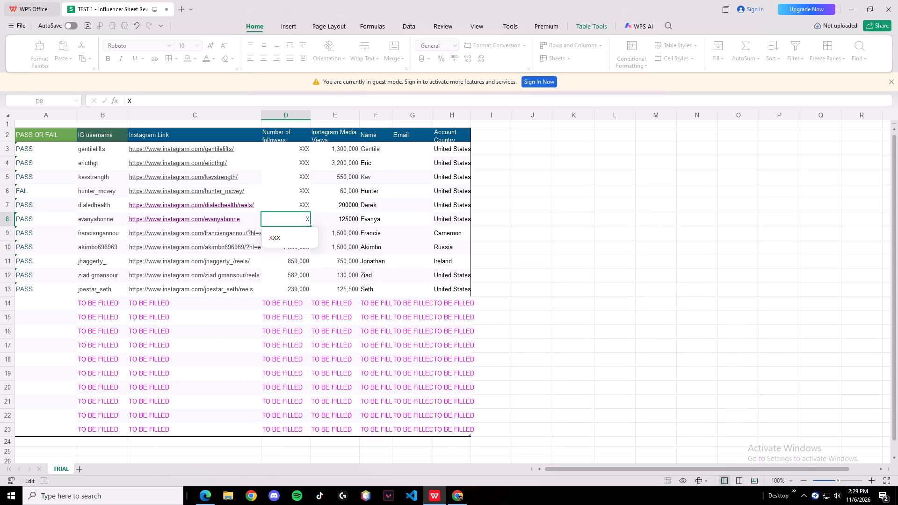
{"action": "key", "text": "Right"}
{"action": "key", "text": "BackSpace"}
Enter 7100000 as francisngannou's number of followers in row 9.
{"action": "left_click", "coordinate": [300, 234]}
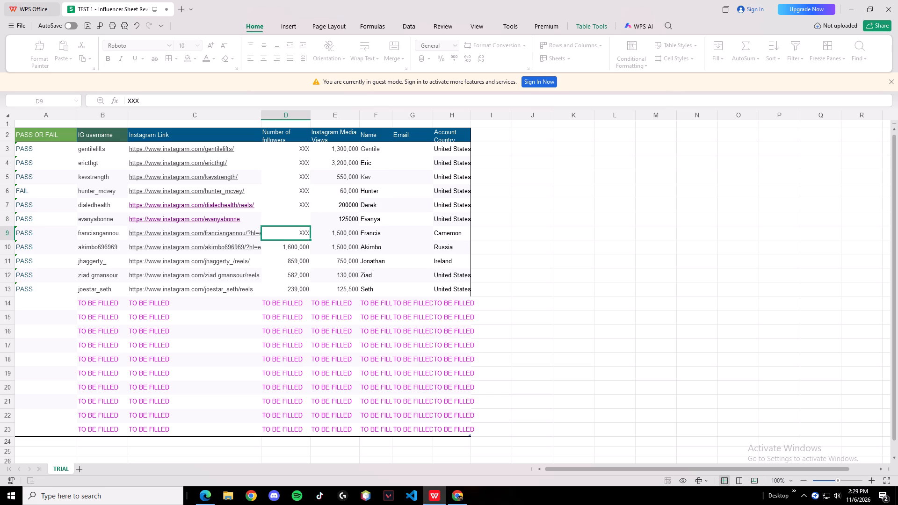
{"action": "left_click", "coordinate": [300, 236]}
{"action": "triple_click", "coordinate": [303, 237]}
{"action": "key", "text": "Right"}
{"action": "key", "text": "Right"}
{"action": "key", "text": "BackSpace"}
{"action": "key", "text": "BackSpace"}
{"action": "key", "text": "BackSpace"}
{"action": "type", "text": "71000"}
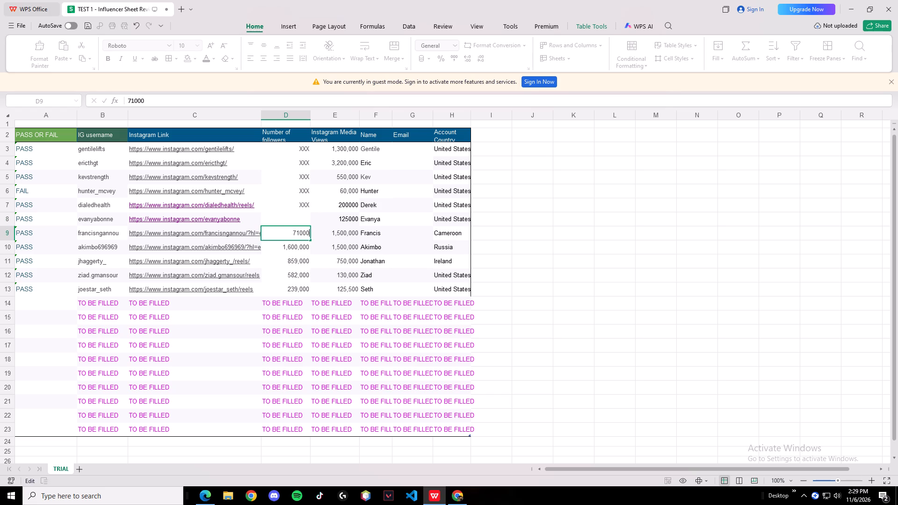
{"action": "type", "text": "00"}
Look up evanyabonne's follower count on Instagram and enter 318000 as the number of followers in row 8.
{"action": "left_click", "coordinate": [294, 213]}
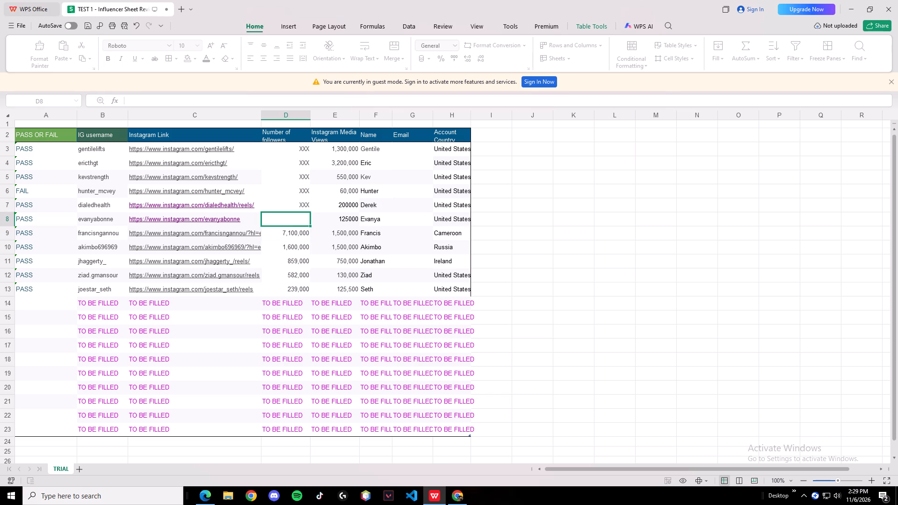
{"action": "left_click", "coordinate": [215, 220]}
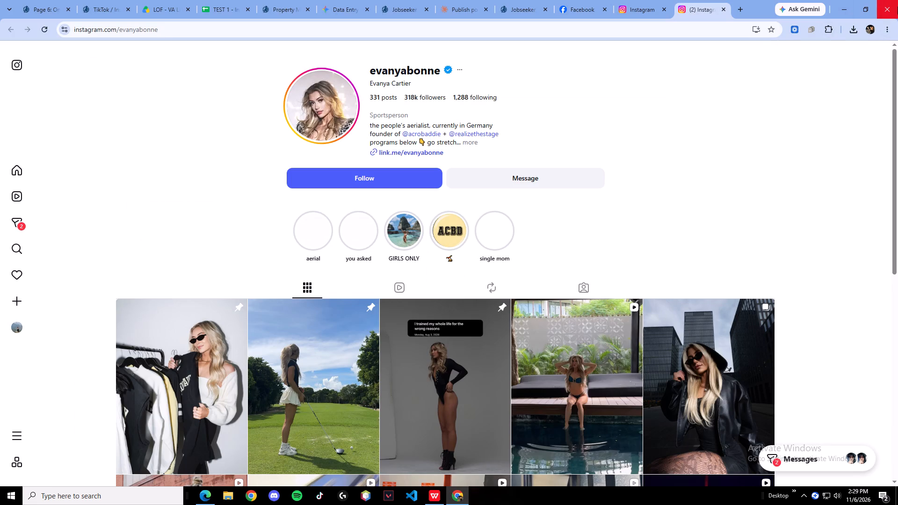
{"action": "left_click", "coordinate": [456, 495]}
{"action": "left_click", "coordinate": [297, 221]}
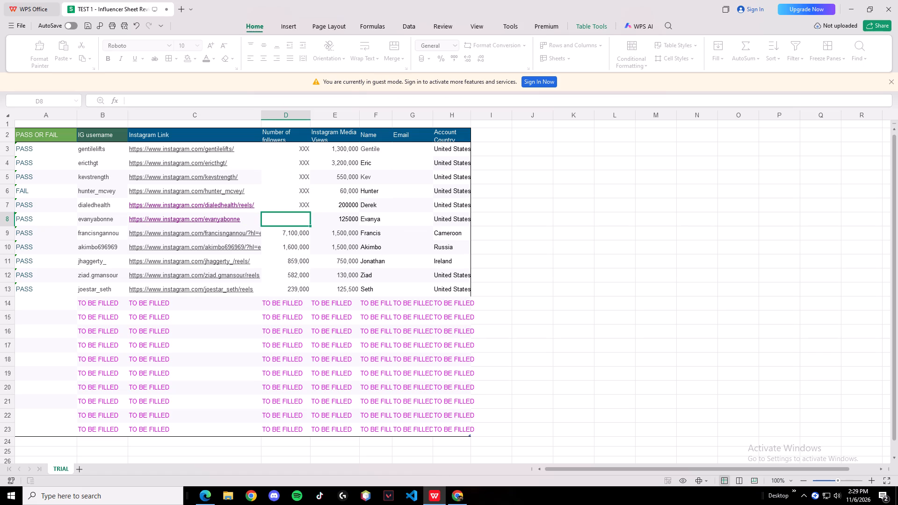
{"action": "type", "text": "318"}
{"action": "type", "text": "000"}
Look up dialedhealth's follower count on Instagram and enter 226000 as the number of followers in row 7.
{"action": "left_click", "coordinate": [220, 204]}
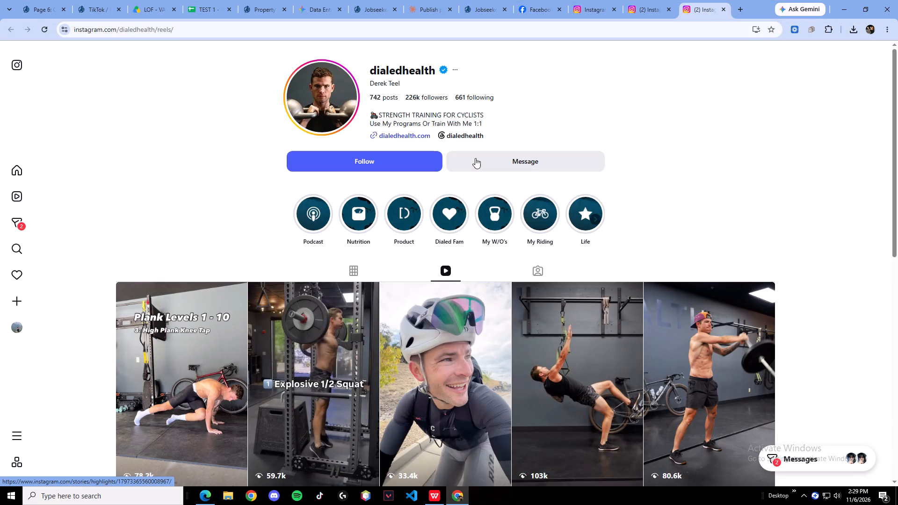
{"action": "left_click", "coordinate": [460, 501]}
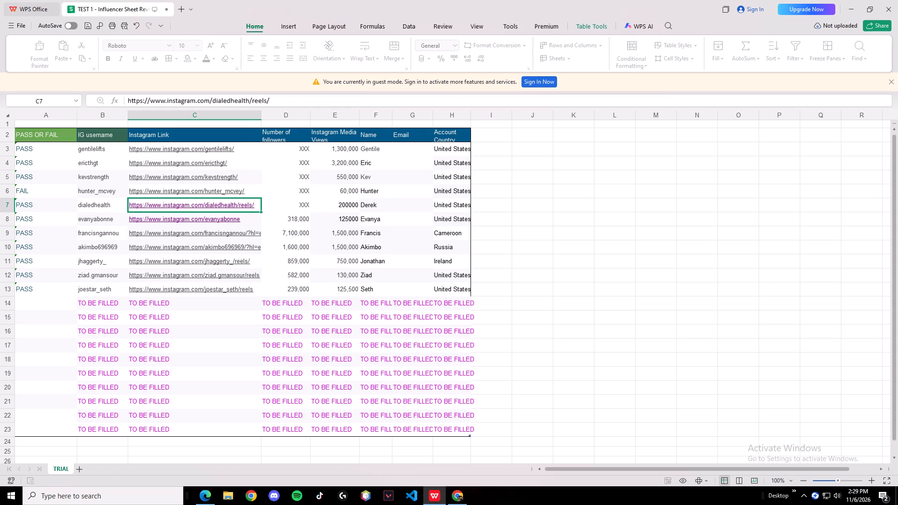
{"action": "left_click", "coordinate": [307, 208]}
{"action": "left_click", "coordinate": [307, 208]}
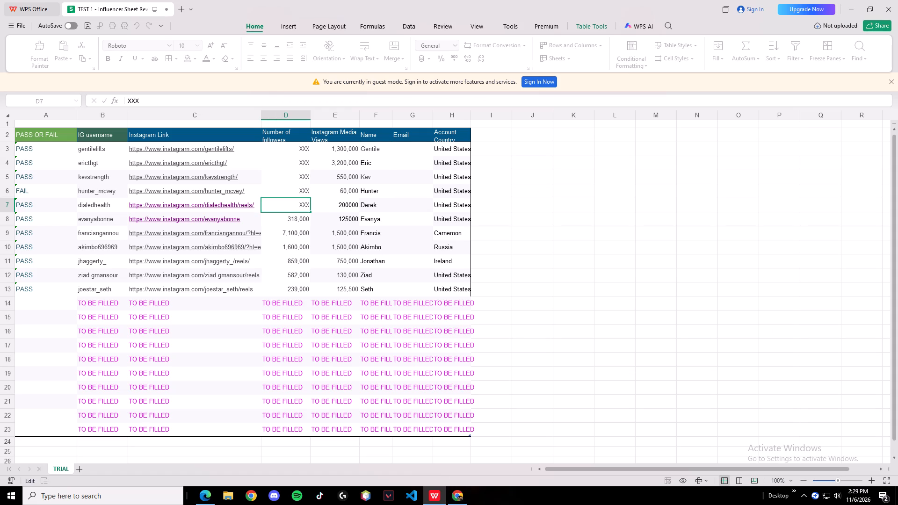
{"action": "key", "text": "Right"}
{"action": "key", "text": "BackSpace"}
{"action": "key", "text": "BackSpace"}
{"action": "key", "text": "BackSpace"}
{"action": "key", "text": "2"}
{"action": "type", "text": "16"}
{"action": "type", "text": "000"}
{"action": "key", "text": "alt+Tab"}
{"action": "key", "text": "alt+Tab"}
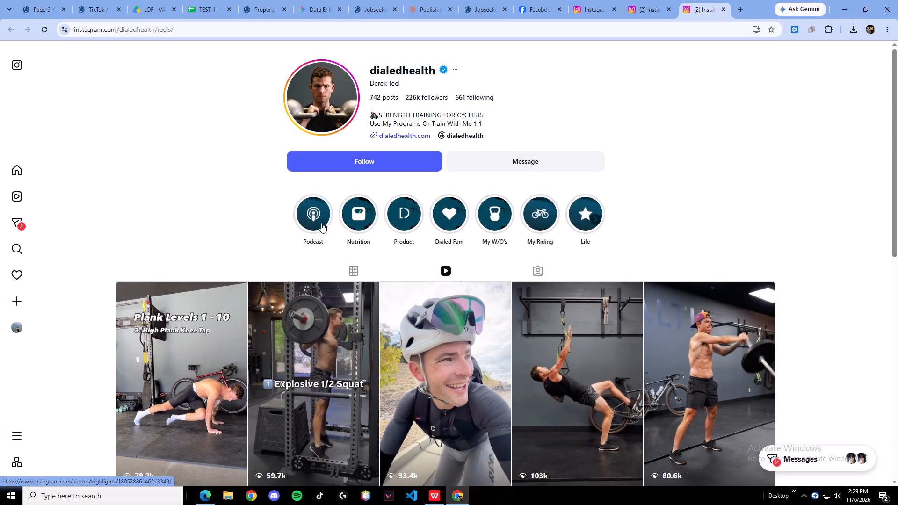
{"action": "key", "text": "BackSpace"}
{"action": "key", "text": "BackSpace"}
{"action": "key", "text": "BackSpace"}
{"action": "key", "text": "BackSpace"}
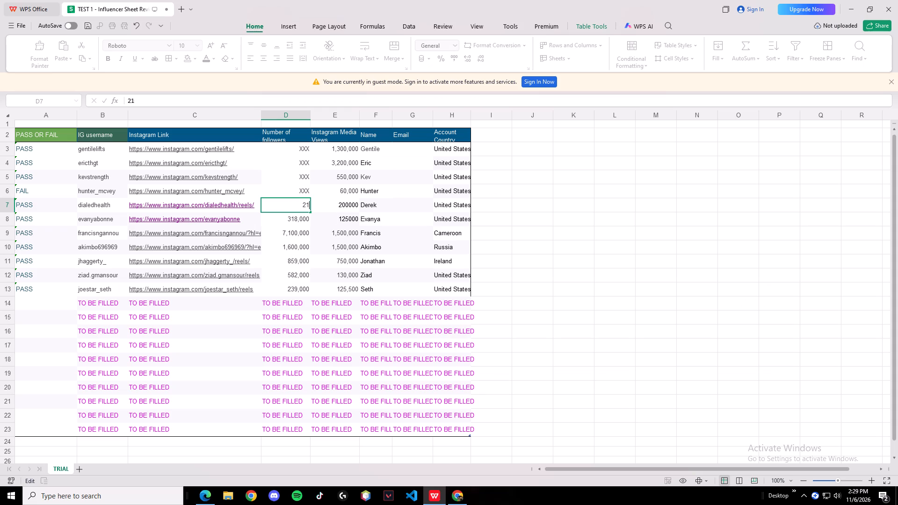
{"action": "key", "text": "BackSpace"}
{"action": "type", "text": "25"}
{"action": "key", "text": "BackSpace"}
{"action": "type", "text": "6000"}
{"action": "left_click", "coordinate": [294, 192]}
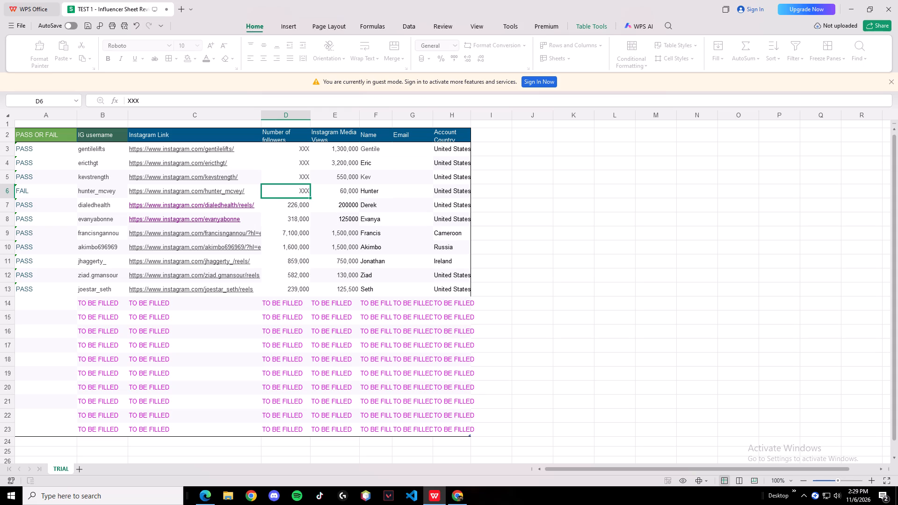
Look up hunter_mcvey's follower count on Instagram and enter 554000 as the number of followers in row 6.
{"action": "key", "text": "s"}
{"action": "key", "text": "BackSpace"}
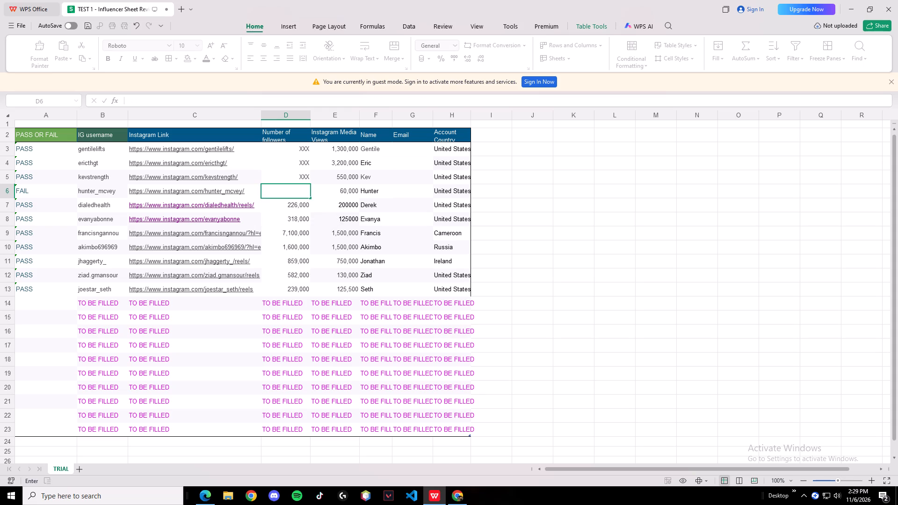
{"action": "left_click", "coordinate": [204, 189]}
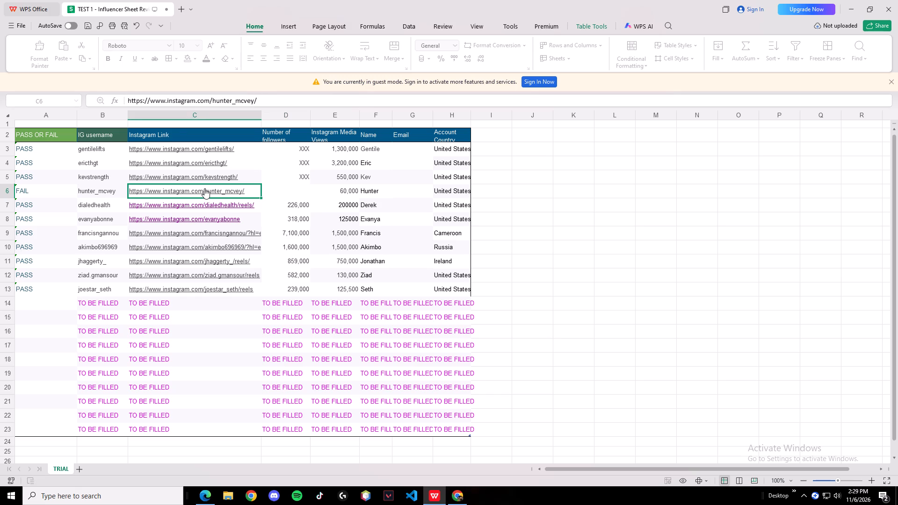
{"action": "left_click", "coordinate": [208, 193]}
{"action": "left_click", "coordinate": [188, 190]}
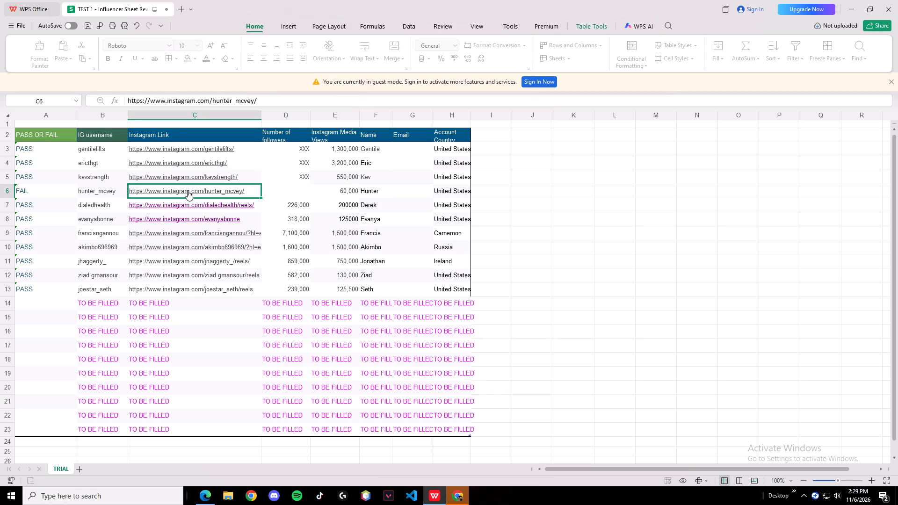
{"action": "left_click", "coordinate": [459, 494]}
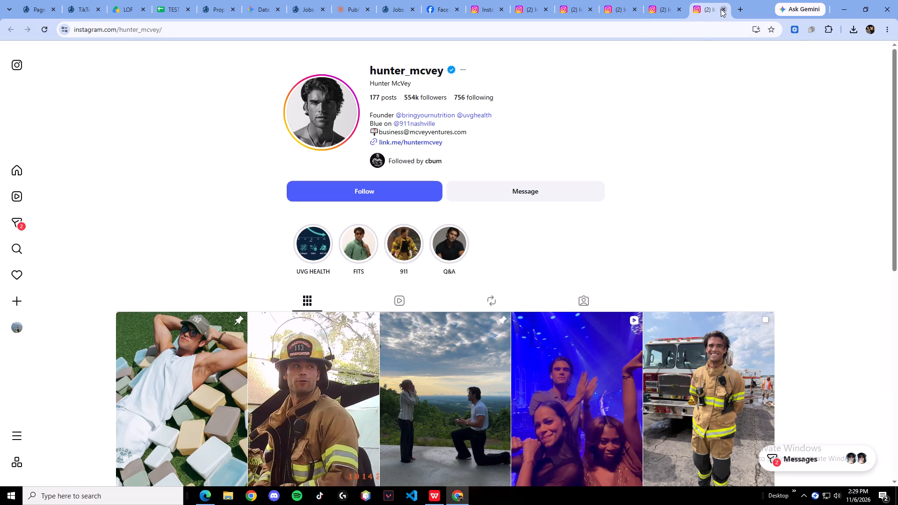
{"action": "left_click", "coordinate": [723, 9]}
{"action": "left_click", "coordinate": [723, 9]}
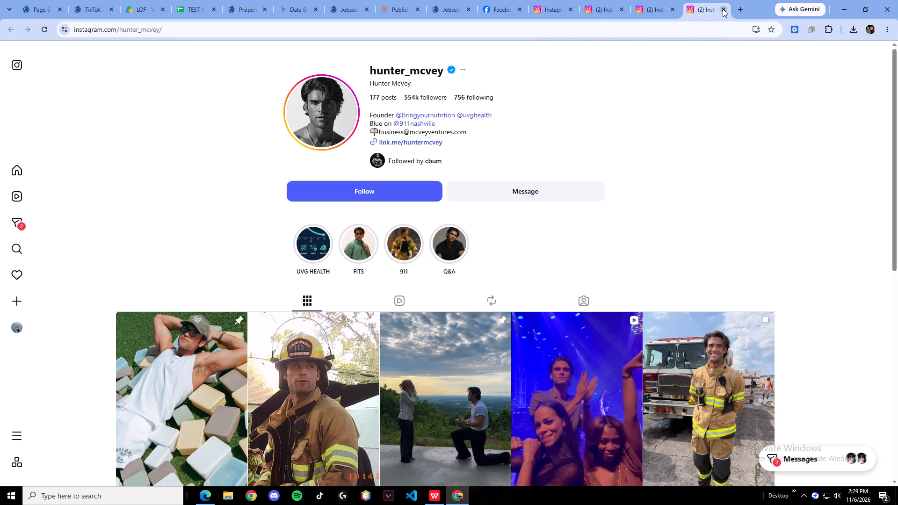
{"action": "left_click", "coordinate": [723, 9]}
{"action": "double_click", "coordinate": [723, 9]}
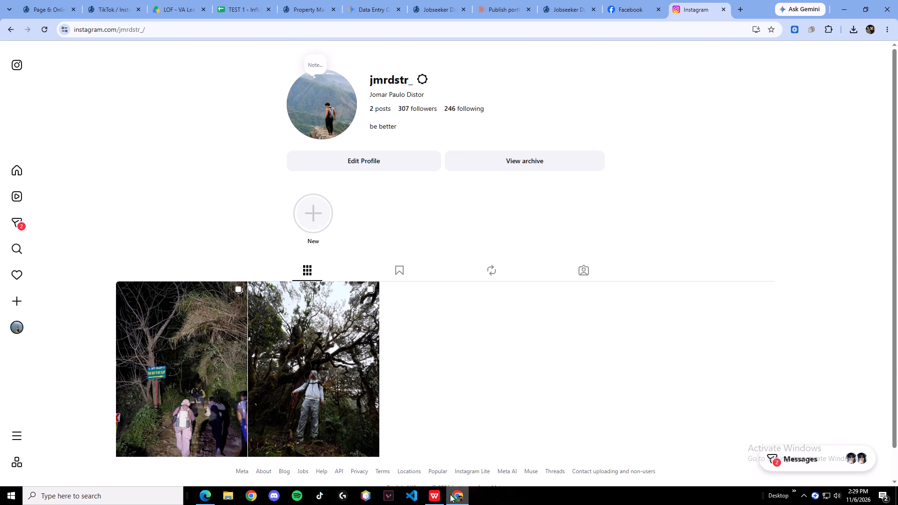
{"action": "left_click", "coordinate": [454, 495]}
{"action": "left_click", "coordinate": [296, 193]}
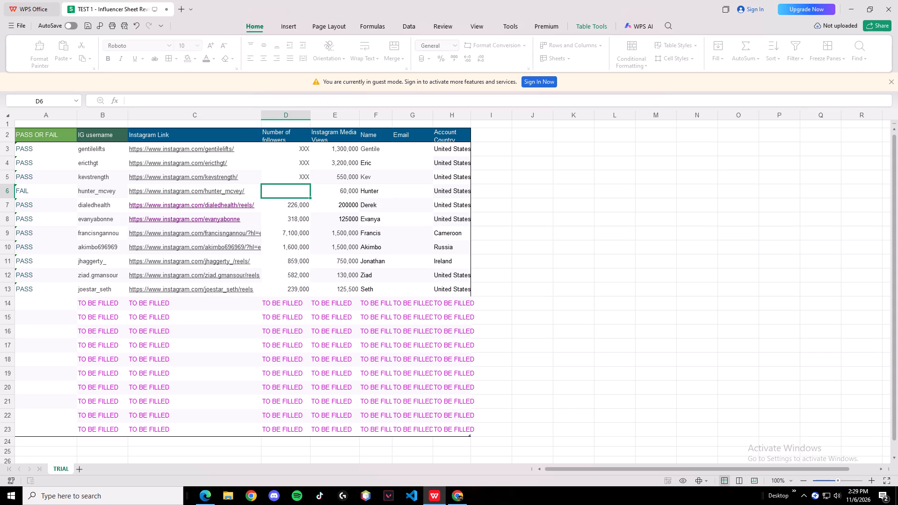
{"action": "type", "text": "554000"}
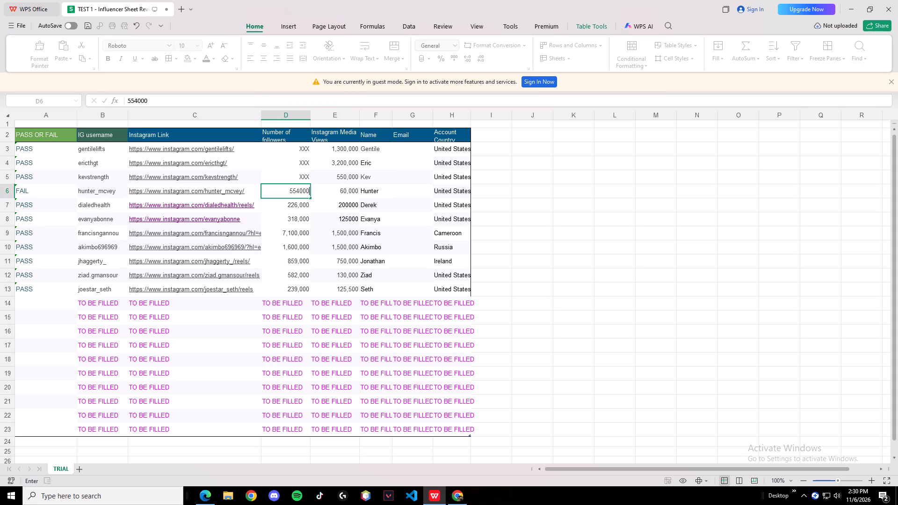
{"action": "left_click", "coordinate": [302, 177]}
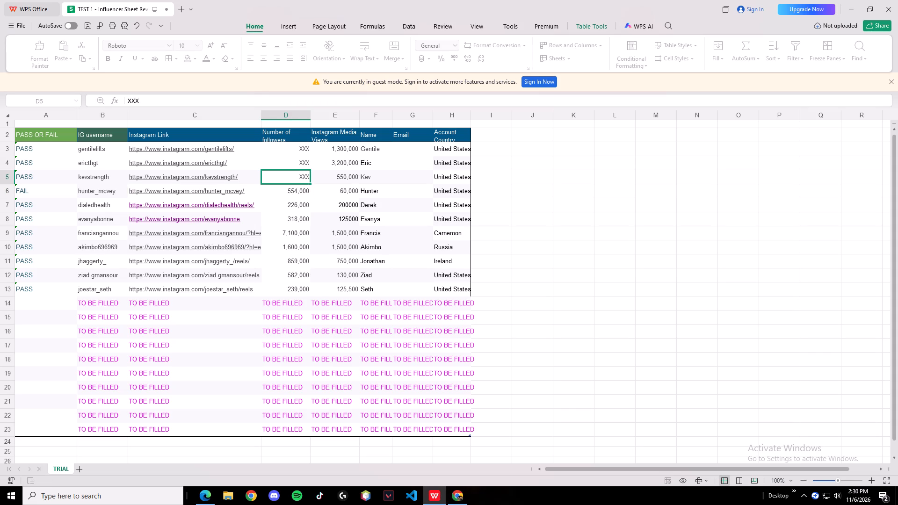
Look up kevstrength's follower count on Instagram and enter 526000 as the number of followers in row 5.
{"action": "left_click", "coordinate": [211, 180]}
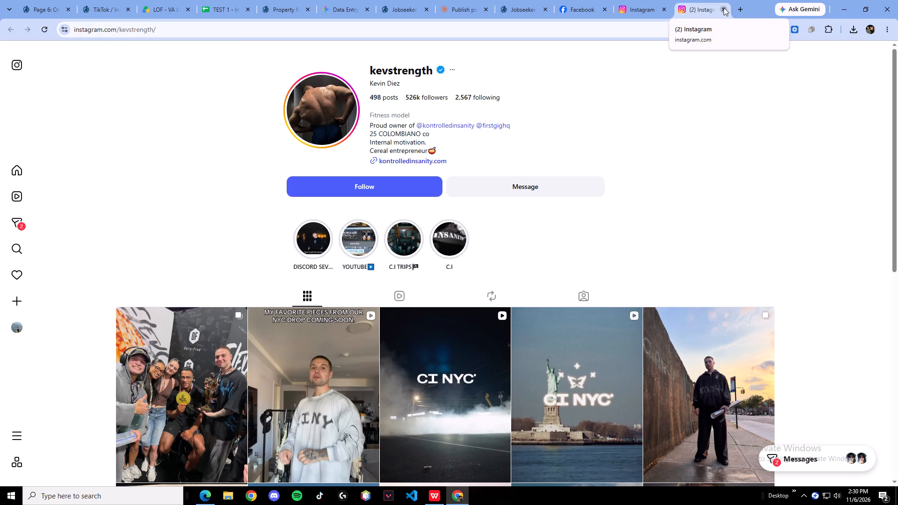
{"action": "left_click", "coordinate": [724, 7]}
{"action": "key", "text": "alt+Tab"}
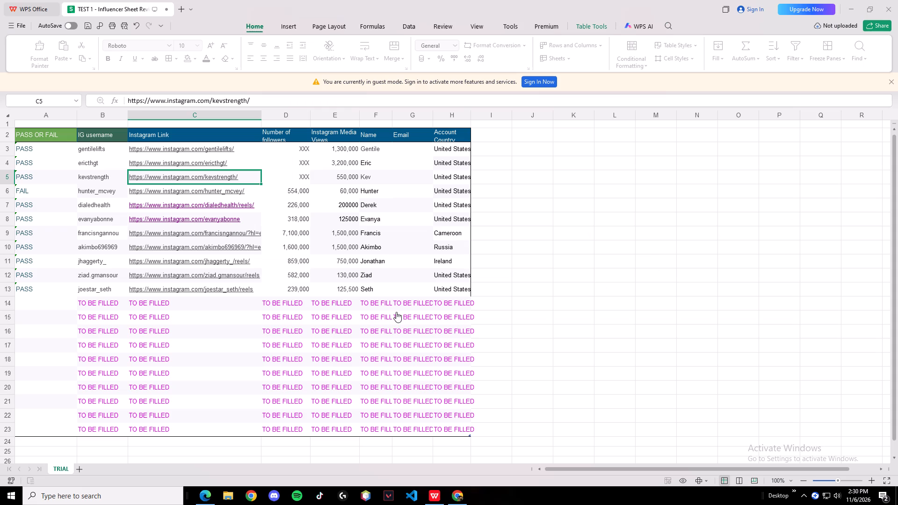
{"action": "left_click", "coordinate": [298, 177]}
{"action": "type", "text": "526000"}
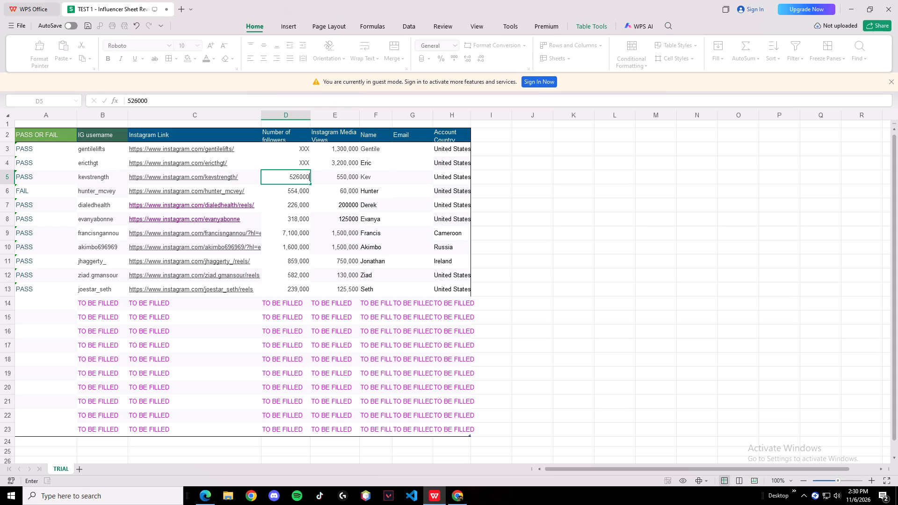
{"action": "left_click", "coordinate": [293, 165]}
{"action": "left_click", "coordinate": [208, 163]}
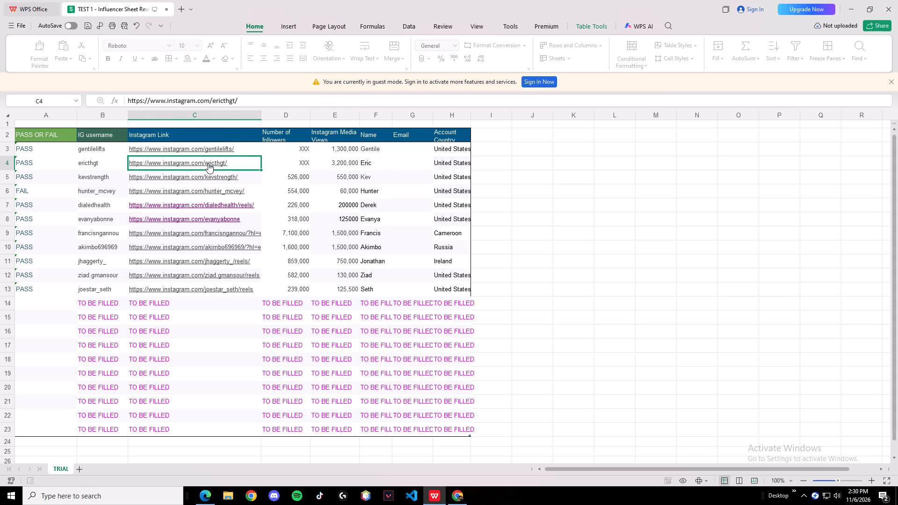
{"action": "left_click", "coordinate": [214, 162]}
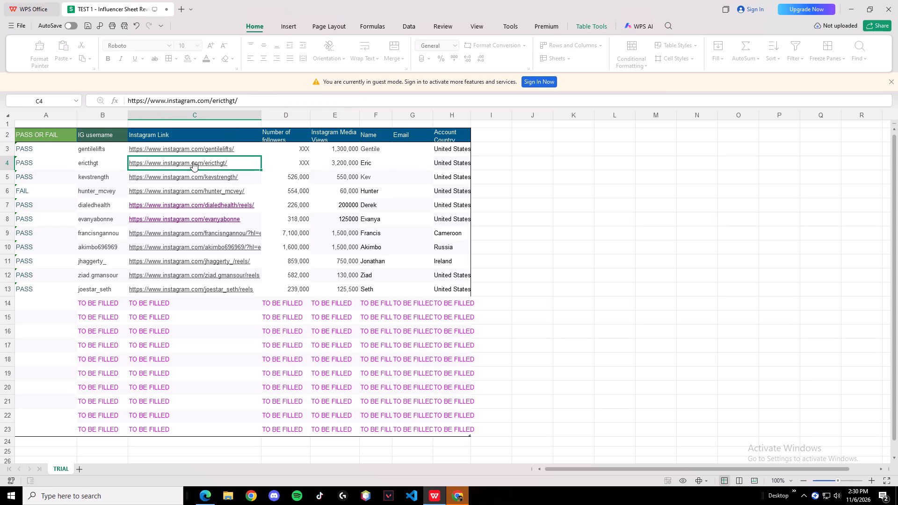
{"action": "left_click", "coordinate": [458, 502]}
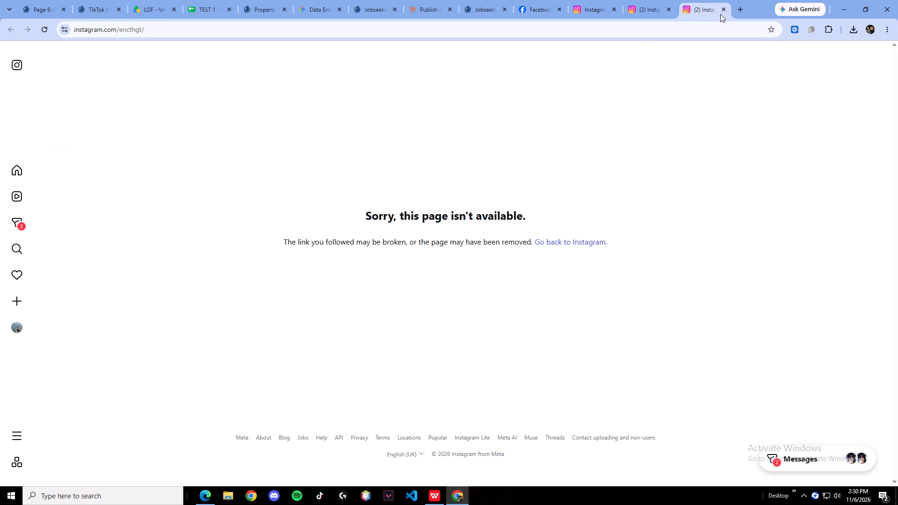
{"action": "left_click", "coordinate": [721, 9]}
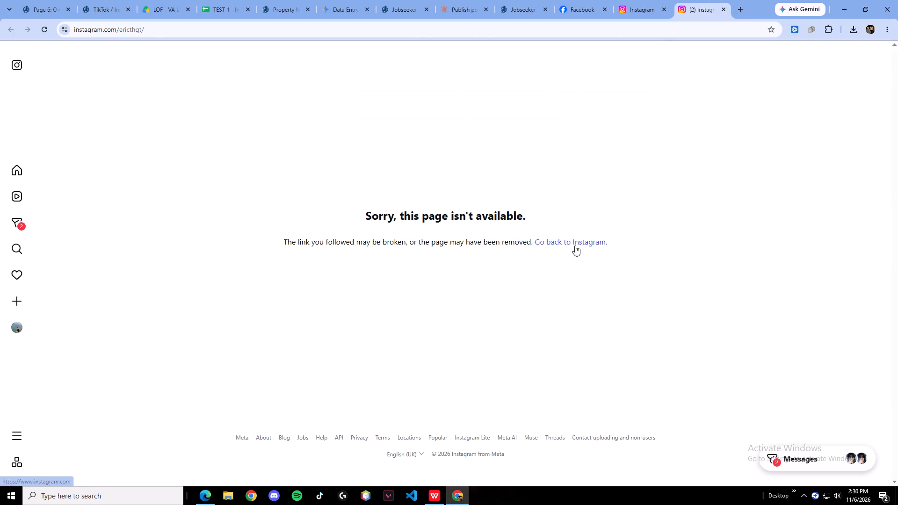
{"action": "left_click", "coordinate": [723, 12]}
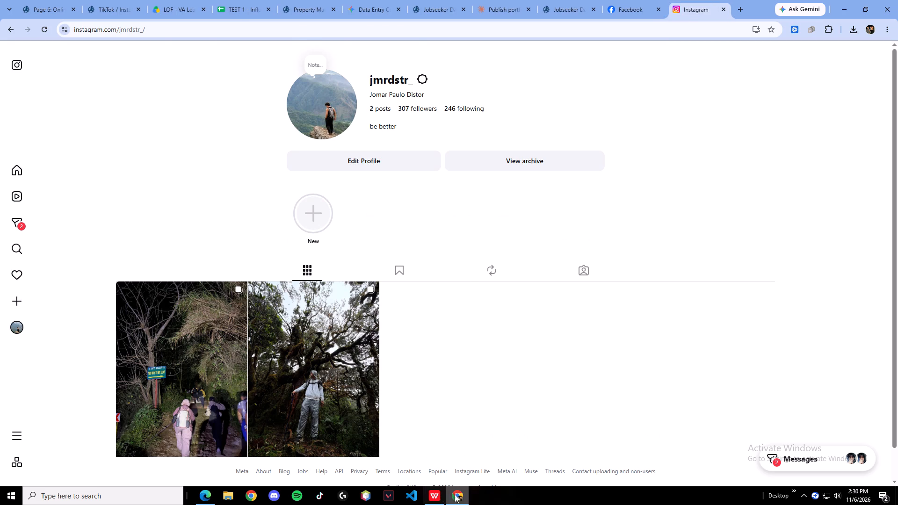
{"action": "left_click", "coordinate": [455, 494]}
Look up gentilelifts's follower count on Instagram and enter 526000 as the number of followers in row 3.
{"action": "left_click", "coordinate": [196, 147]}
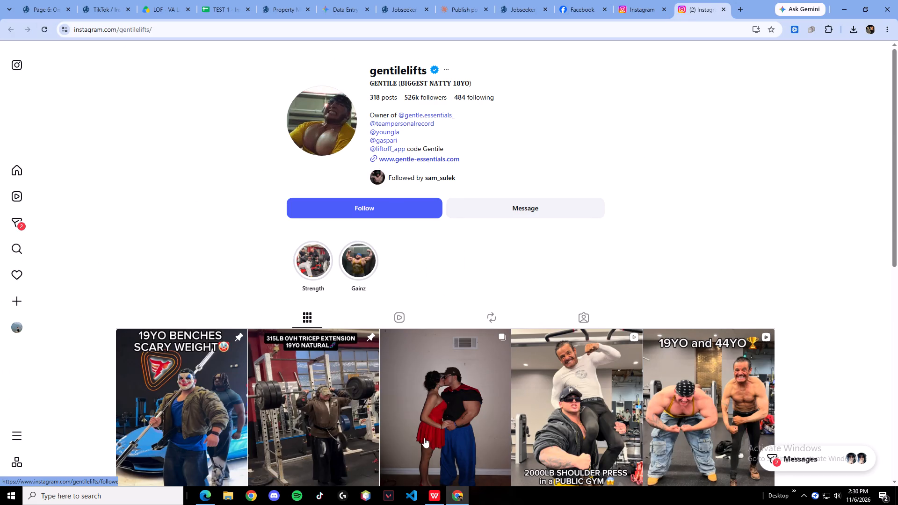
{"action": "left_click", "coordinate": [439, 496]}
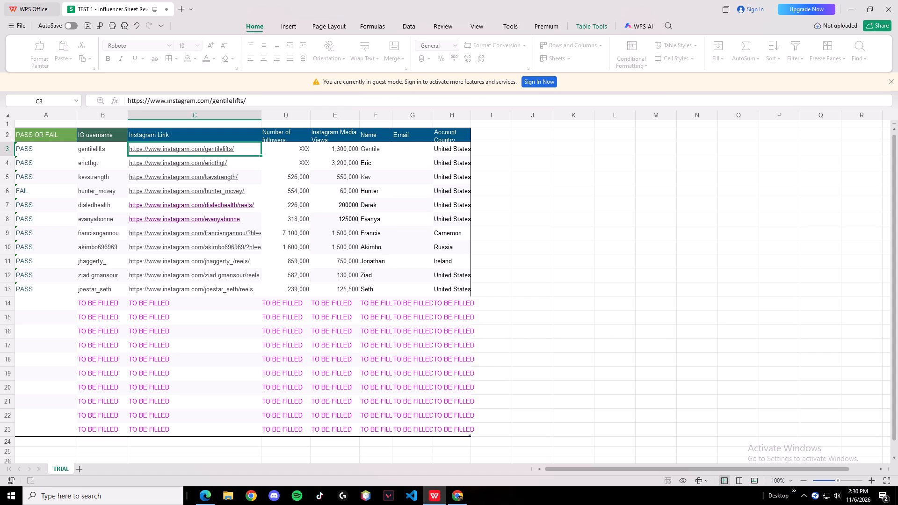
{"action": "left_click", "coordinate": [297, 152]}
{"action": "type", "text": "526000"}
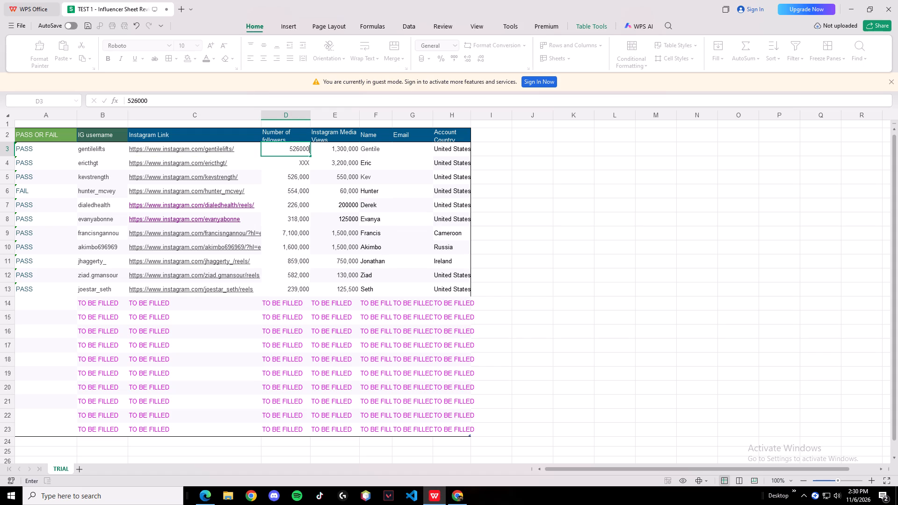
{"action": "left_click", "coordinate": [47, 164]}
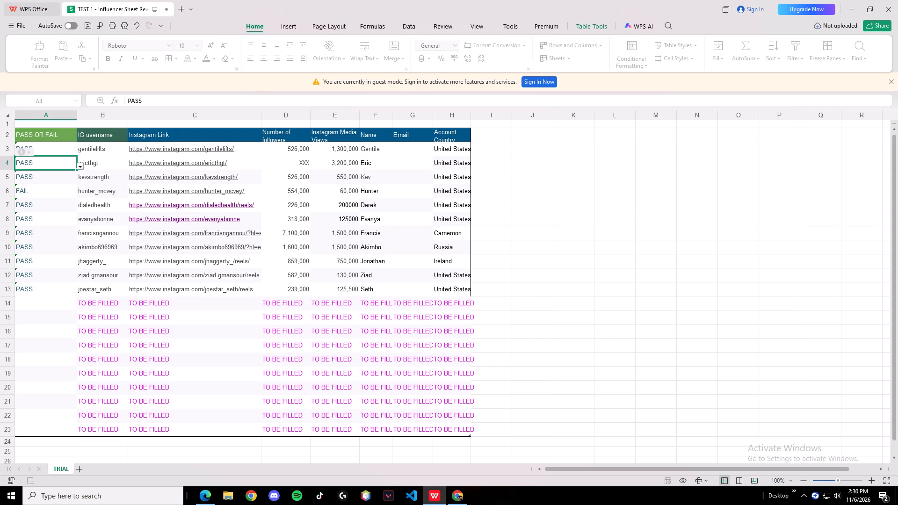
{"action": "key", "text": "BackSpace"}
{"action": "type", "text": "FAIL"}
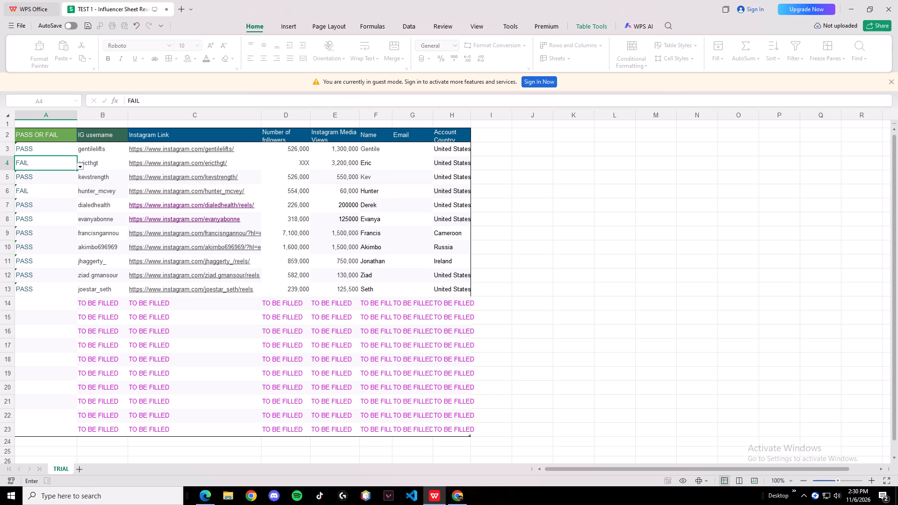
{"action": "left_click", "coordinate": [161, 305]}
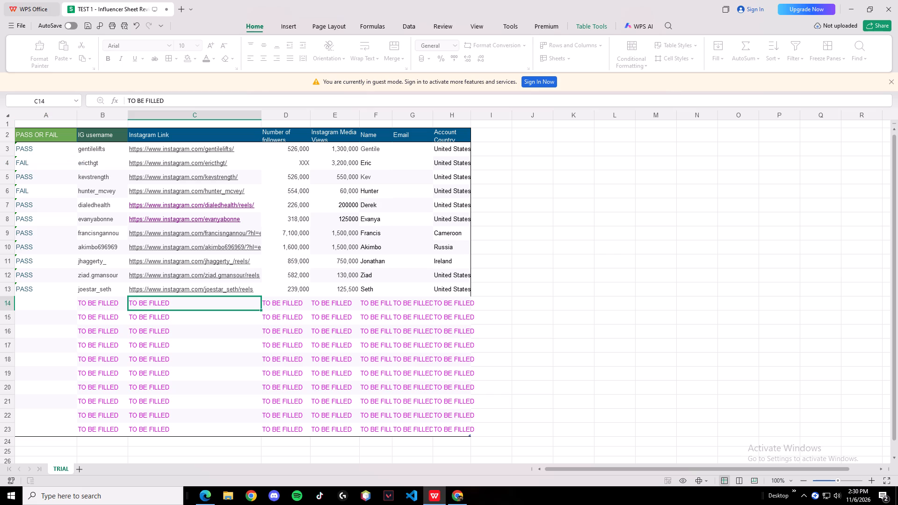
Search Instagram for gym/lifting and check the Reels feed for a new creator for row 14.
{"action": "left_click", "coordinate": [89, 307]}
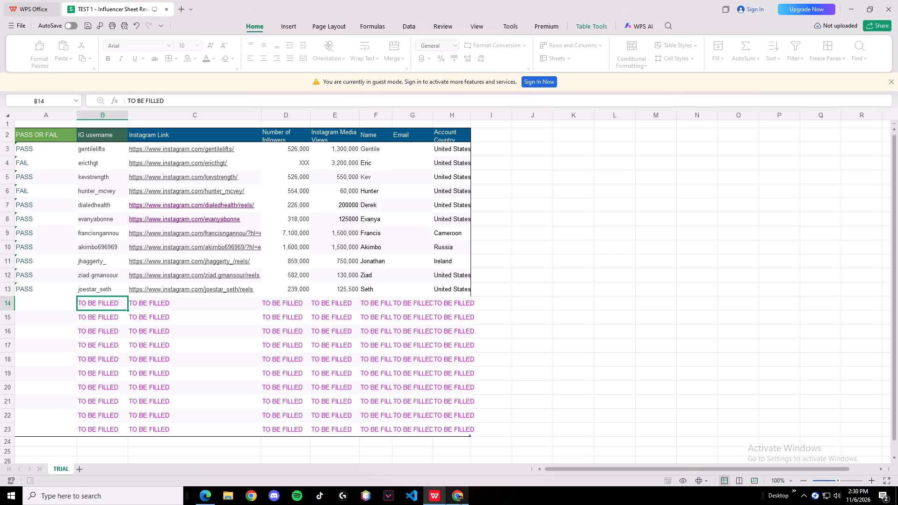
{"action": "left_click", "coordinate": [456, 499]}
{"action": "left_click", "coordinate": [637, 1]}
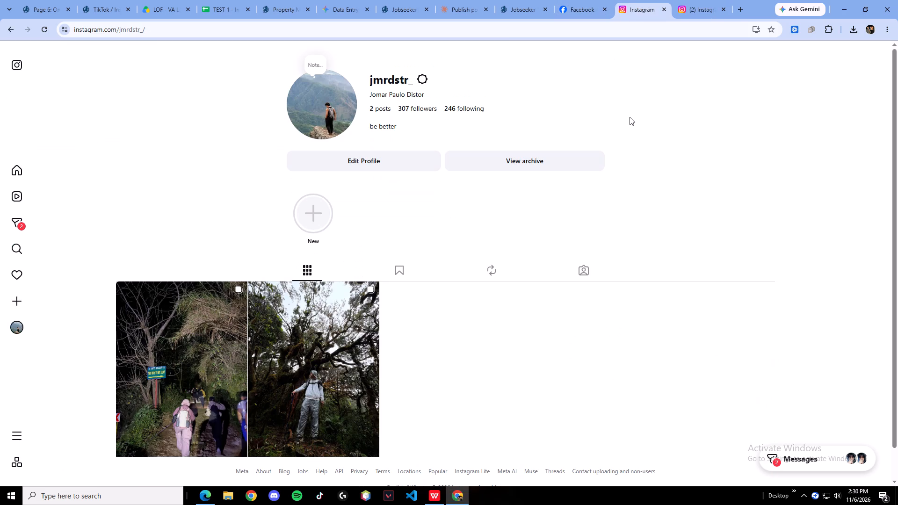
{"action": "left_click", "coordinate": [17, 297]}
{"action": "left_click", "coordinate": [602, 96]}
{"action": "left_click", "coordinate": [877, 54]}
{"action": "left_click", "coordinate": [15, 219]}
{"action": "left_click", "coordinate": [23, 250]}
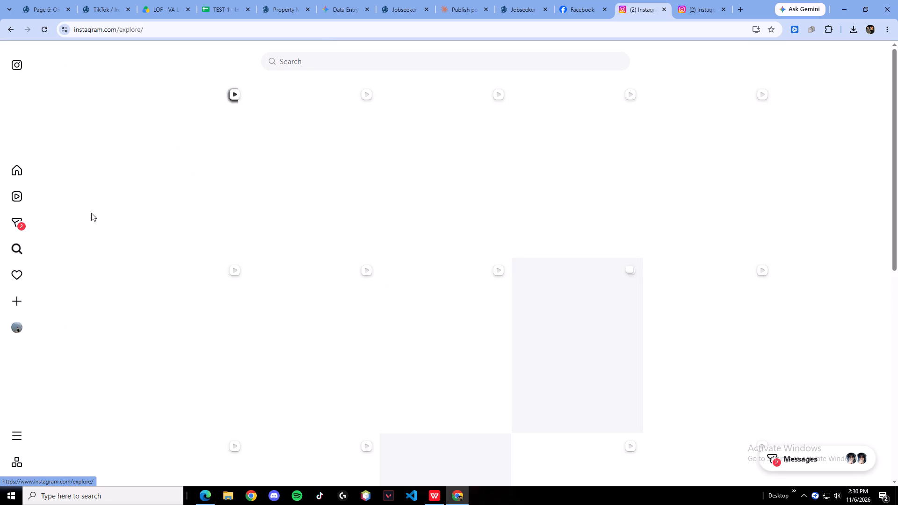
{"action": "left_click", "coordinate": [415, 67]}
{"action": "left_click", "coordinate": [353, 119]}
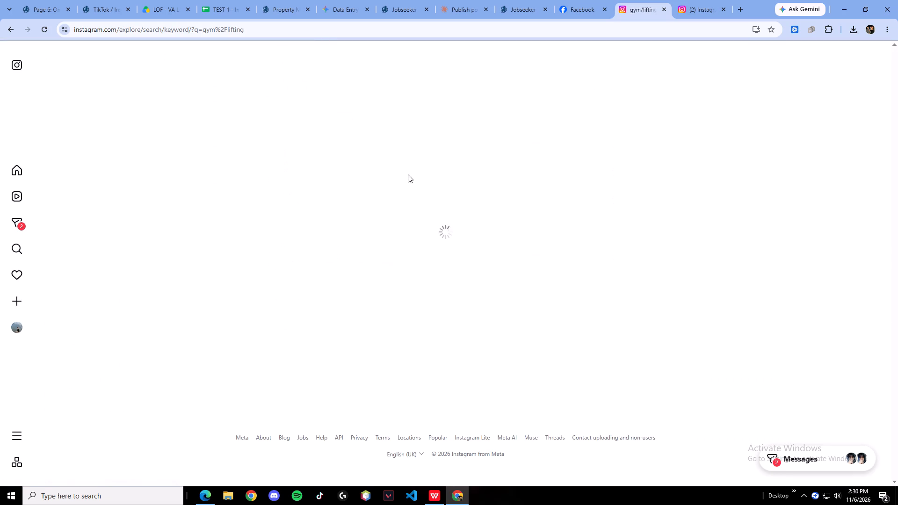
{"action": "left_click", "coordinate": [641, 182]}
{"action": "scroll", "coordinate": [253, 203], "scroll_direction": "down", "scroll_amount": 1}
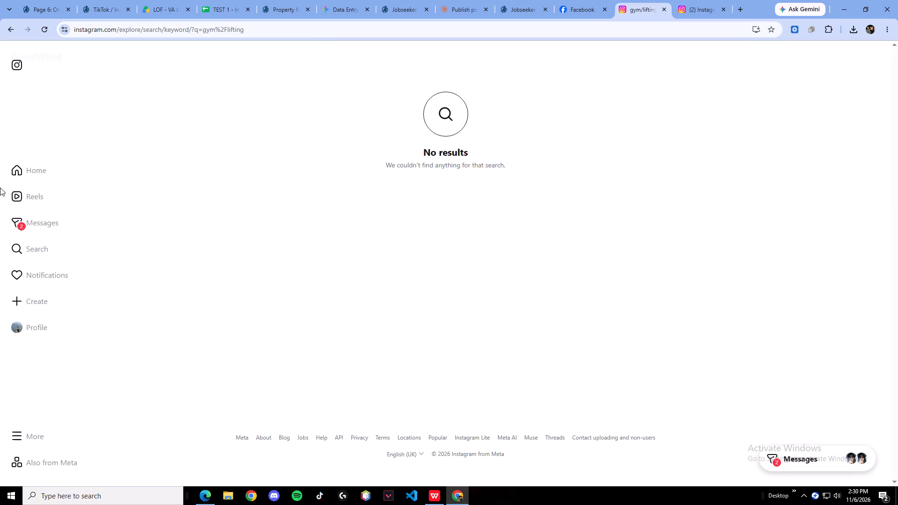
{"action": "left_click", "coordinate": [43, 200]}
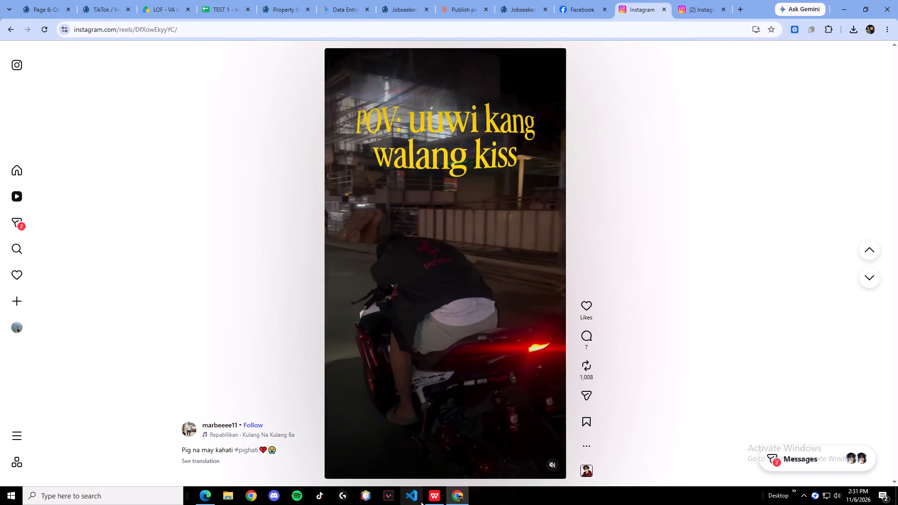
{"action": "left_click", "coordinate": [434, 501]}
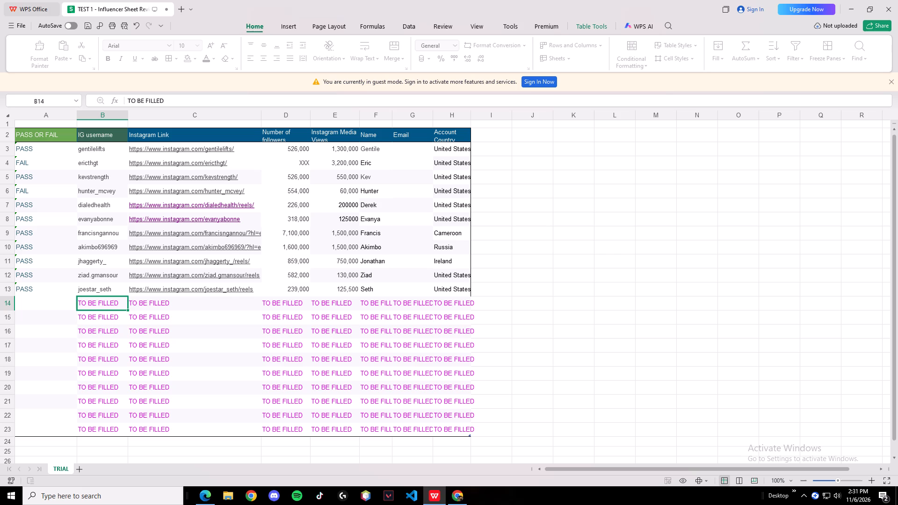
Search Instagram for CBUM, open the cbum profile and copy its web address.
{"action": "left_click", "coordinate": [456, 497]}
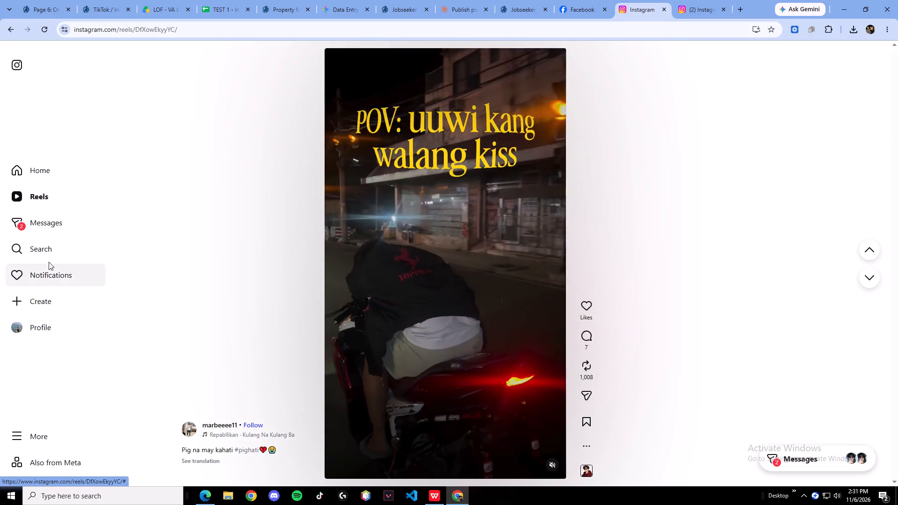
{"action": "left_click", "coordinate": [47, 251]}
{"action": "left_click", "coordinate": [362, 62]}
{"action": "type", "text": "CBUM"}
{"action": "left_click", "coordinate": [305, 90]}
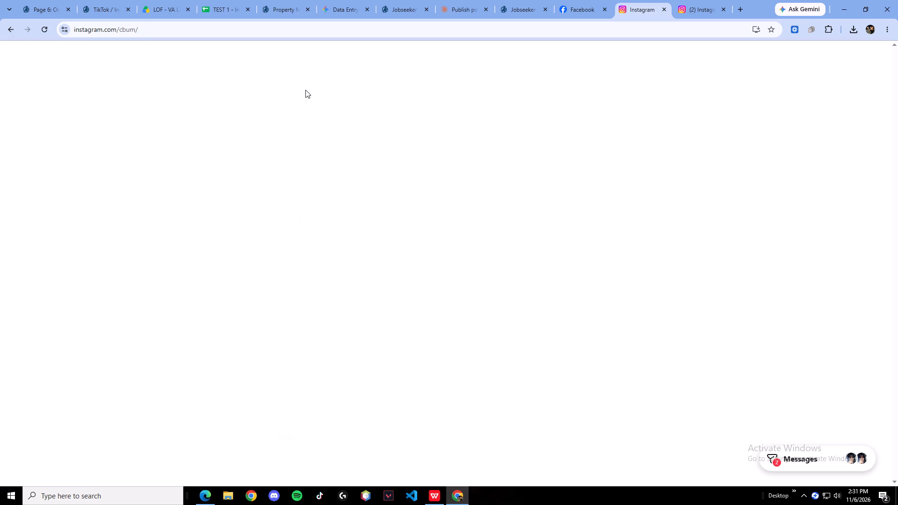
{"action": "left_click_drag", "start_coordinate": [167, 34], "coordinate": [0, 52]}
{"action": "key", "text": "ctrl+c"}
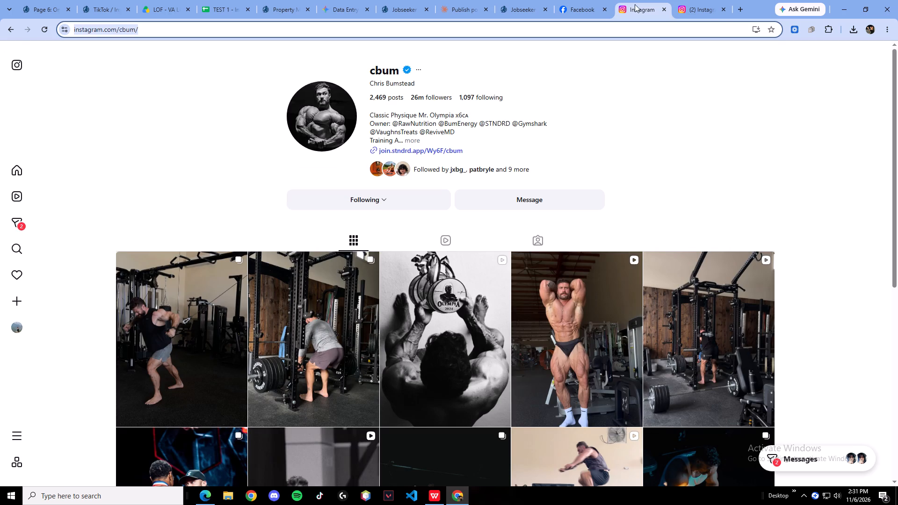
Switch to WPS Office and paste the copied cbum profile address as the Instagram Link in row 14.
{"action": "left_click", "coordinate": [430, 498]}
{"action": "left_click", "coordinate": [159, 307]}
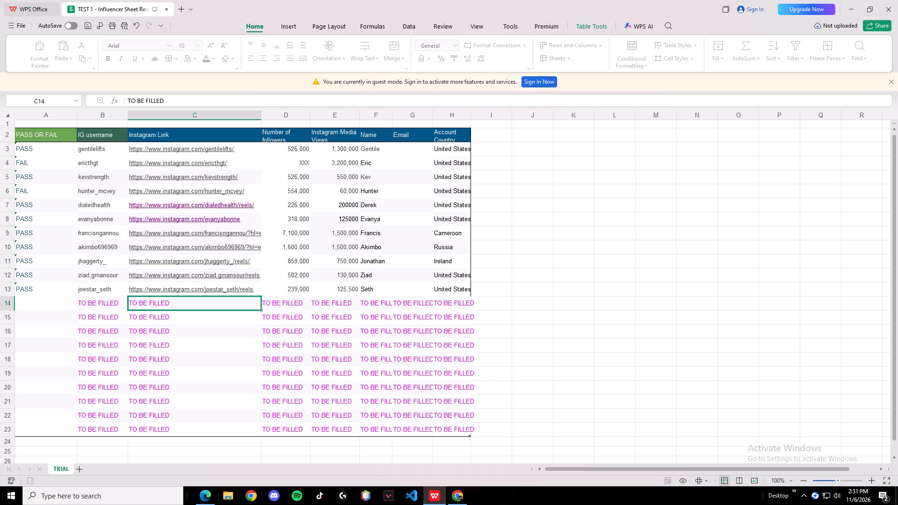
{"action": "double_click", "coordinate": [183, 305]}
{"action": "triple_click", "coordinate": [183, 305]}
{"action": "double_click", "coordinate": [183, 305]}
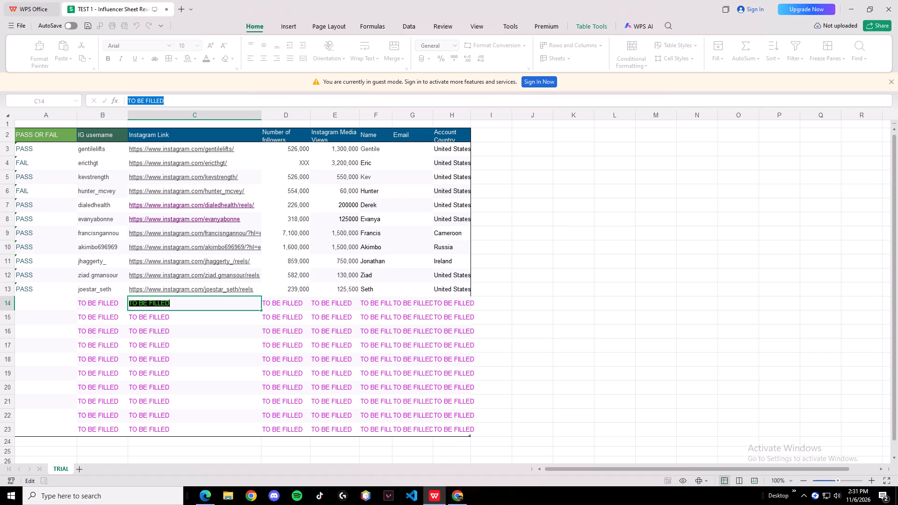
{"action": "key", "text": "ctrl+v"}
{"action": "left_click", "coordinate": [238, 318]}
Replace the IG username placeholder in row 14 with CBUM.
{"action": "left_click", "coordinate": [117, 306]}
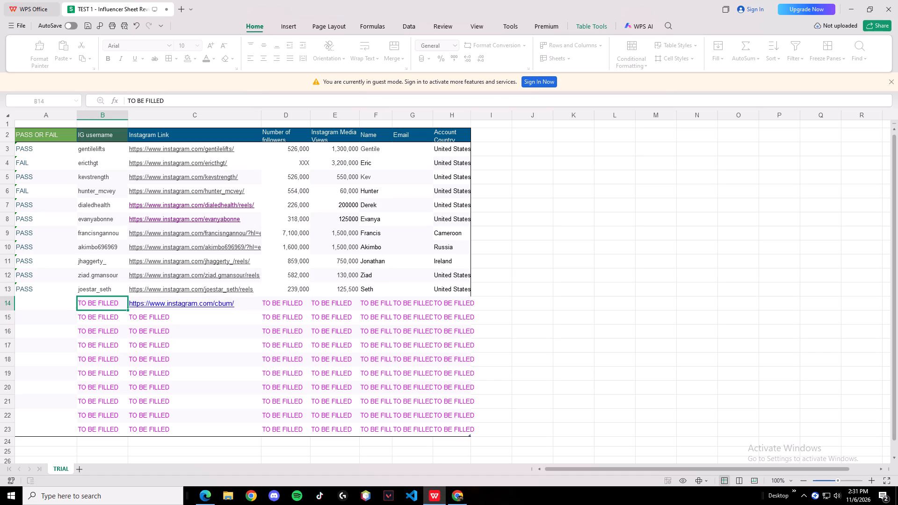
{"action": "double_click", "coordinate": [117, 306]}
{"action": "double_click", "coordinate": [117, 306]}
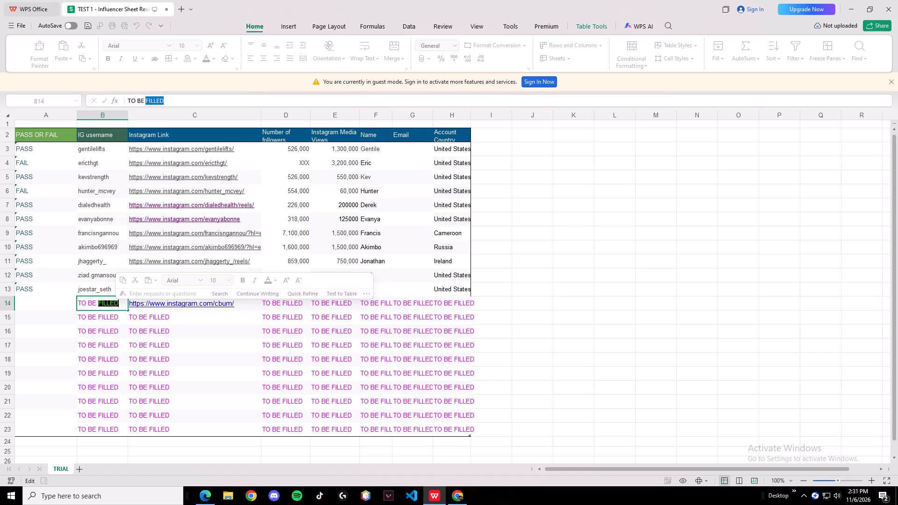
{"action": "key", "text": "BackSpace"}
{"action": "key", "text": "BackSpace"}
{"action": "key", "text": "BackSpace"}
{"action": "key", "text": "BackSpace"}
{"action": "key", "text": "BackSpace"}
{"action": "key", "text": "BackSpace"}
{"action": "key", "text": "BackSpace"}
{"action": "key", "text": "BackSpace"}
{"action": "key", "text": "BackSpace"}
{"action": "key", "text": "BackSpace"}
{"action": "key", "text": "BackSpace"}
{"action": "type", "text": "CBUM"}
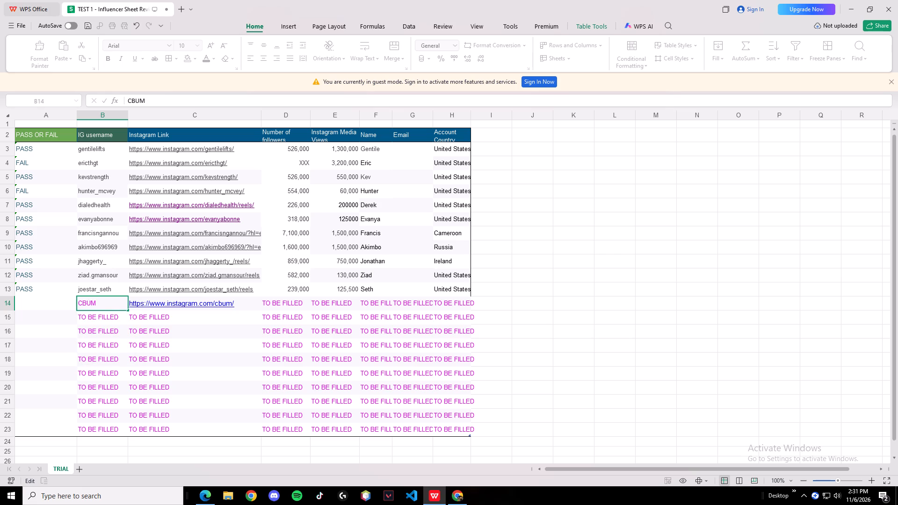
{"action": "left_click", "coordinate": [215, 317]}
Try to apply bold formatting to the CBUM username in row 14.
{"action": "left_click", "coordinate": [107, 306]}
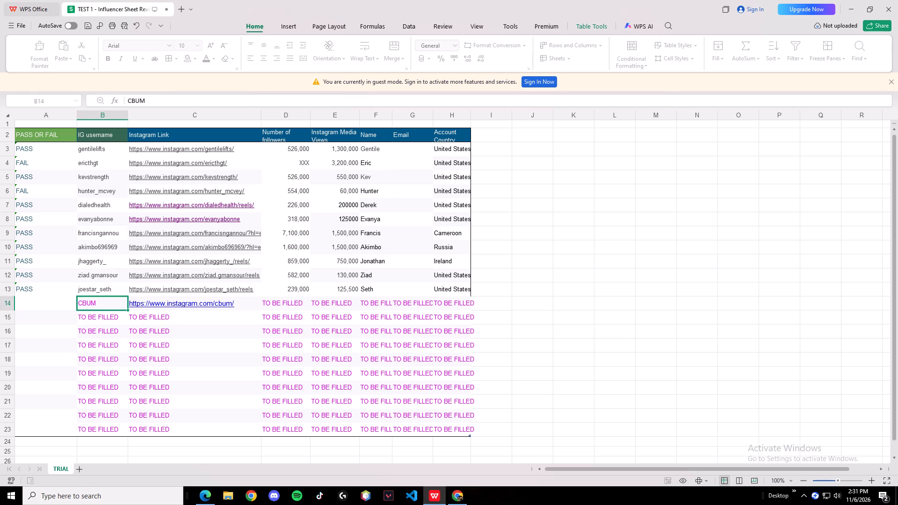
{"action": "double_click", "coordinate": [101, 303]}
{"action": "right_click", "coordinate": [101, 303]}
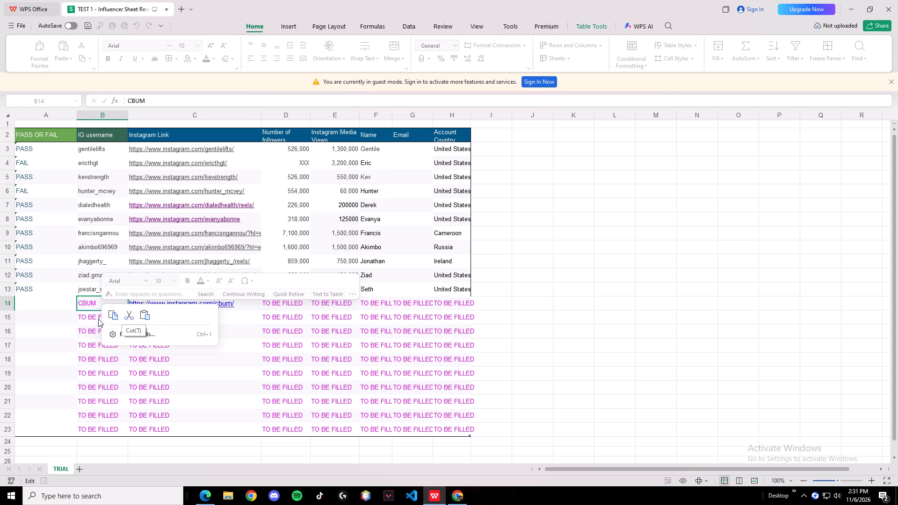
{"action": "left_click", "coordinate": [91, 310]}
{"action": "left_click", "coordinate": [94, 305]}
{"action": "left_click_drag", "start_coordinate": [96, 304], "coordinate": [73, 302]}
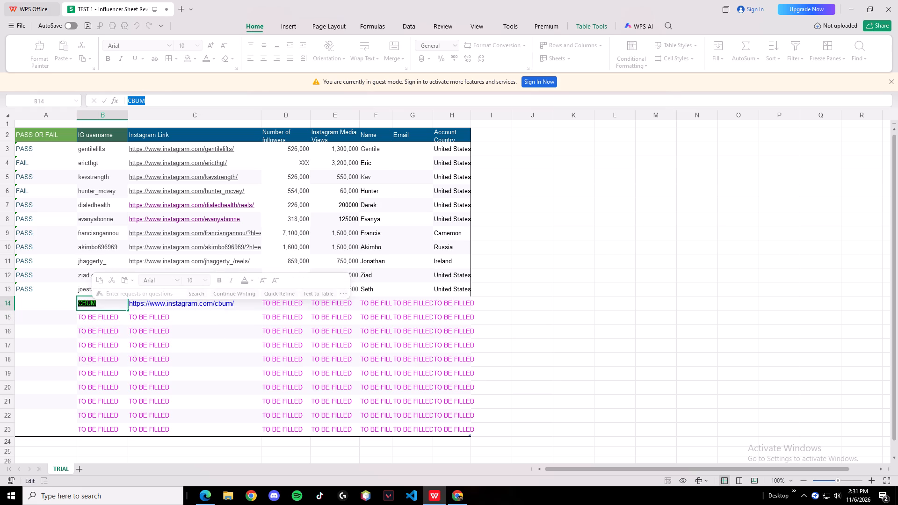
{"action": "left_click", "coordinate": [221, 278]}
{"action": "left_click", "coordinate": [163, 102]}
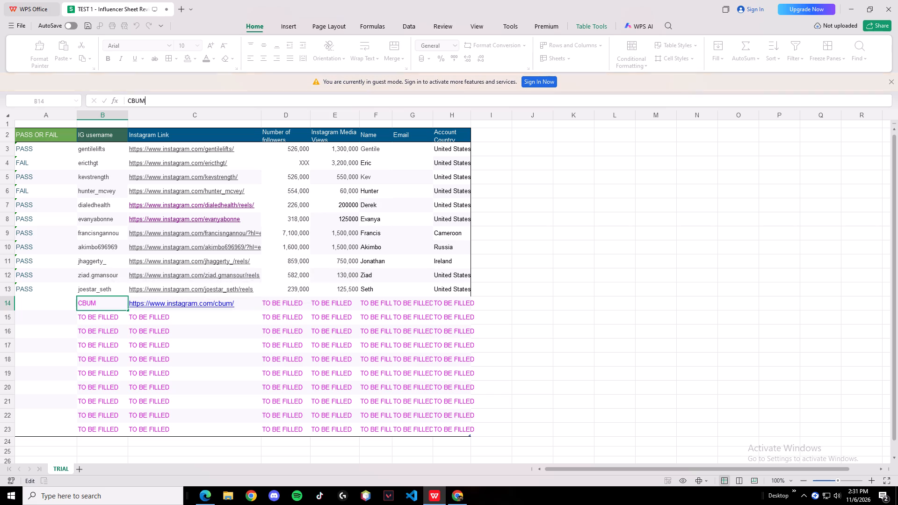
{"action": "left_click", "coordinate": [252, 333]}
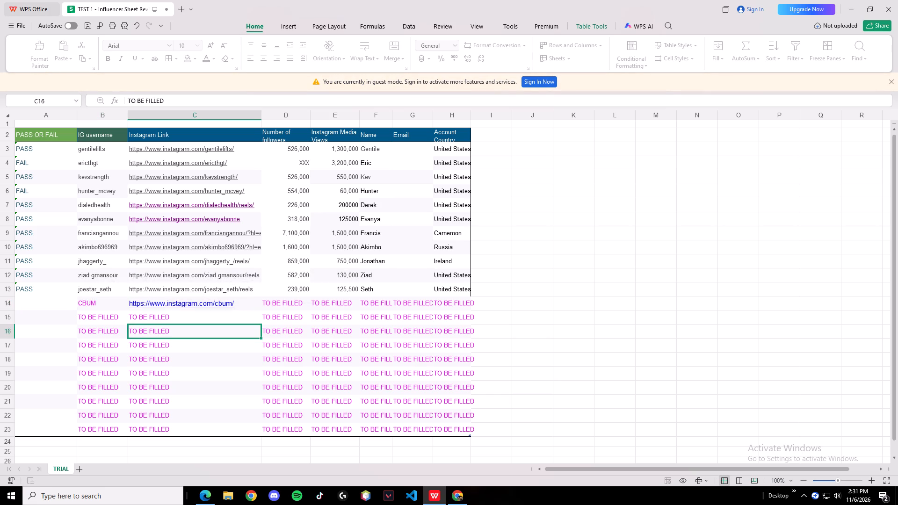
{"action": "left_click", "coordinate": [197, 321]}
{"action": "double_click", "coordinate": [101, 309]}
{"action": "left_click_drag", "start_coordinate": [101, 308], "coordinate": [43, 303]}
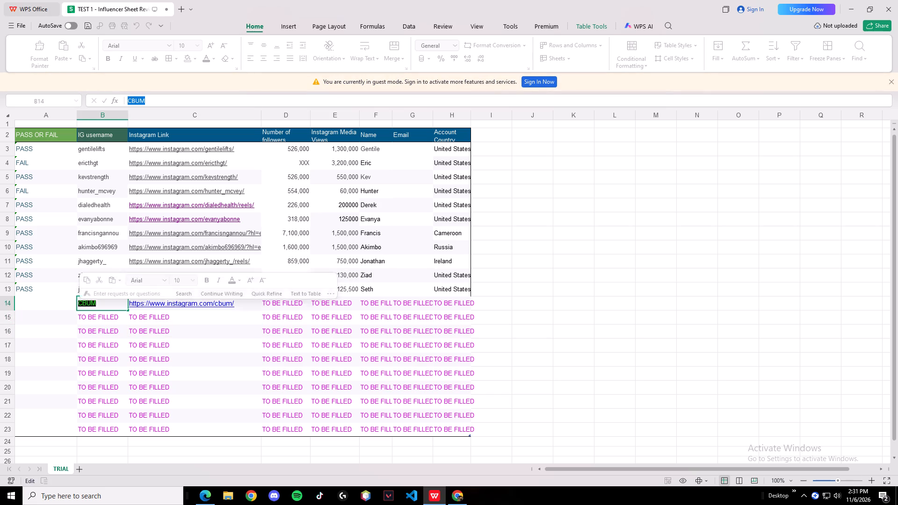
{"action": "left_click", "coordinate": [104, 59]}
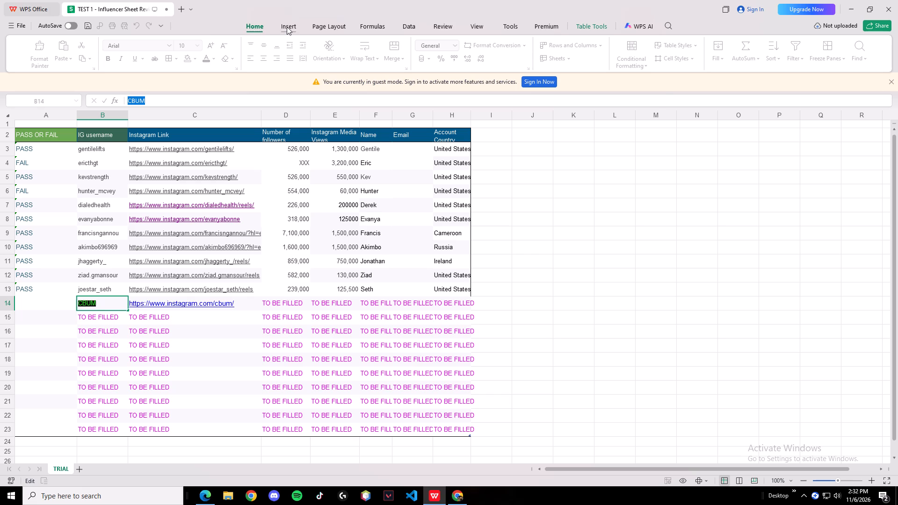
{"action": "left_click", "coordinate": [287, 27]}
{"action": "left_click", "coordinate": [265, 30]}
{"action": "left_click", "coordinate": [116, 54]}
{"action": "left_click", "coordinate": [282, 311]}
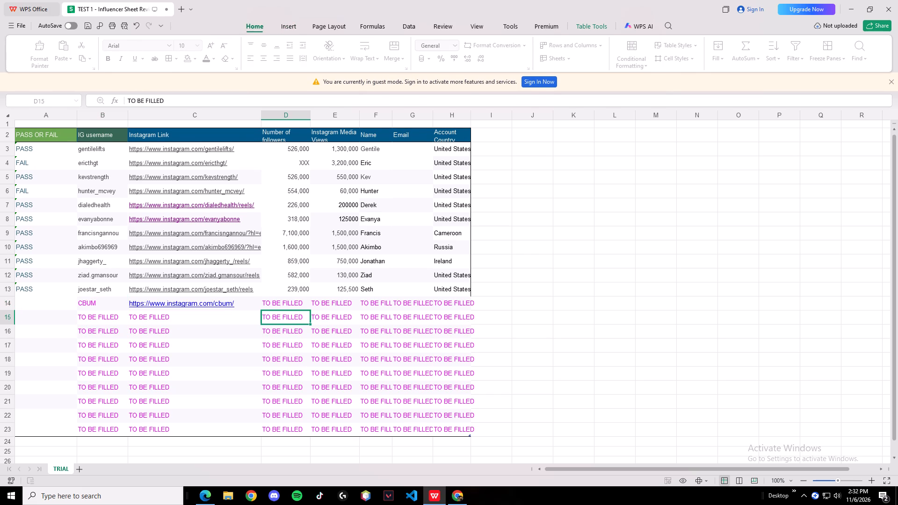
Open the cbum link in row 14 and enter 26000000 as the number of followers in that row.
{"action": "left_click", "coordinate": [222, 307]}
{"action": "left_click", "coordinate": [289, 306]}
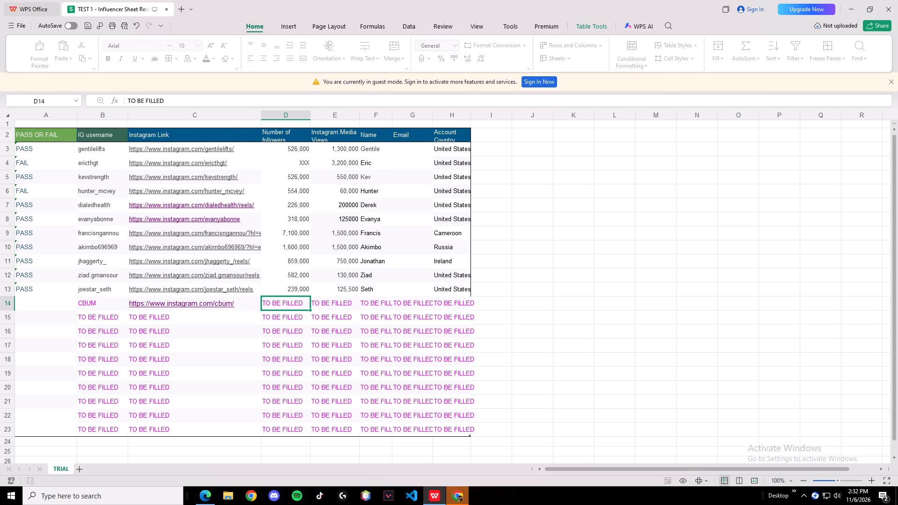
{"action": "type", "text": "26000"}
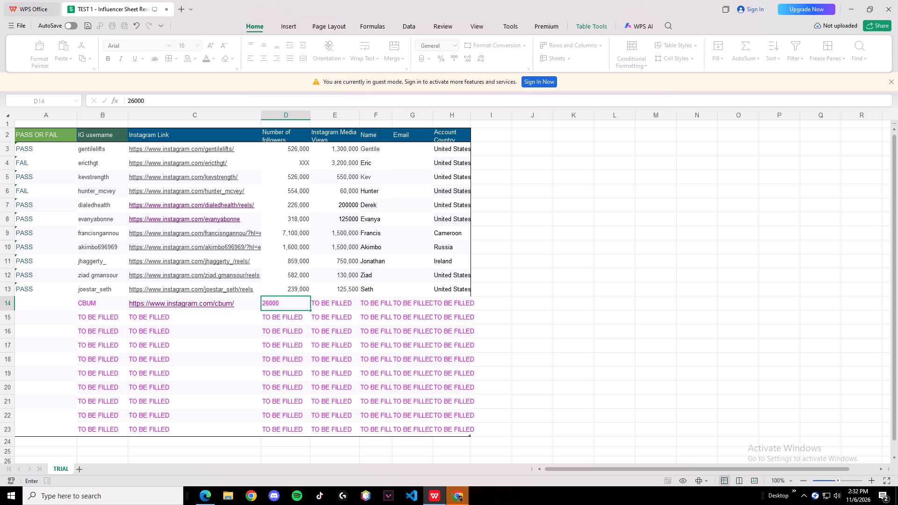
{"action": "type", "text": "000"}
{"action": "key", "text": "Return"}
Examine cbum's first Instagram post, full bio and account options for the media views and other details needed in row 14.
{"action": "left_click", "coordinate": [326, 305]}
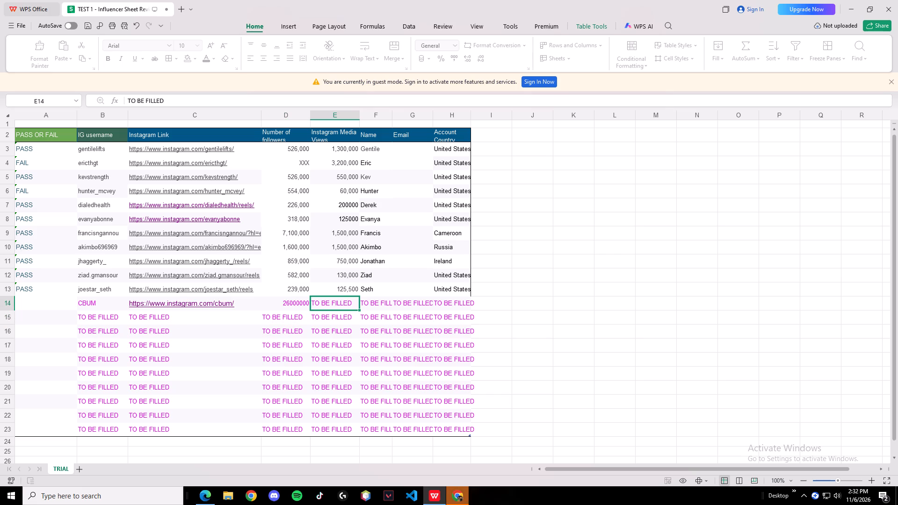
{"action": "left_click", "coordinate": [461, 496]}
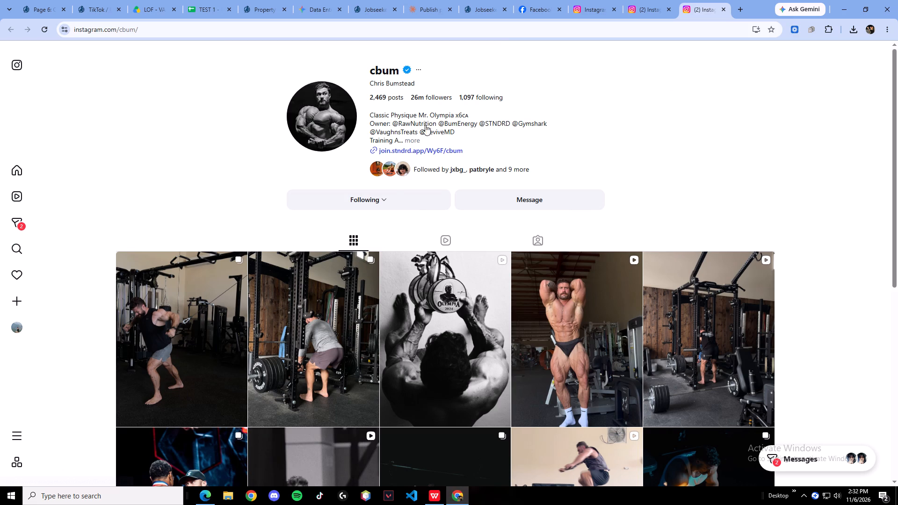
{"action": "left_click", "coordinate": [207, 345]}
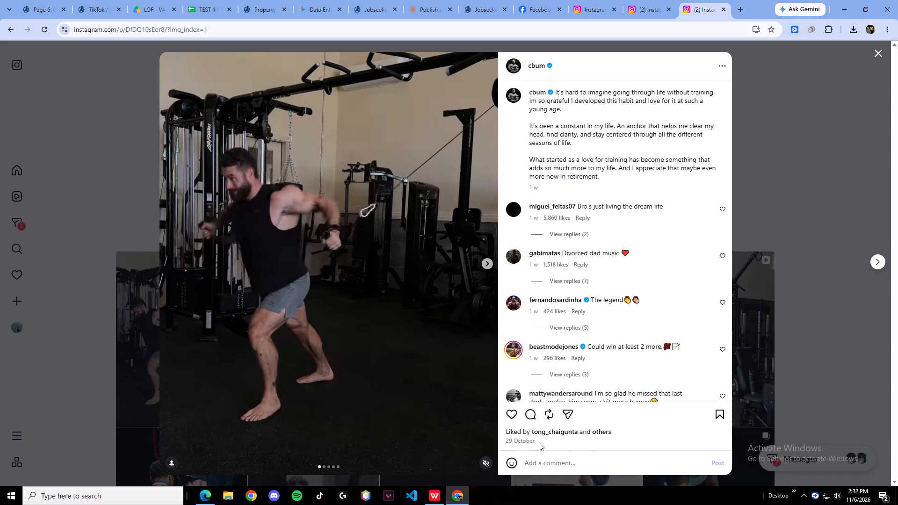
{"action": "key", "text": "Escape"}
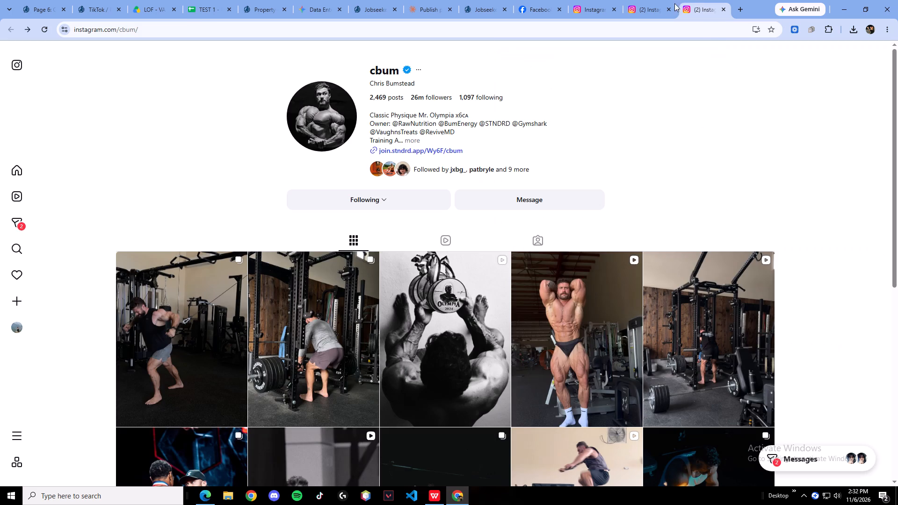
{"action": "left_click", "coordinate": [435, 502]}
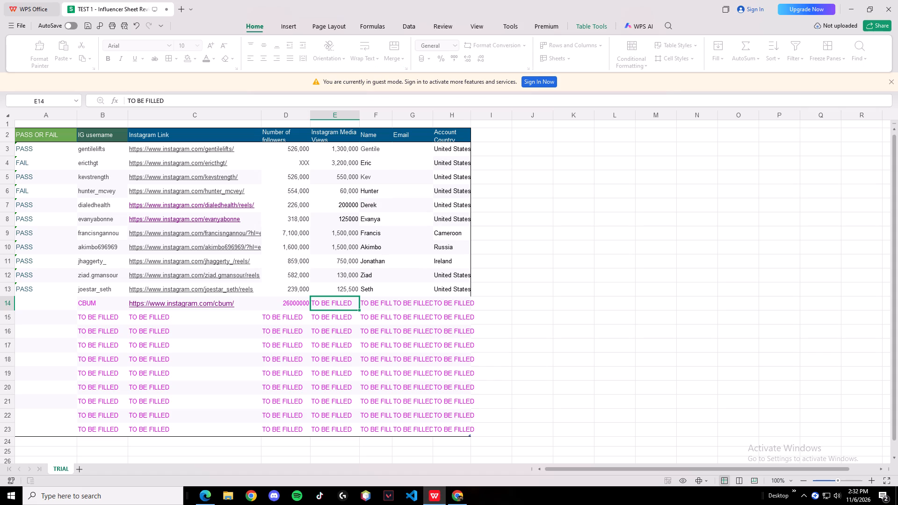
{"action": "left_click", "coordinate": [436, 496]}
{"action": "left_click", "coordinate": [411, 135]}
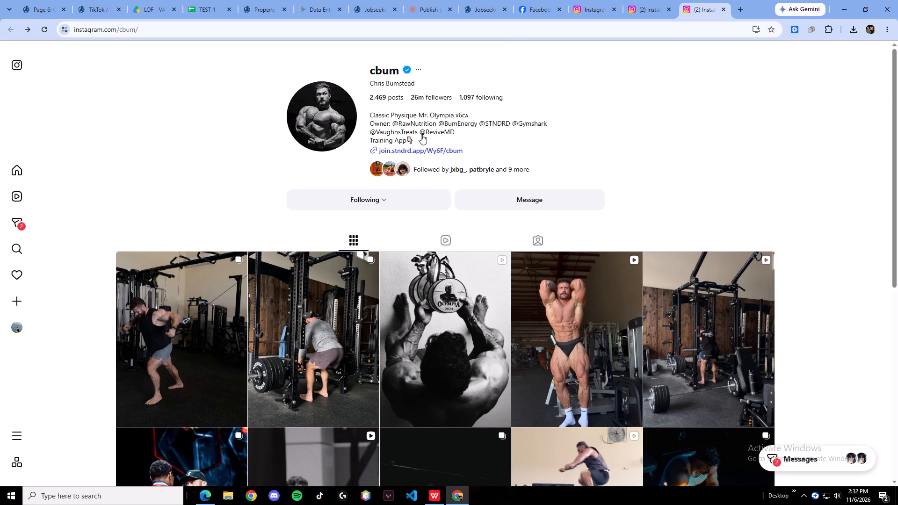
{"action": "left_click", "coordinate": [421, 70]}
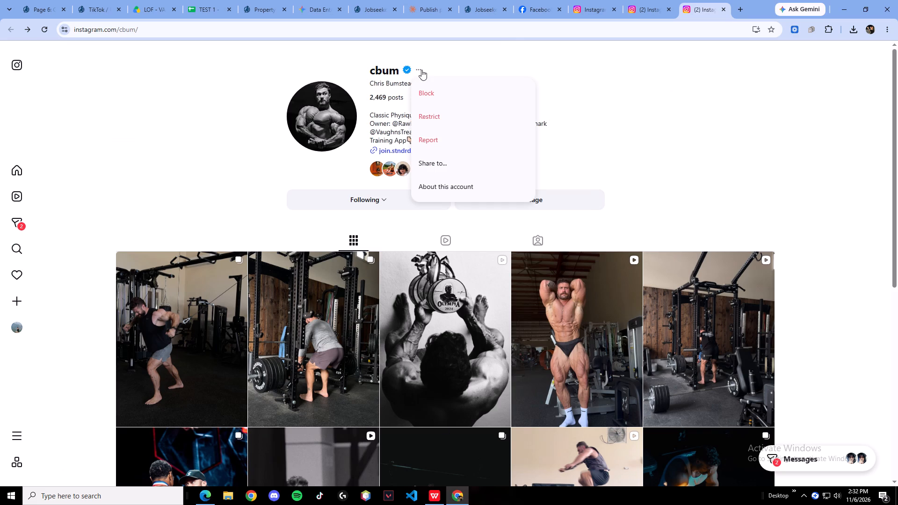
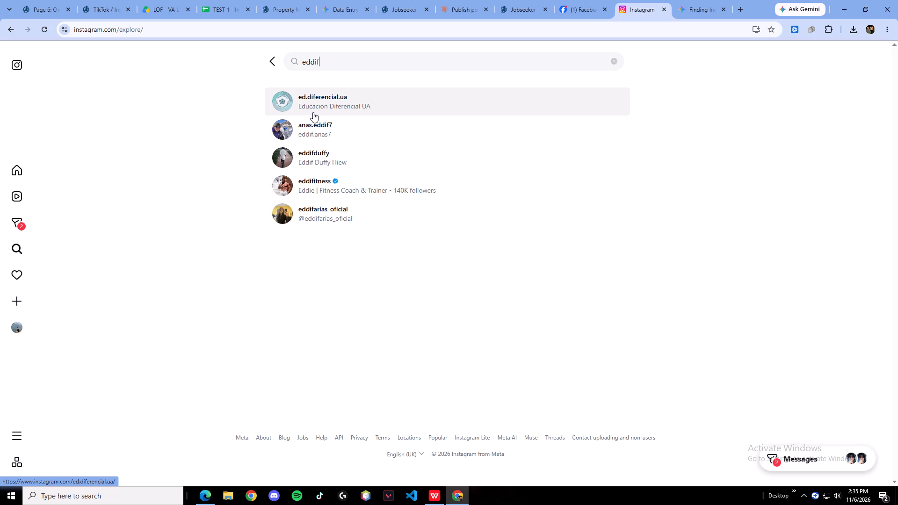
Search Instagram for eddifitness and open the verified eddifitness profile.
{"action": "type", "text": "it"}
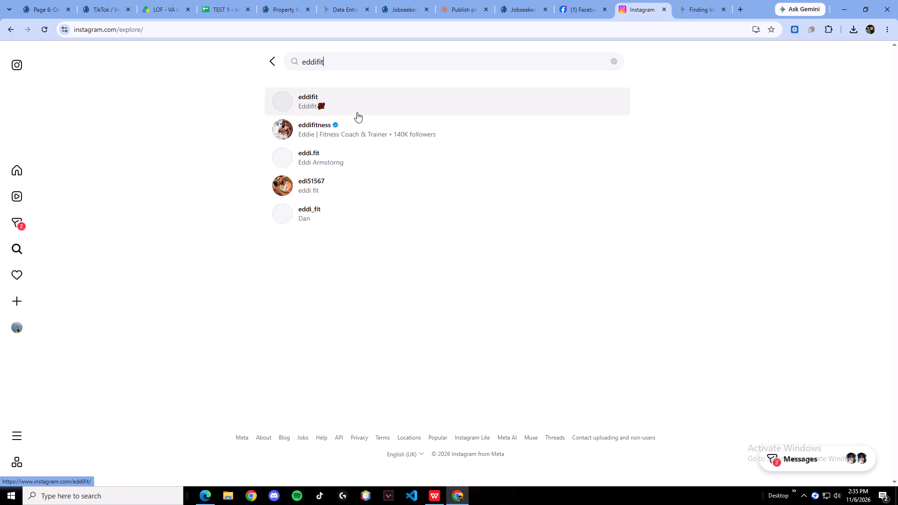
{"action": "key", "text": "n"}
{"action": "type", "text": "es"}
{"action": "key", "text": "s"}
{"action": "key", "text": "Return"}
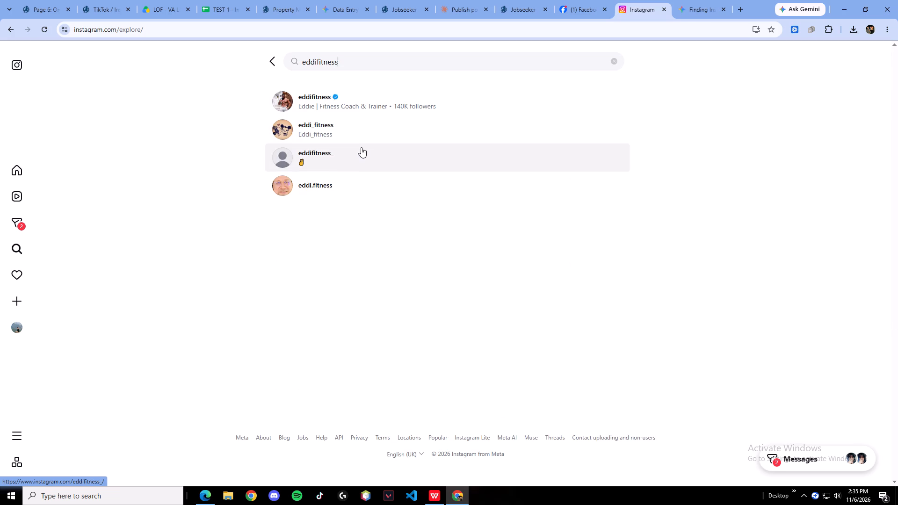
{"action": "left_click", "coordinate": [319, 106]}
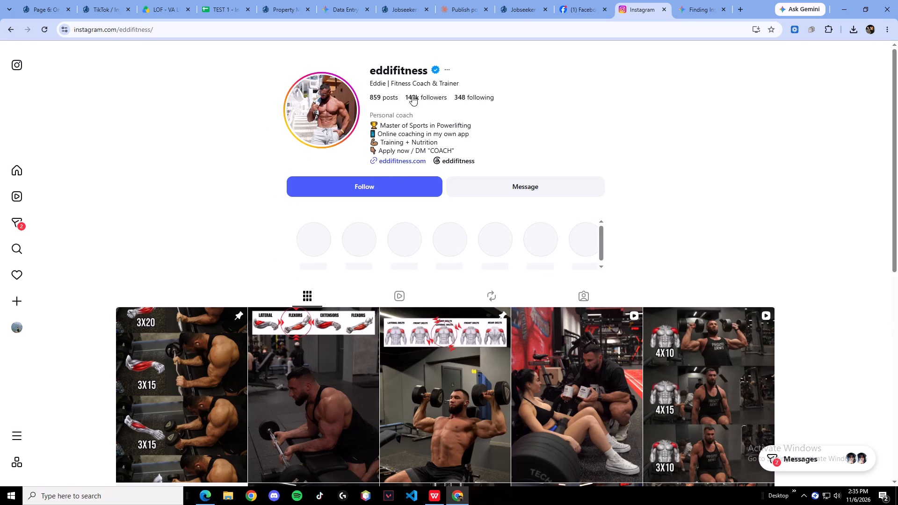
Copy the eddifitness profile URL and paste it as the Instagram link in row 15 of the WPS influencer spreadsheet.
{"action": "left_click_drag", "start_coordinate": [222, 27], "coordinate": [11, 25]}
{"action": "key", "text": "ctrl+c"}
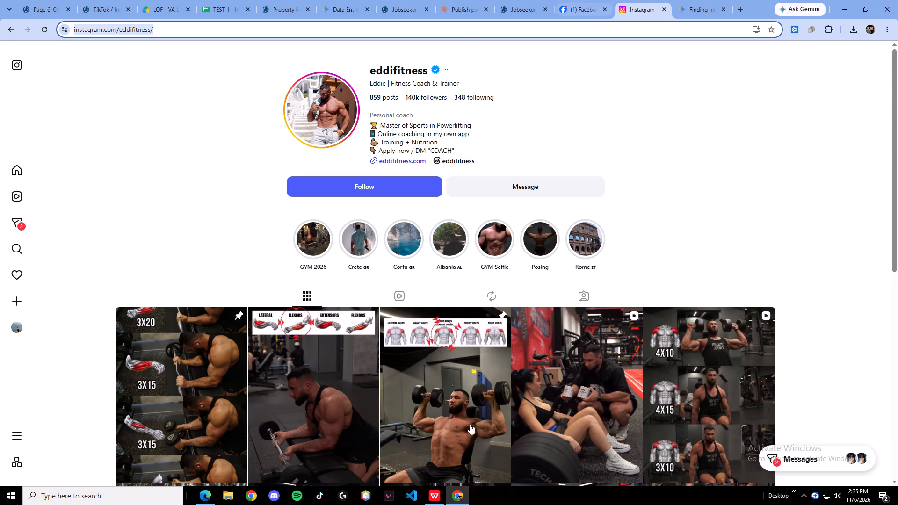
{"action": "left_click", "coordinate": [436, 499]}
{"action": "triple_click", "coordinate": [221, 242]}
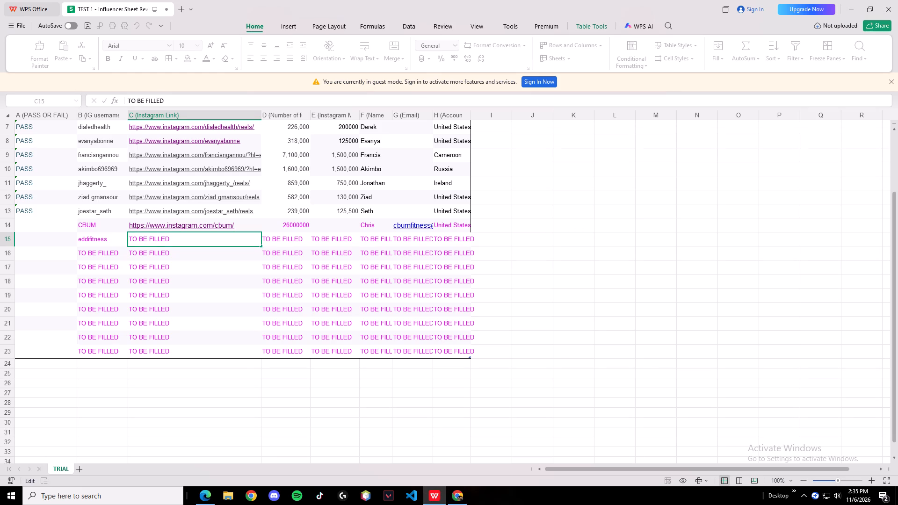
{"action": "triple_click", "coordinate": [221, 242]}
{"action": "left_click", "coordinate": [221, 242]}
{"action": "key", "text": "ctrl+v"}
In the eddifitness row, enter 140000 as the number of followers and 7800000 in column E.
{"action": "left_click", "coordinate": [289, 235]}
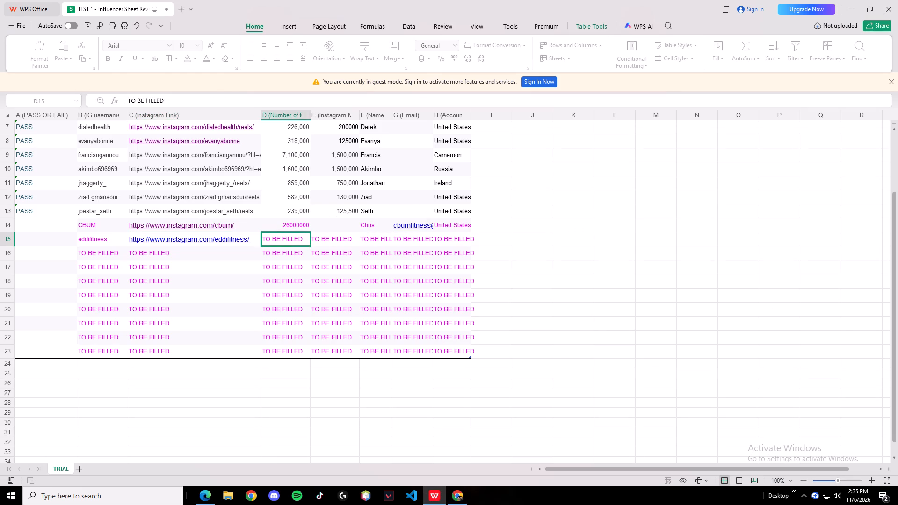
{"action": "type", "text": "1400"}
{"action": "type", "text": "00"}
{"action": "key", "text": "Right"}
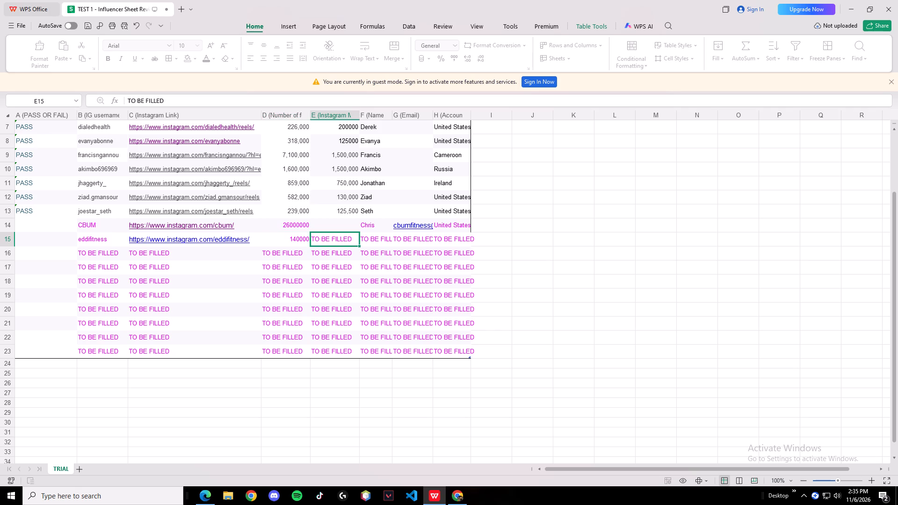
{"action": "left_click", "coordinate": [348, 230]}
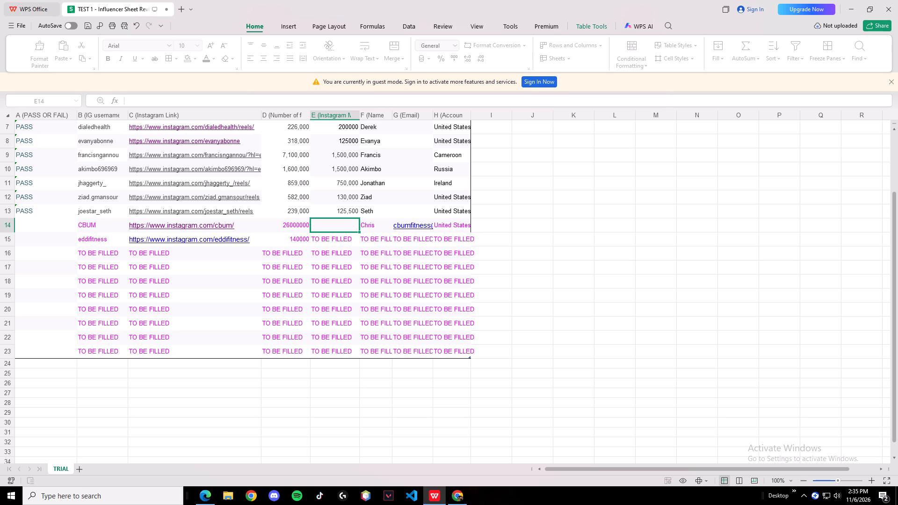
{"action": "left_click", "coordinate": [336, 243]}
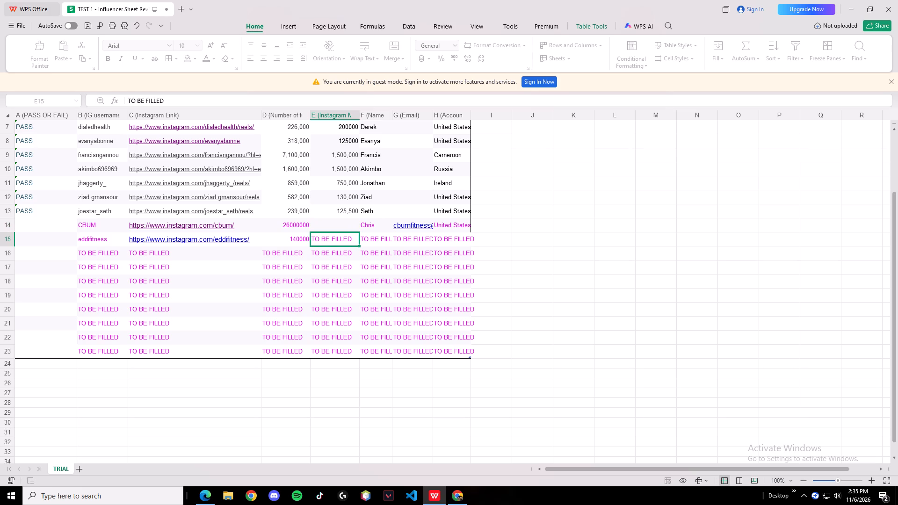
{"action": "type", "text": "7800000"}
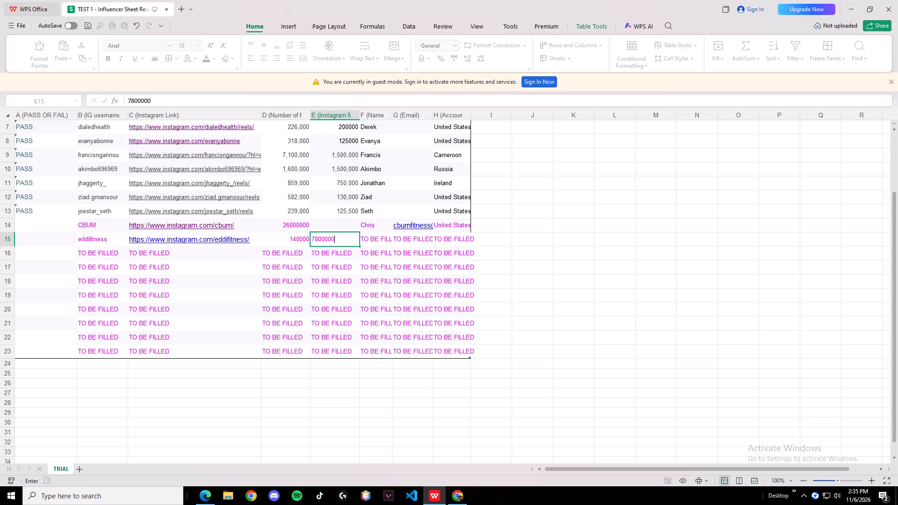
{"action": "left_click", "coordinate": [350, 227]}
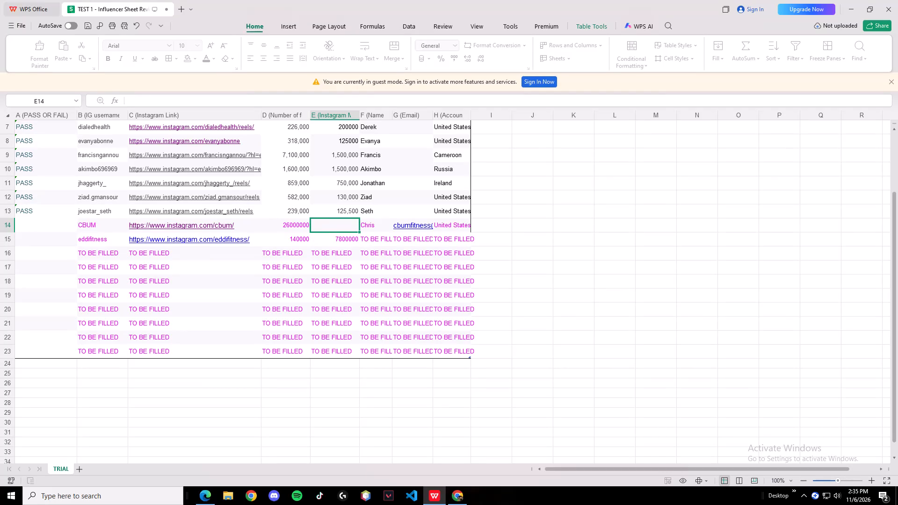
Enter Eddie as the name in the eddifitness row.
{"action": "left_click", "coordinate": [383, 241]}
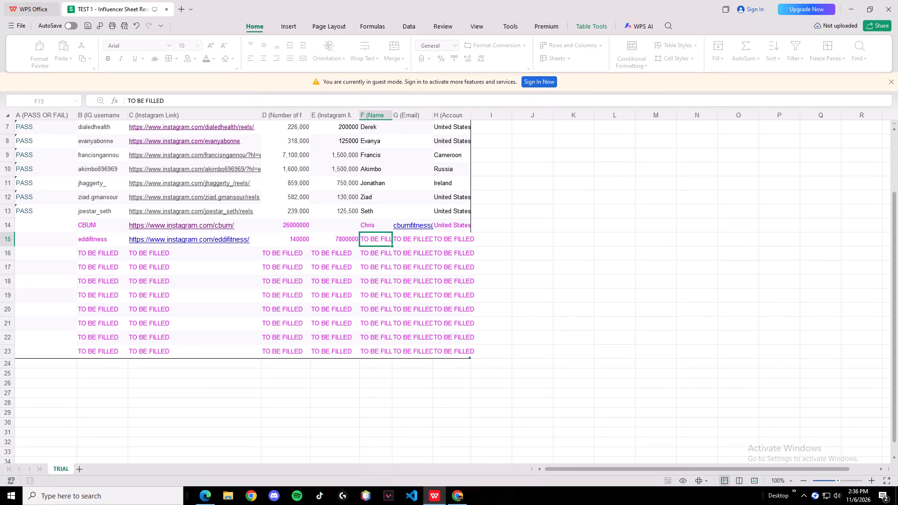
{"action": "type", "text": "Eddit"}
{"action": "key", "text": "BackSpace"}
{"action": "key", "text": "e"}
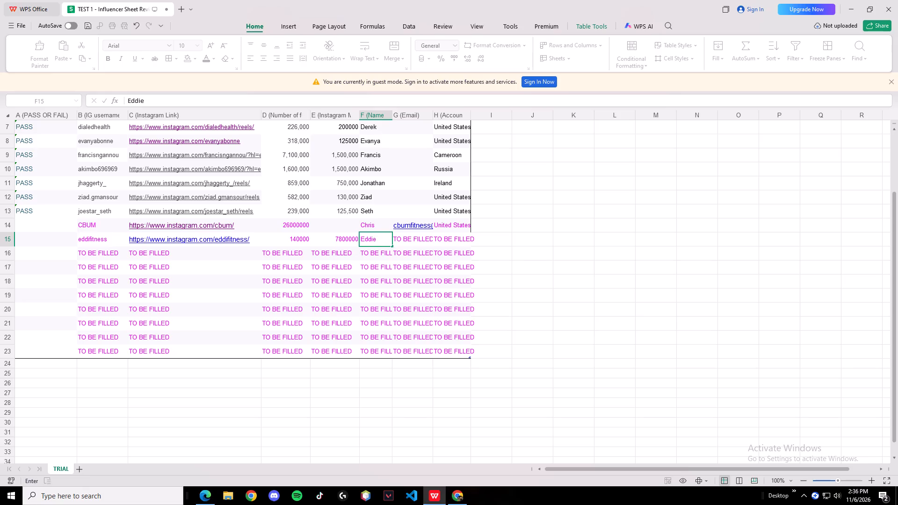
Enter eddifitness.com in the Email column of the eddifitness row.
{"action": "left_click", "coordinate": [417, 236]}
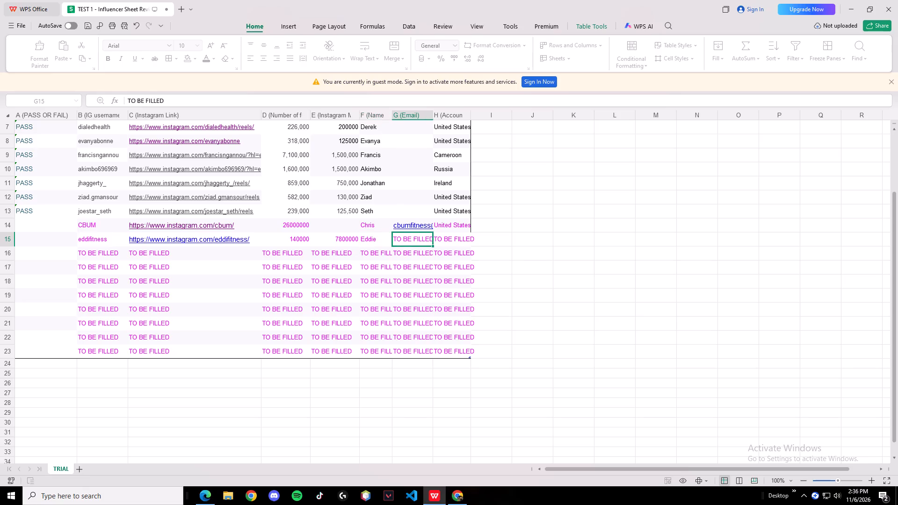
{"action": "type", "text": "eddi"}
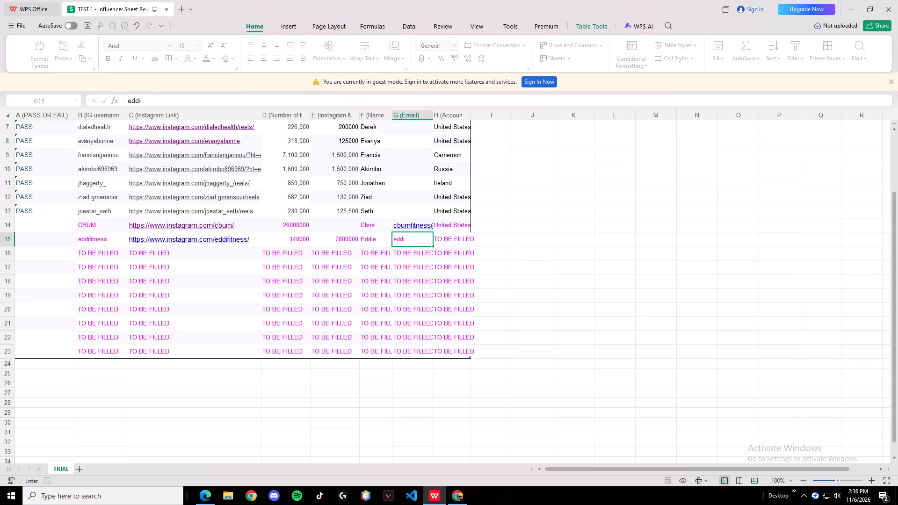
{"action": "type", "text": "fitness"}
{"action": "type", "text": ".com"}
{"action": "left_click", "coordinate": [447, 244]}
{"action": "key", "text": "Right"}
Enter Latvia as the account country in the eddifitness row.
{"action": "key", "text": "Return"}
{"action": "key", "text": "Up"}
{"action": "key", "text": "Right"}
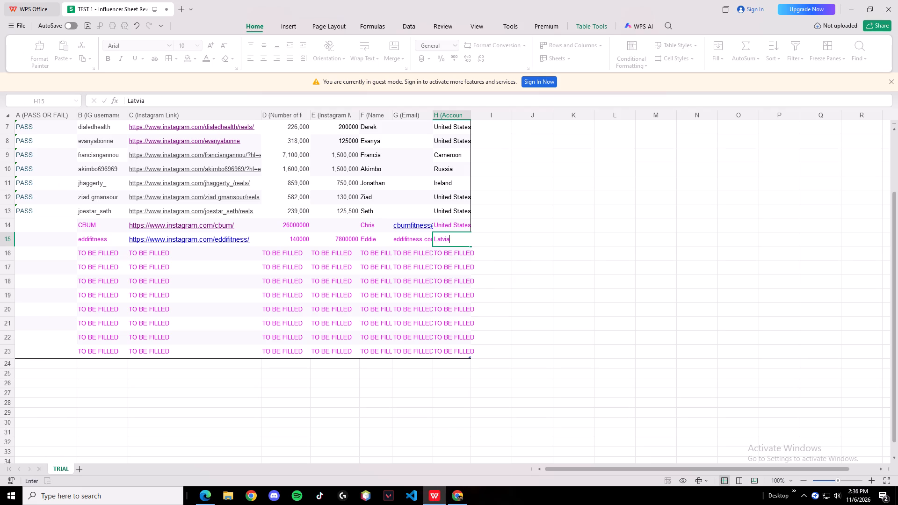
{"action": "left_click", "coordinate": [96, 259]}
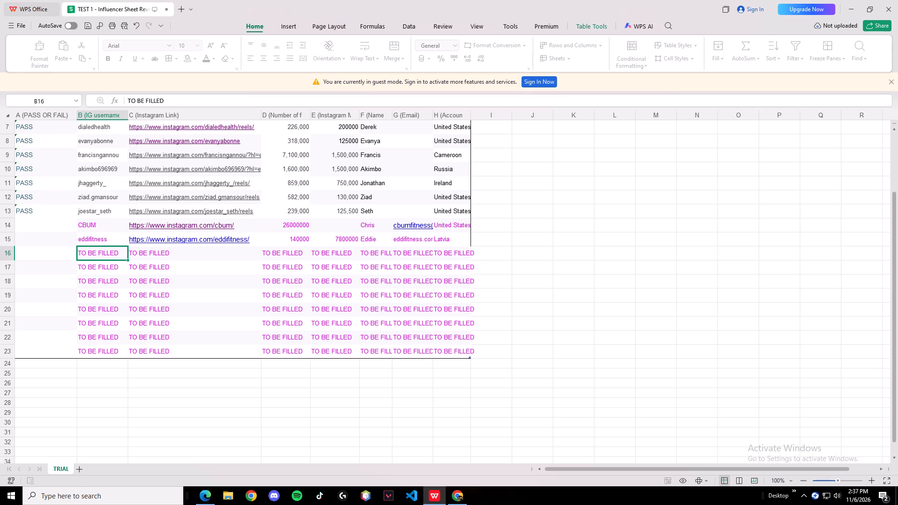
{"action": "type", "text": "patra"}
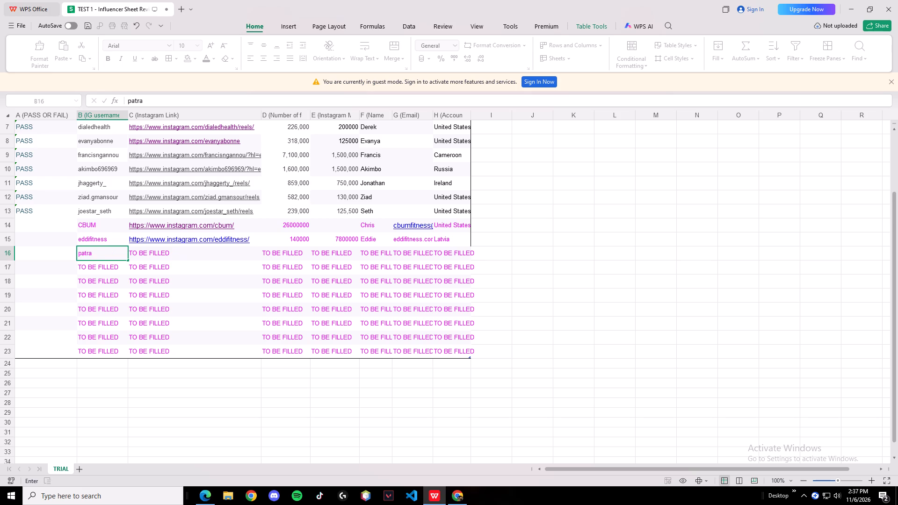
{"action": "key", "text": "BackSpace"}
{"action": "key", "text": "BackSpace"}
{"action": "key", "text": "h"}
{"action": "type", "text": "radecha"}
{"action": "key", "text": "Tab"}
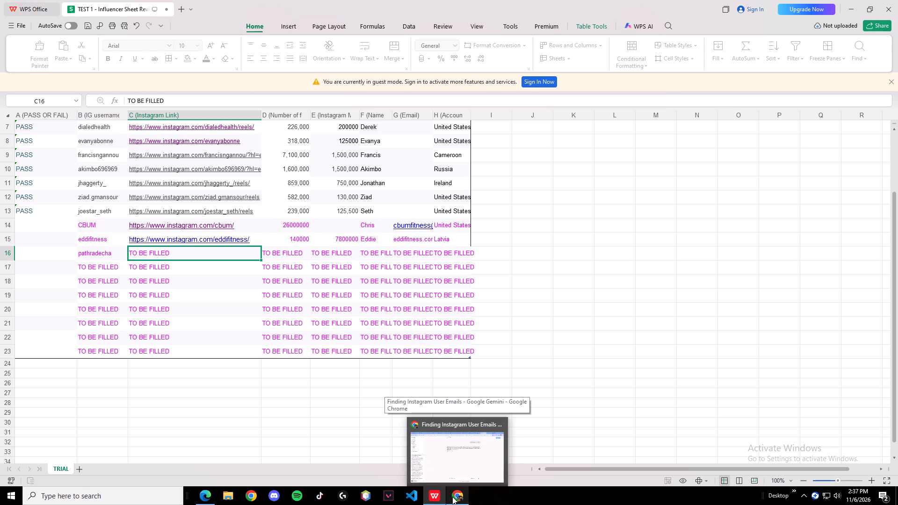
Switch to Chrome, search Instagram for the pathradecha account and open its profile.
{"action": "left_click", "coordinate": [454, 495]}
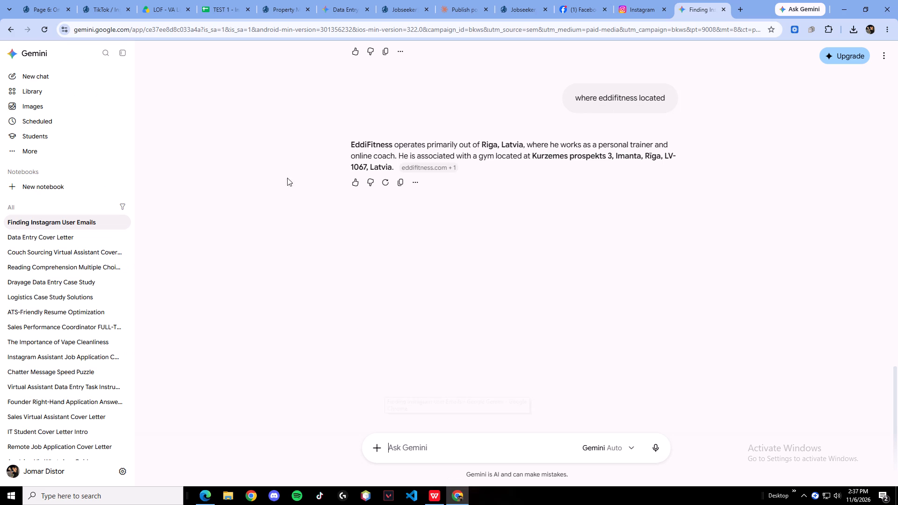
{"action": "left_click", "coordinate": [643, 6]}
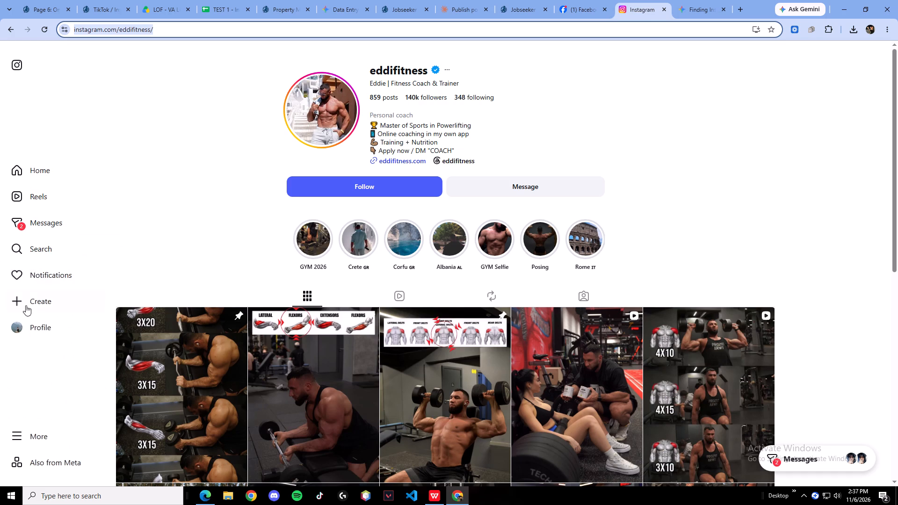
{"action": "left_click", "coordinate": [33, 244]}
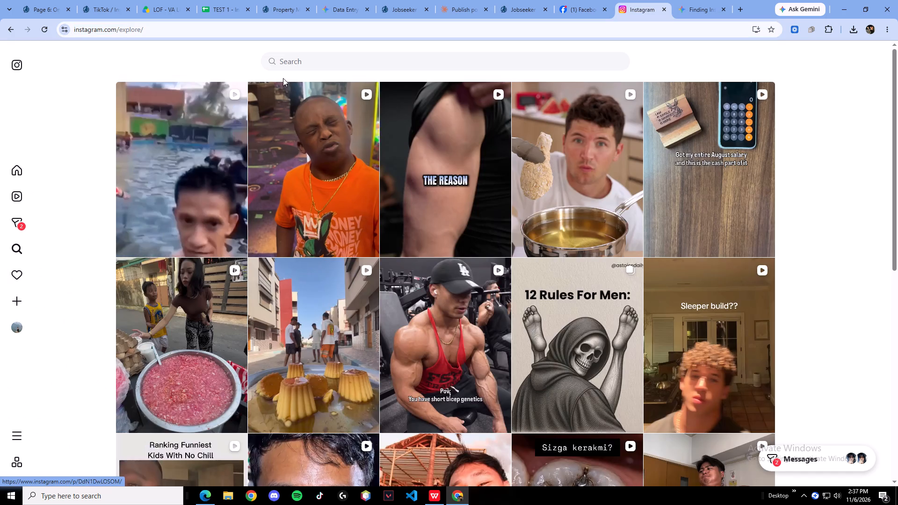
{"action": "left_click", "coordinate": [310, 62]}
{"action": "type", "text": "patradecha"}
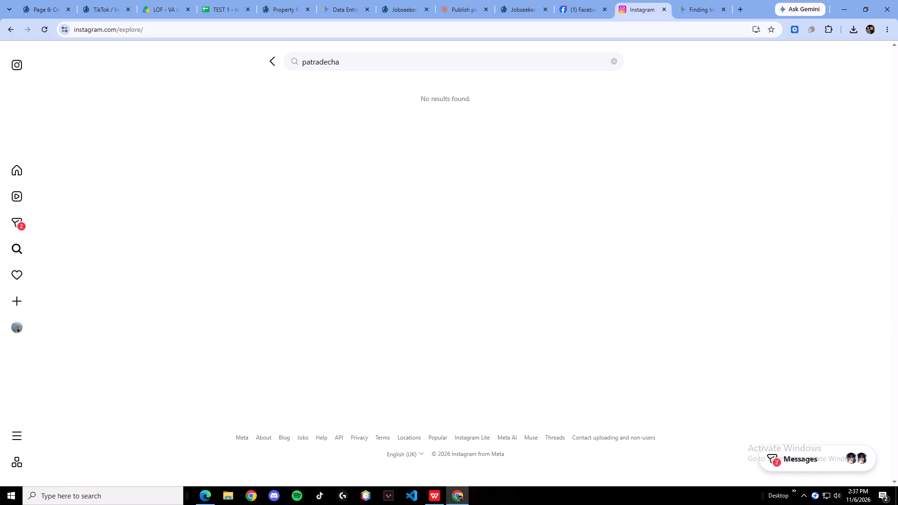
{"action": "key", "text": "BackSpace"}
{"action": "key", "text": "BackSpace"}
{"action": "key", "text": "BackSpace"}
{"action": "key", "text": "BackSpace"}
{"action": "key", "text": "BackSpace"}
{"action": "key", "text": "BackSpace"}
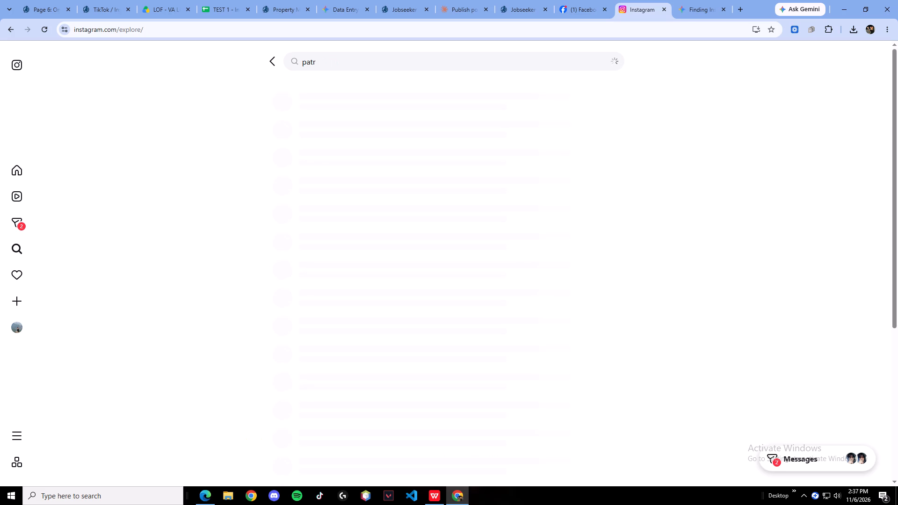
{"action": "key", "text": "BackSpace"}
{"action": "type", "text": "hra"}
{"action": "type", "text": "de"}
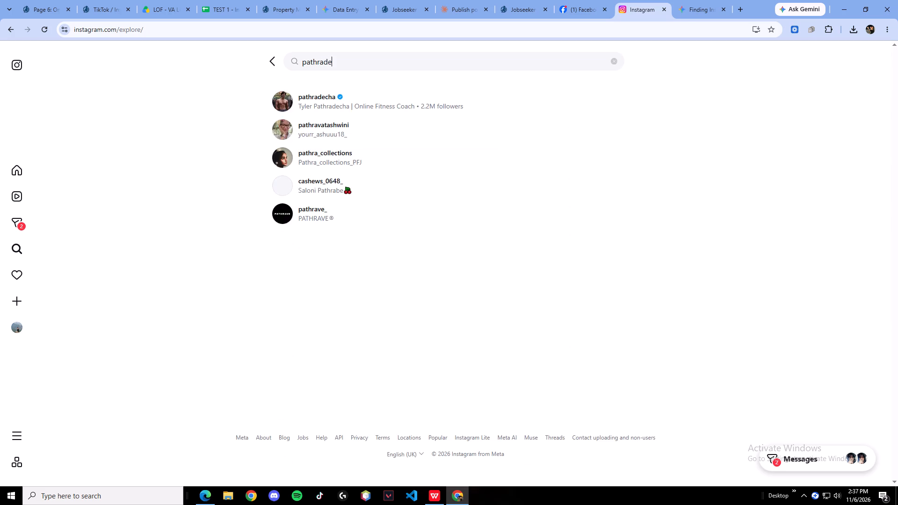
{"action": "left_click", "coordinate": [307, 96]}
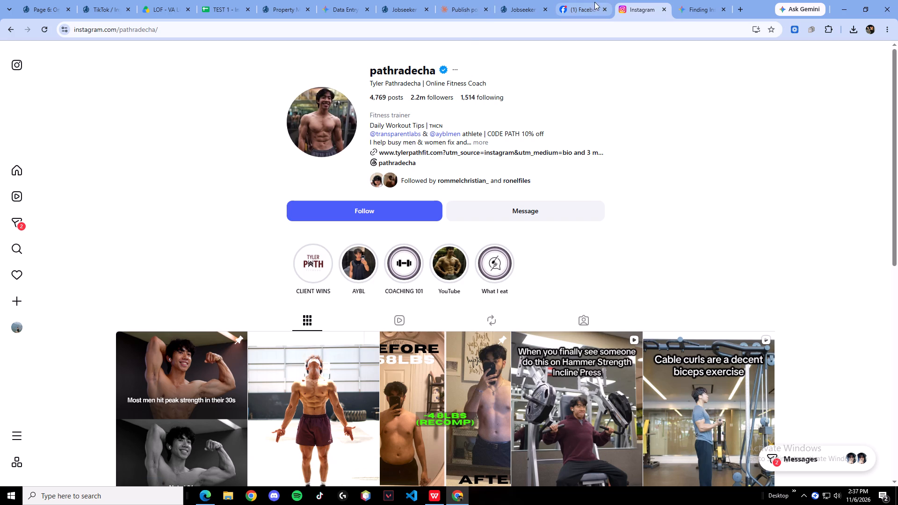
{"action": "left_click", "coordinate": [435, 495]}
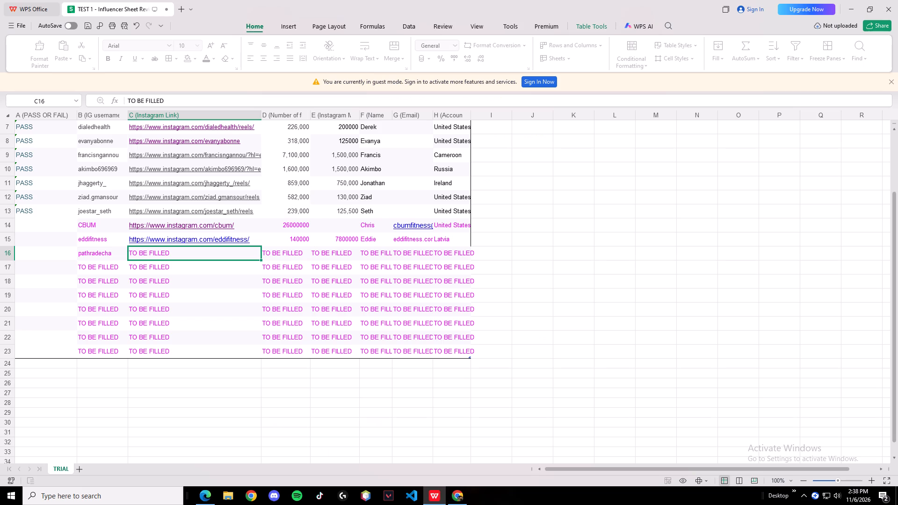
{"action": "left_click", "coordinate": [431, 501]}
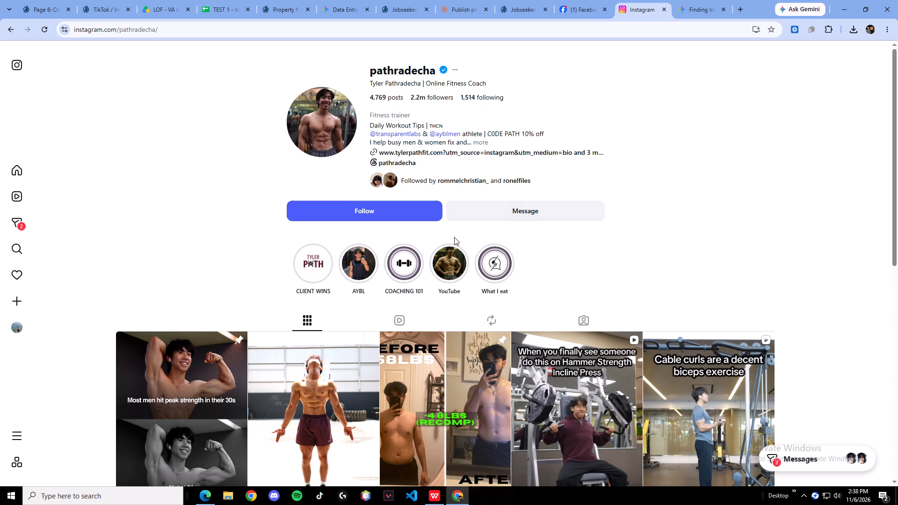
{"action": "left_click_drag", "start_coordinate": [243, 24], "coordinate": [0, 11]}
{"action": "key", "text": "ctrl+c"}
{"action": "left_click", "coordinate": [438, 500]}
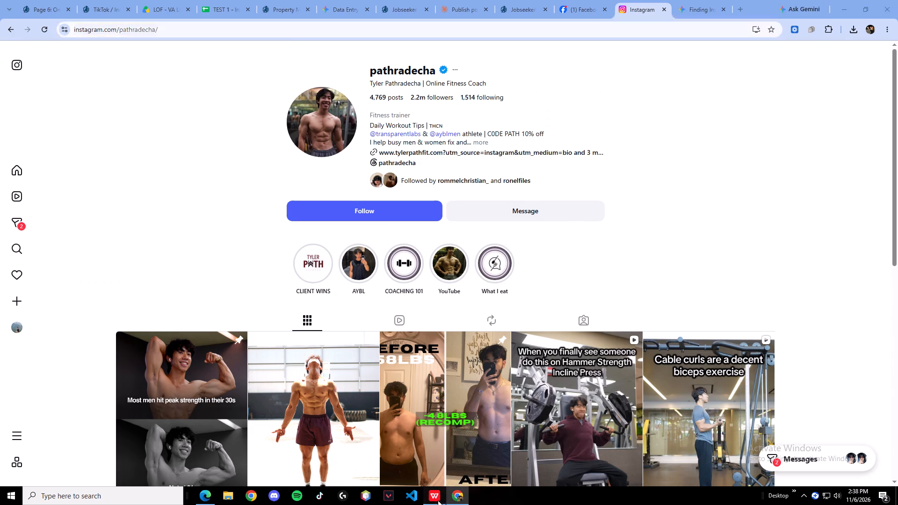
{"action": "key", "text": "ctrl+v"}
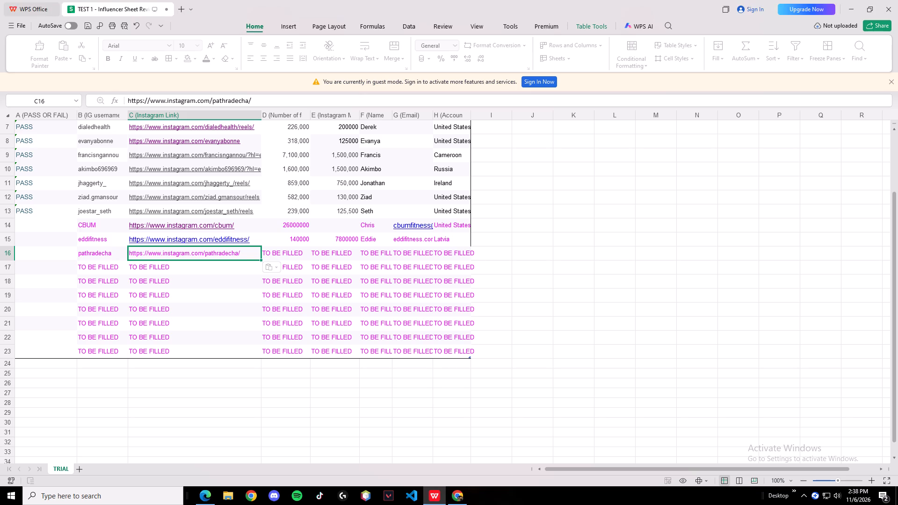
Enter 22000000 as the number of followers in the pathradecha row.
{"action": "key", "text": "Right"}
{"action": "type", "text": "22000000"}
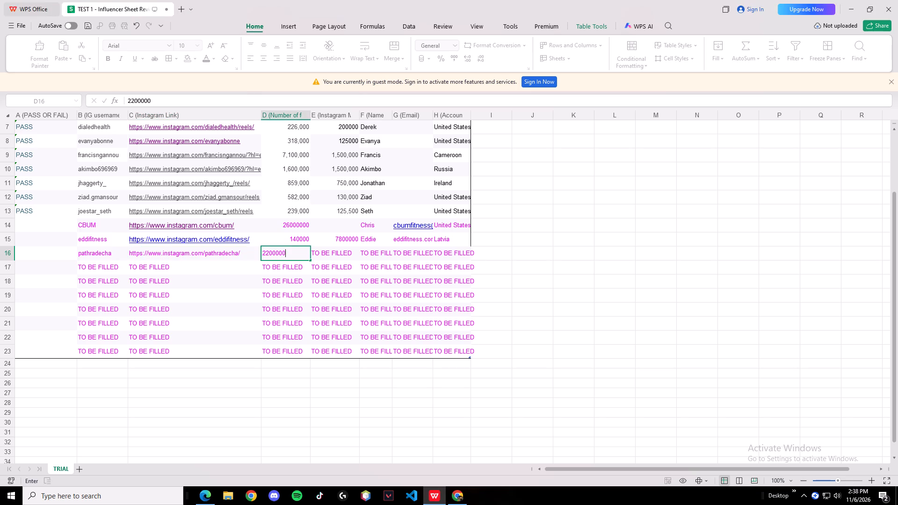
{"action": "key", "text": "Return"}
Enter 7900000 as the Instagram Media Views in the pathradecha row.
{"action": "left_click", "coordinate": [330, 252]}
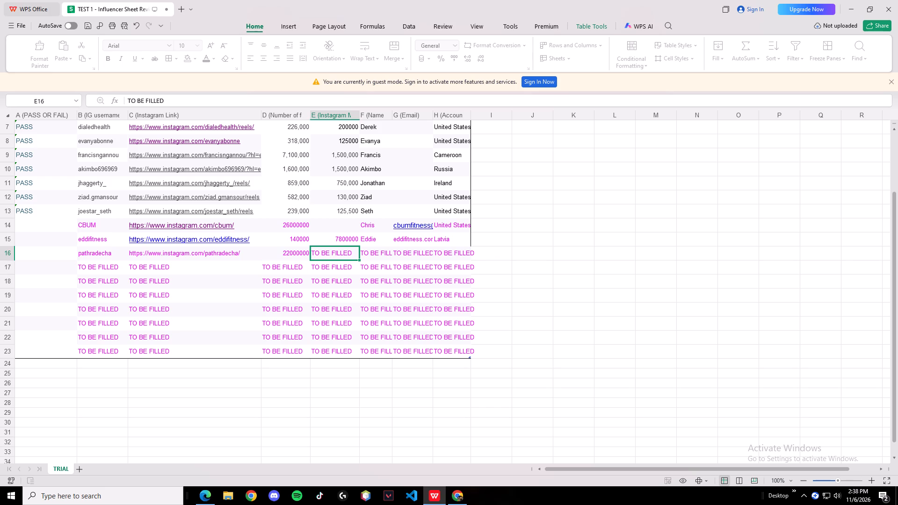
{"action": "scroll", "coordinate": [323, 142], "scroll_direction": "up", "scroll_amount": 1}
{"action": "scroll", "coordinate": [353, 241], "scroll_direction": "up", "scroll_amount": 2}
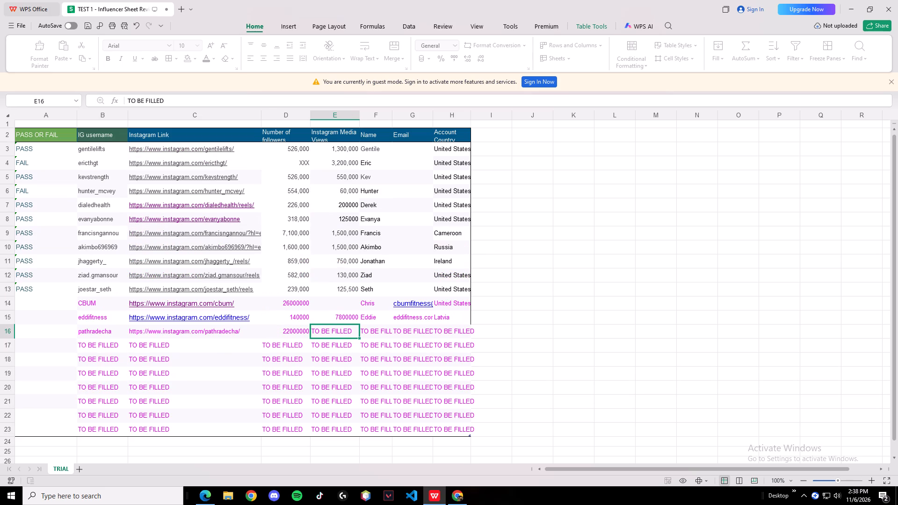
{"action": "scroll", "coordinate": [333, 214], "scroll_direction": "down", "scroll_amount": 1}
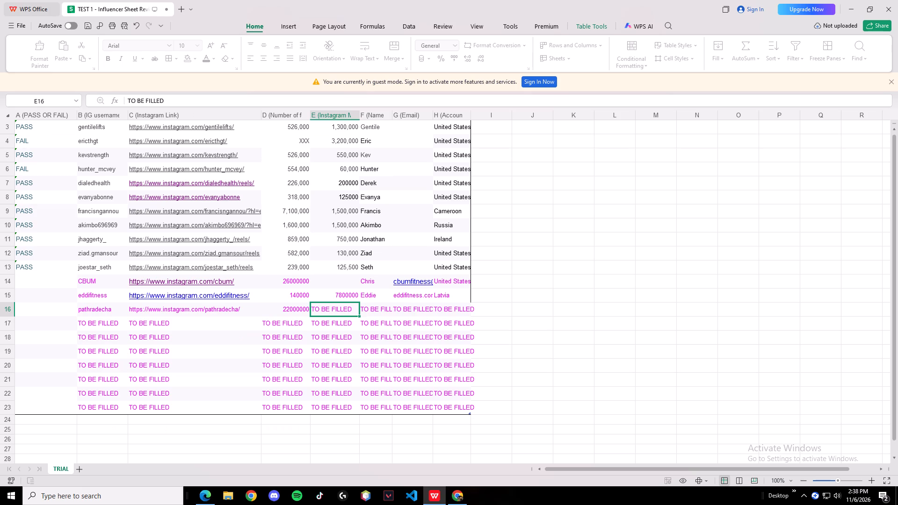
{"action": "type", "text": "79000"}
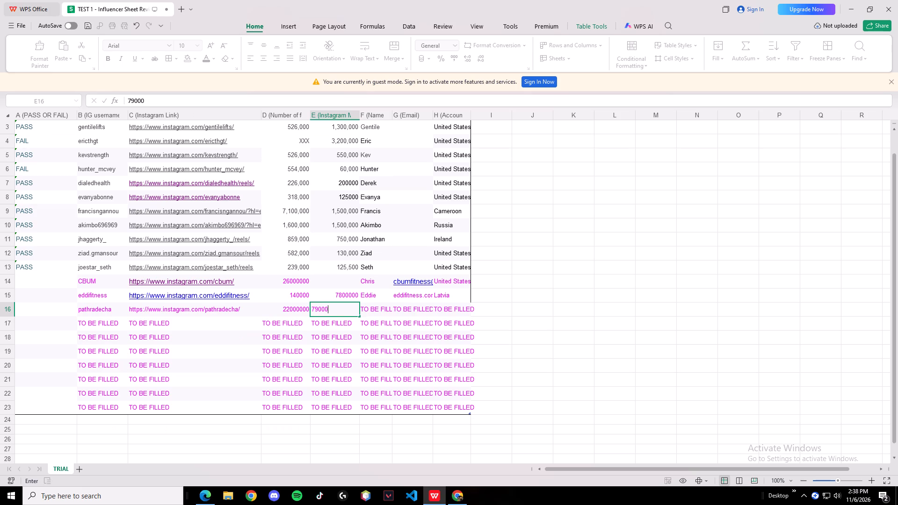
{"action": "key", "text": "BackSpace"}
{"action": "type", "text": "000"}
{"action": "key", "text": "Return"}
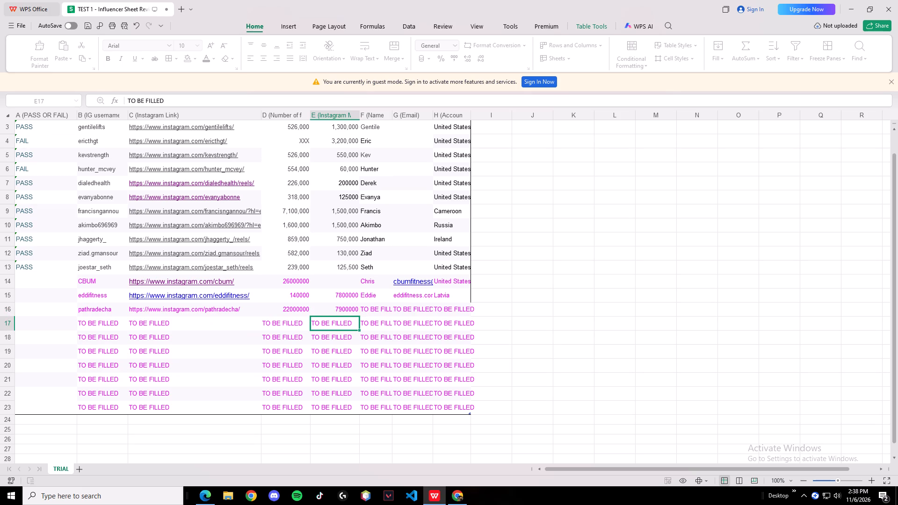
Enter Pathradecha in the Name column of the pathradecha row.
{"action": "left_click", "coordinate": [374, 309]}
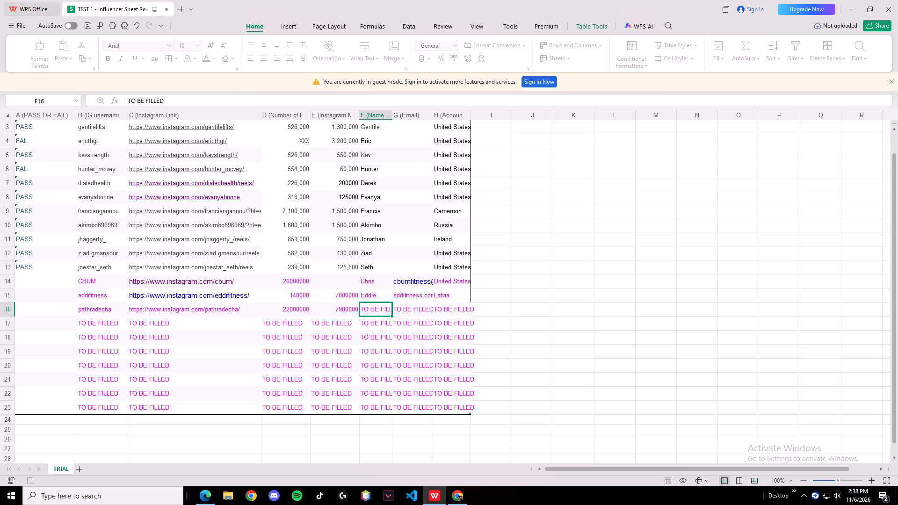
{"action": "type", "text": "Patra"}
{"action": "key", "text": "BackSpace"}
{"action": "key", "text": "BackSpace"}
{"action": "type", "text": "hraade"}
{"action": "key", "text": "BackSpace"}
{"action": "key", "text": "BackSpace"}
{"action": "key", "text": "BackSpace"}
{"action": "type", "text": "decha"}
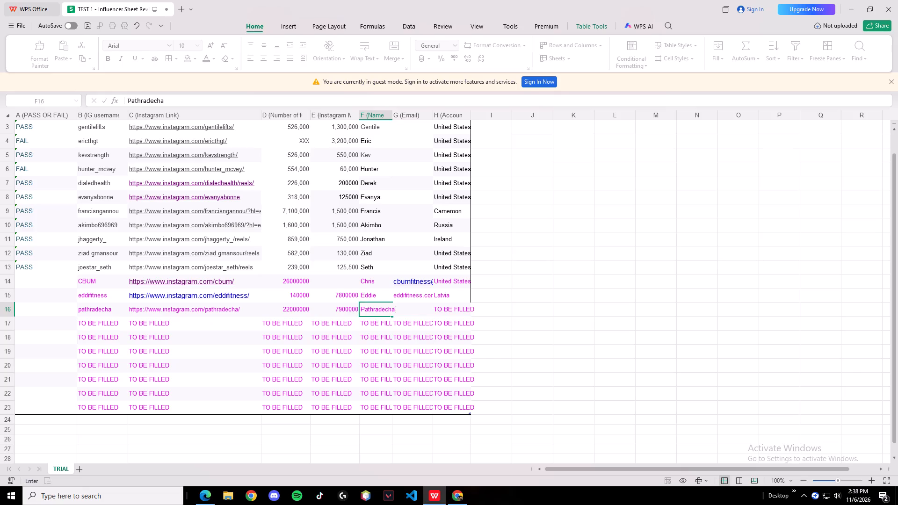
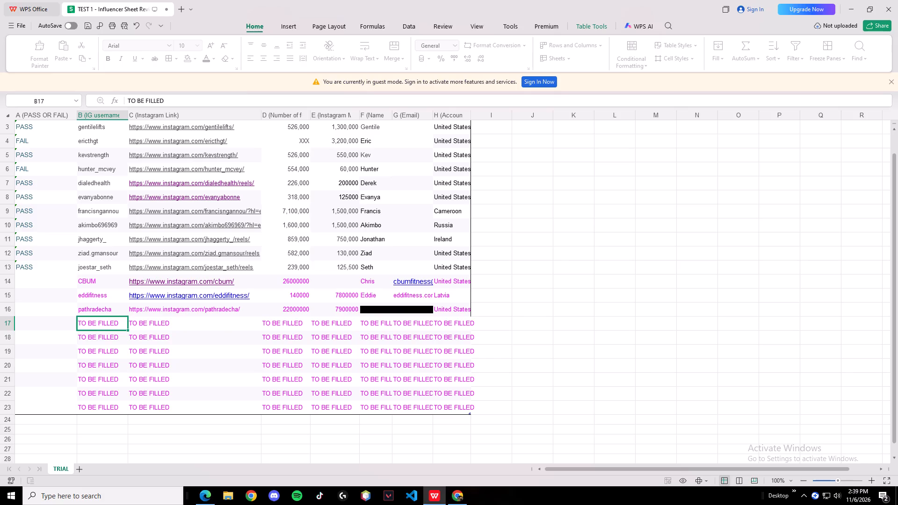
{"action": "scroll", "coordinate": [89, 270], "scroll_direction": "up", "scroll_amount": 1}
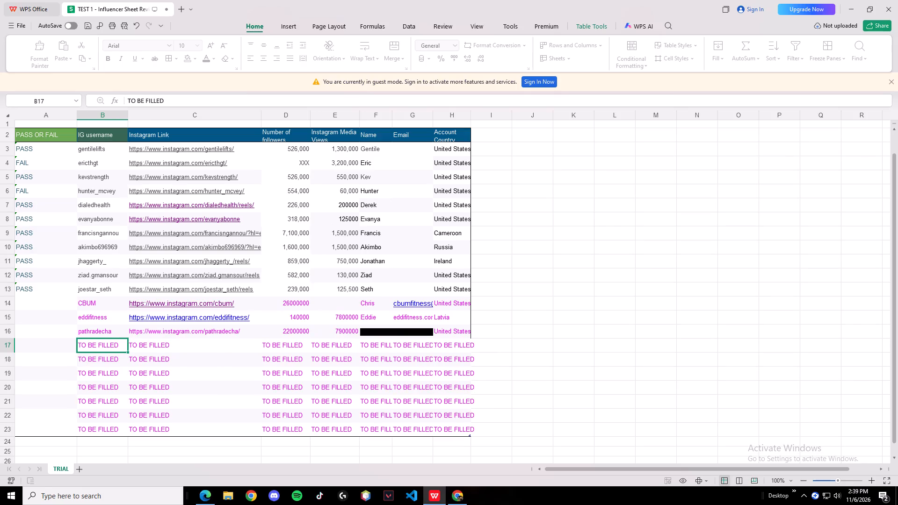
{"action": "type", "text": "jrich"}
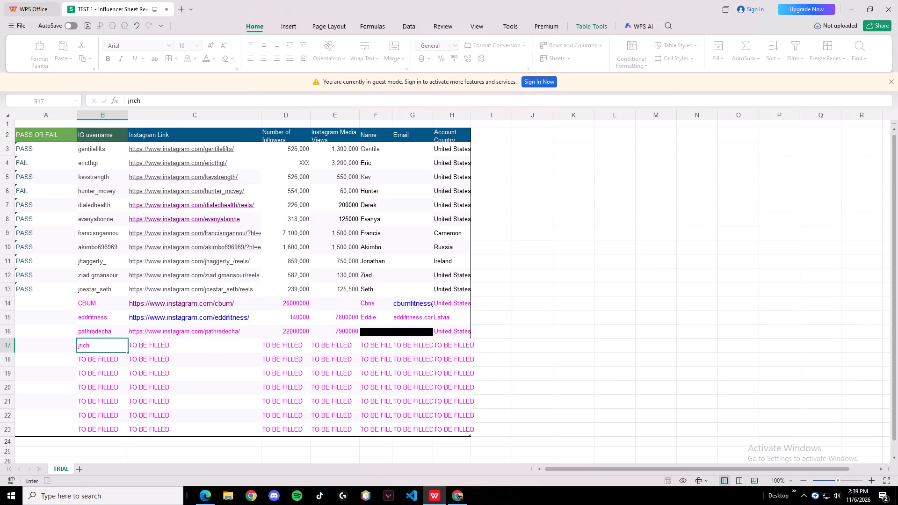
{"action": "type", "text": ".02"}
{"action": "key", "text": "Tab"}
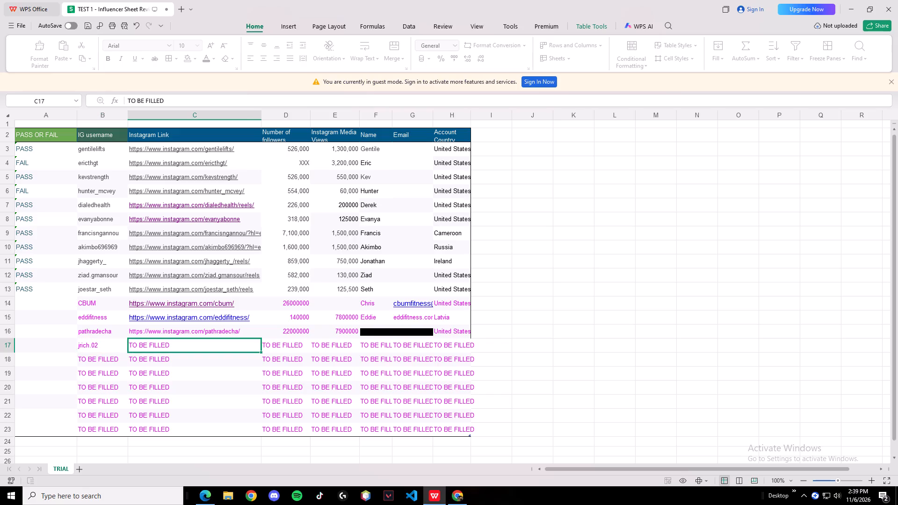
{"action": "left_click", "coordinate": [460, 491]}
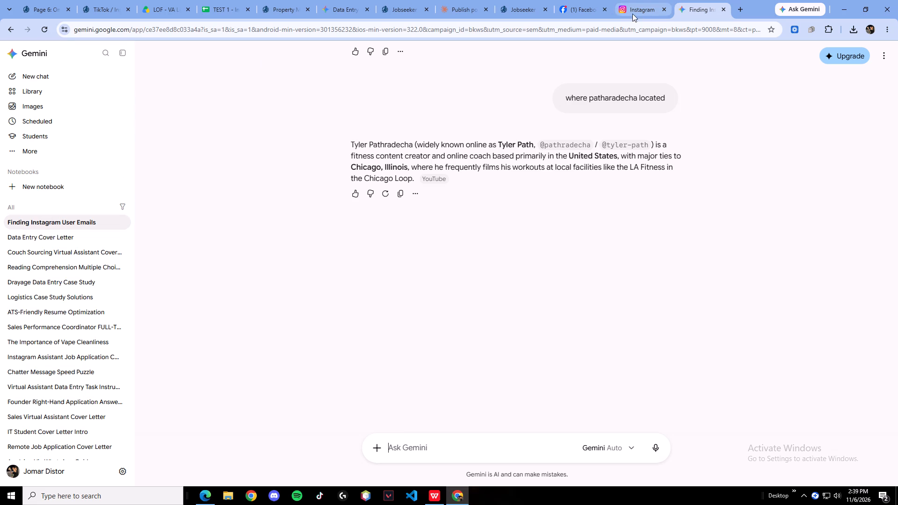
{"action": "left_click", "coordinate": [635, 10]}
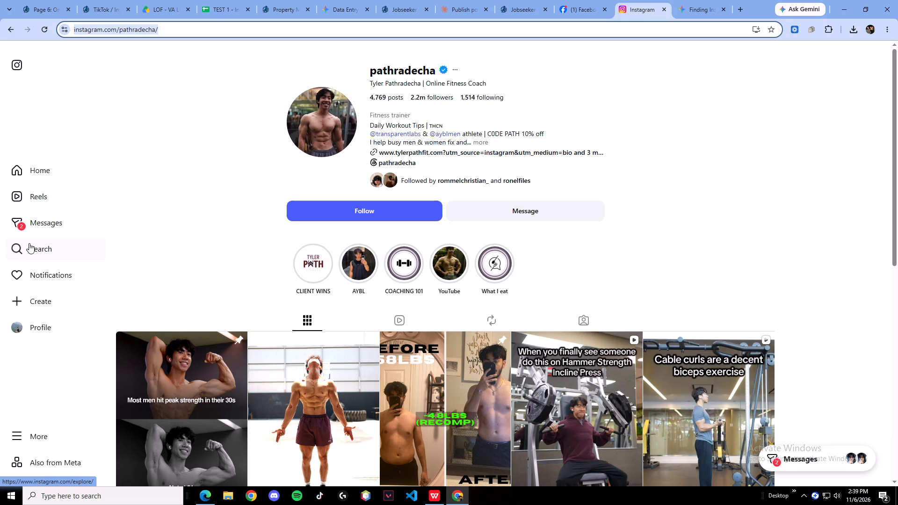
{"action": "left_click", "coordinate": [29, 243]}
{"action": "left_click", "coordinate": [330, 66]}
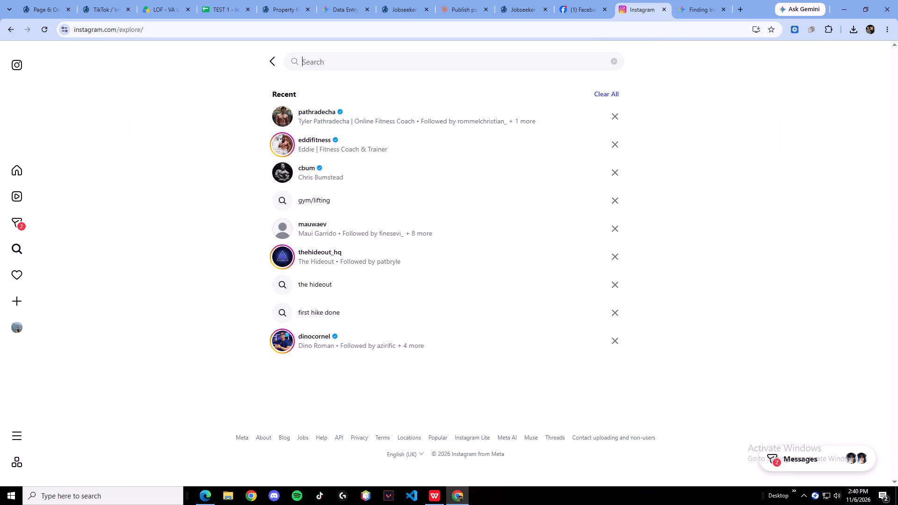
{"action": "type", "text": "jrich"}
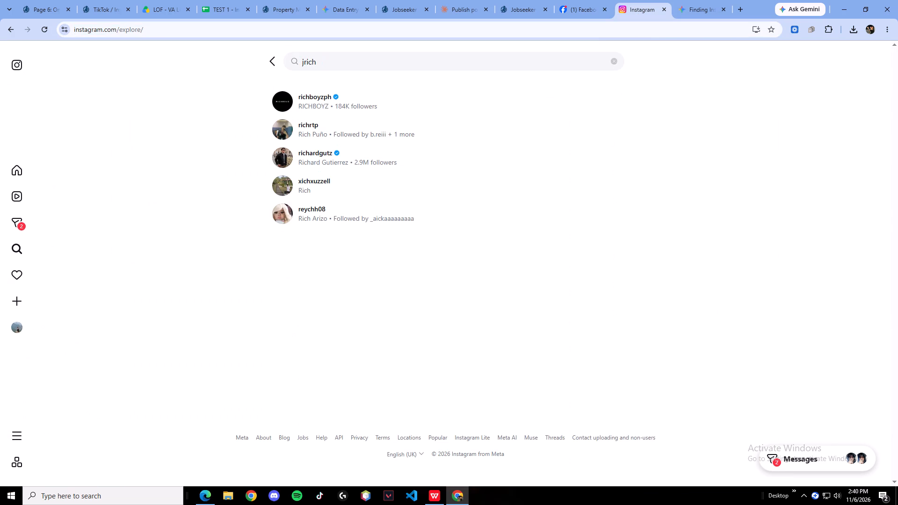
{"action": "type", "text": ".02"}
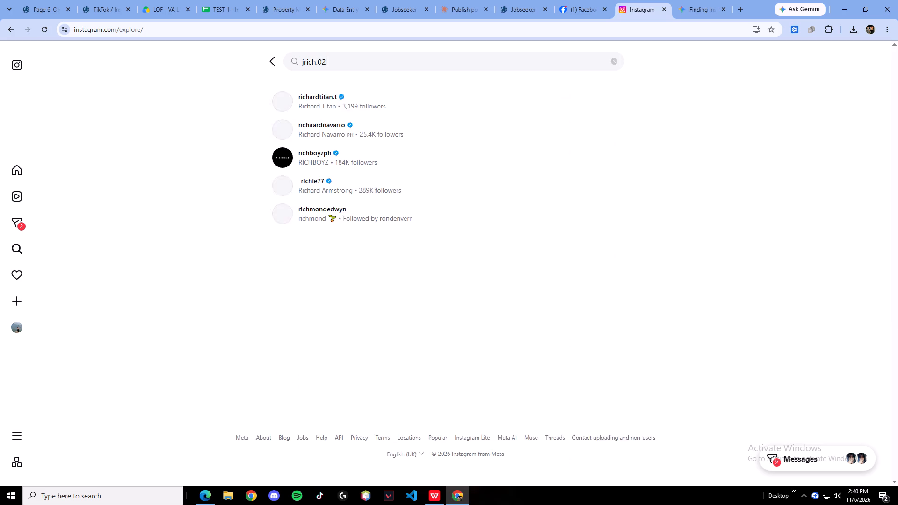
{"action": "left_click", "coordinate": [276, 95]}
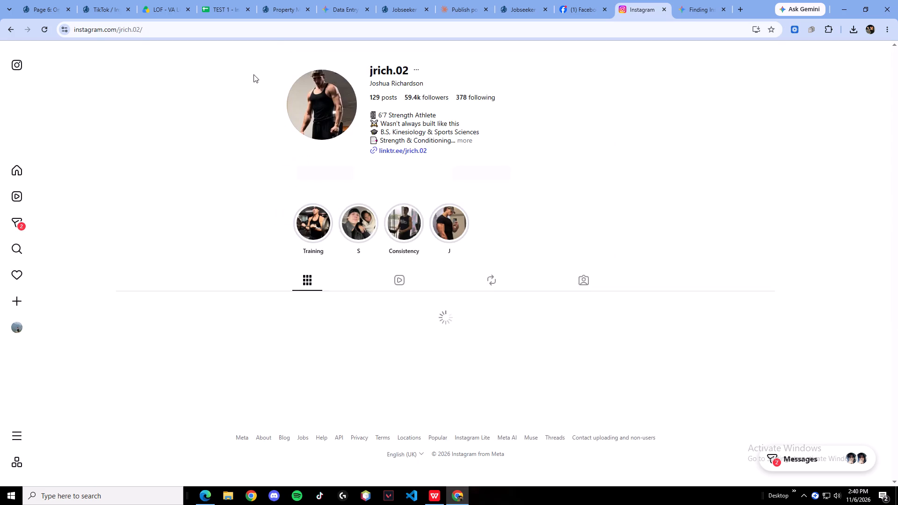
{"action": "left_click", "coordinate": [172, 9]}
{"action": "left_click", "coordinate": [659, 6]}
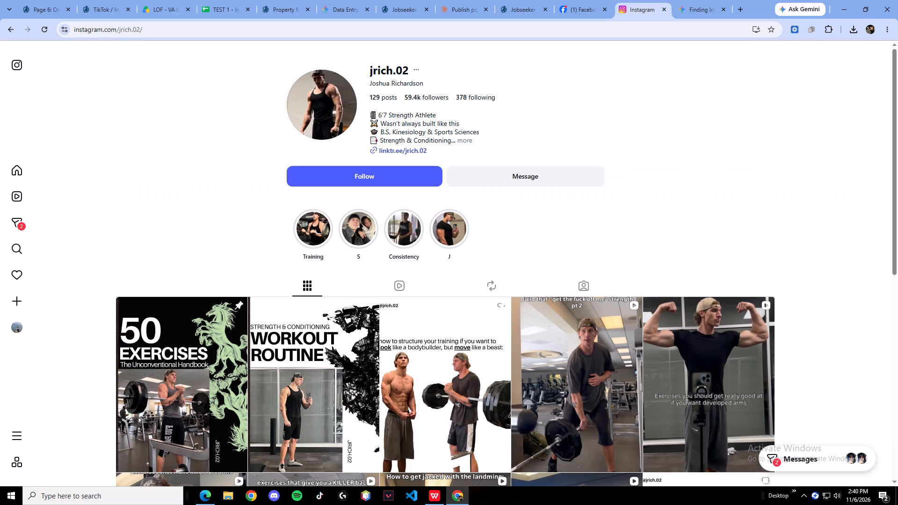
{"action": "left_click_drag", "start_coordinate": [170, 25], "coordinate": [0, 18]}
{"action": "key", "text": "ctrl+c"}
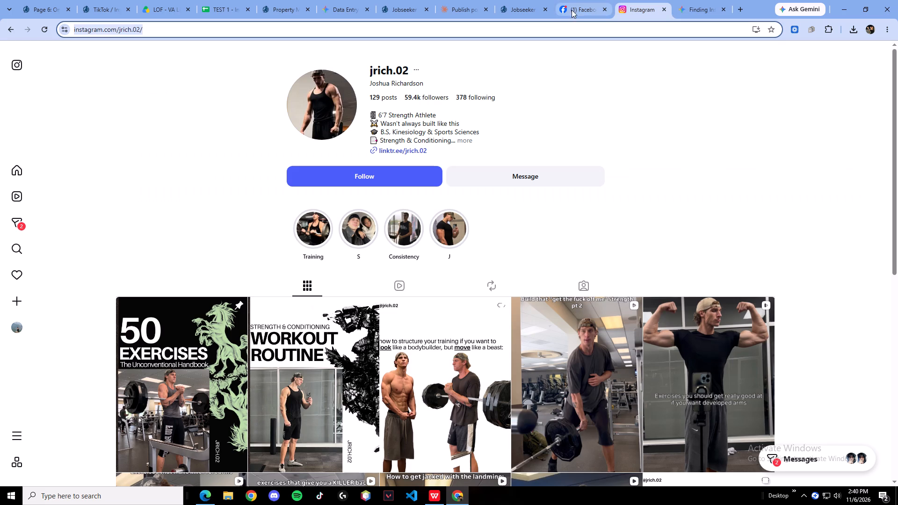
{"action": "left_click", "coordinate": [445, 498]}
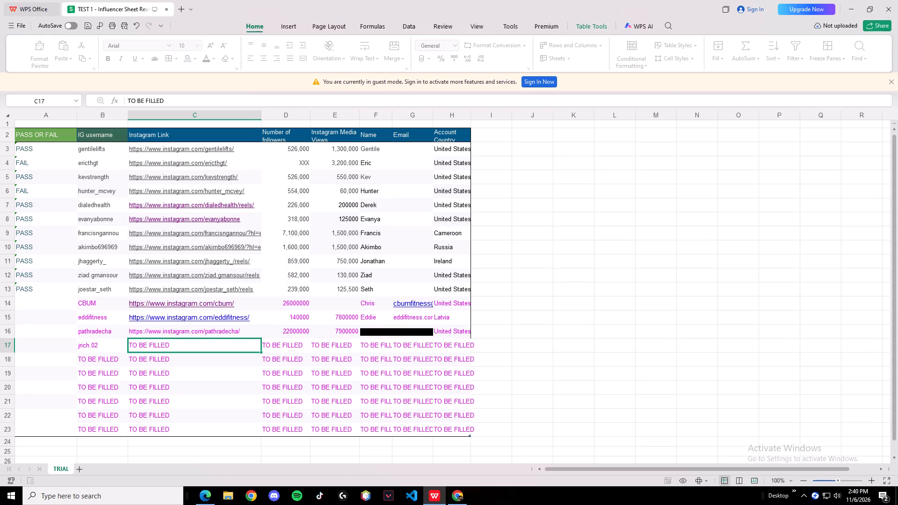
{"action": "key", "text": "ctrl+v"}
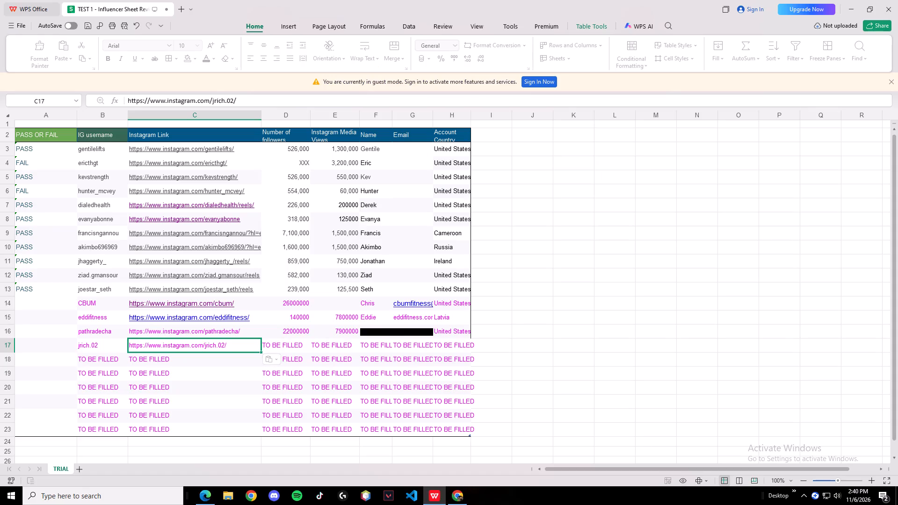
{"action": "key", "text": "Right"}
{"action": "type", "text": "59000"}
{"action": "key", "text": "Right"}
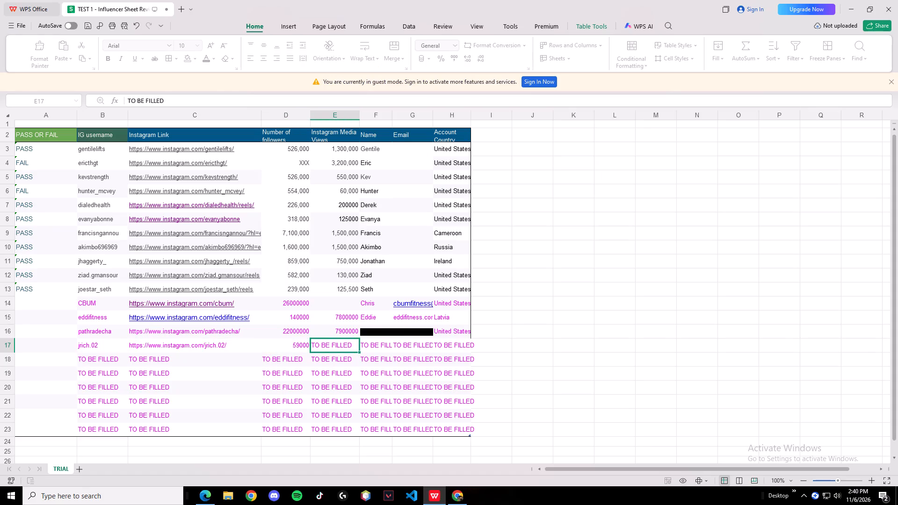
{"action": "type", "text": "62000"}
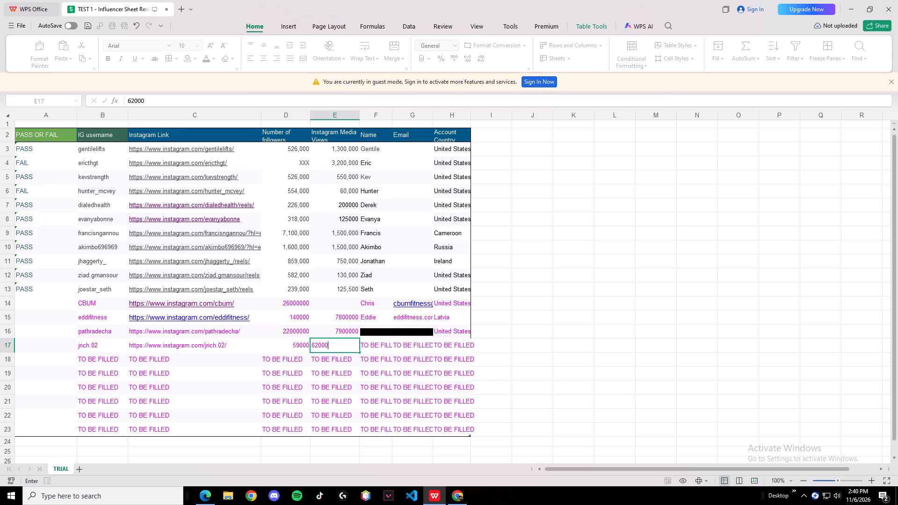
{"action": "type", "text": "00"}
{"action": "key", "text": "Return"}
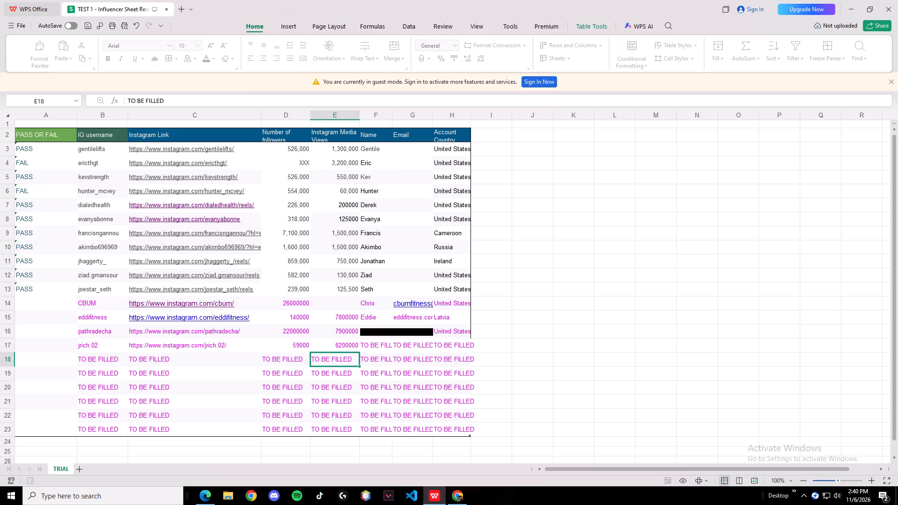
{"action": "left_click", "coordinate": [378, 349]}
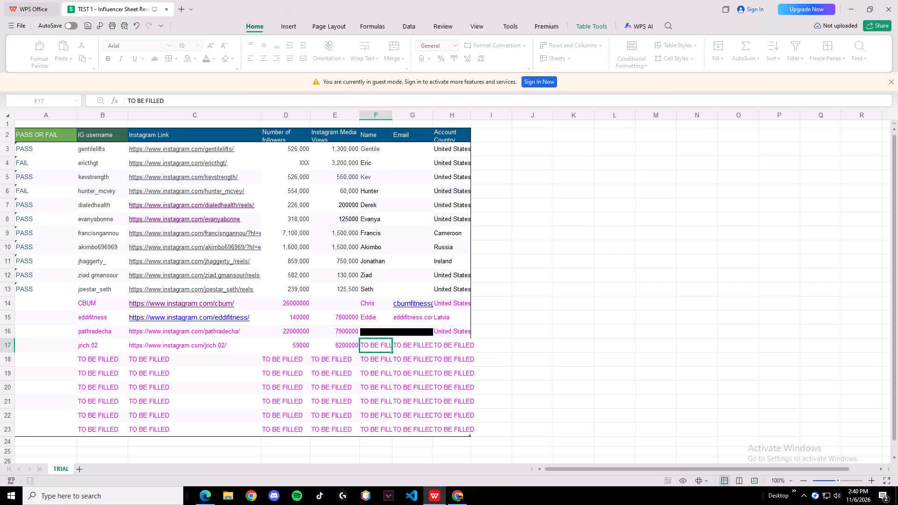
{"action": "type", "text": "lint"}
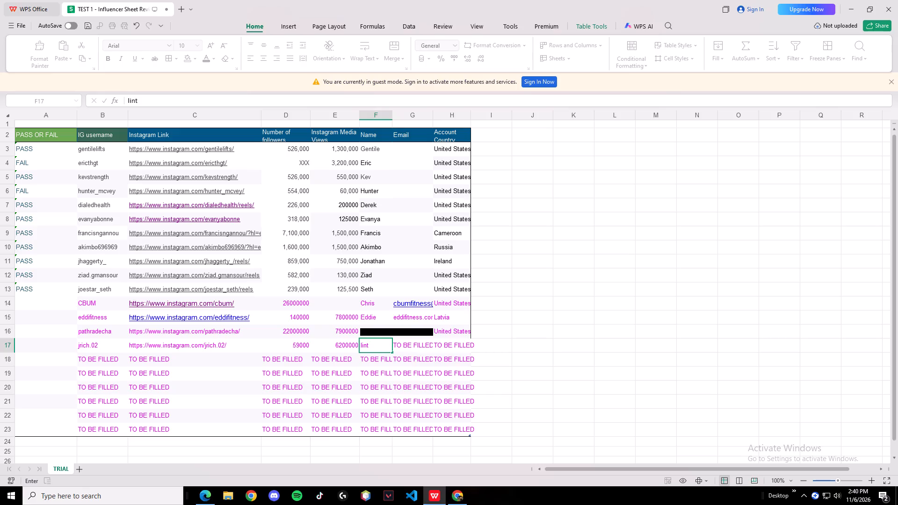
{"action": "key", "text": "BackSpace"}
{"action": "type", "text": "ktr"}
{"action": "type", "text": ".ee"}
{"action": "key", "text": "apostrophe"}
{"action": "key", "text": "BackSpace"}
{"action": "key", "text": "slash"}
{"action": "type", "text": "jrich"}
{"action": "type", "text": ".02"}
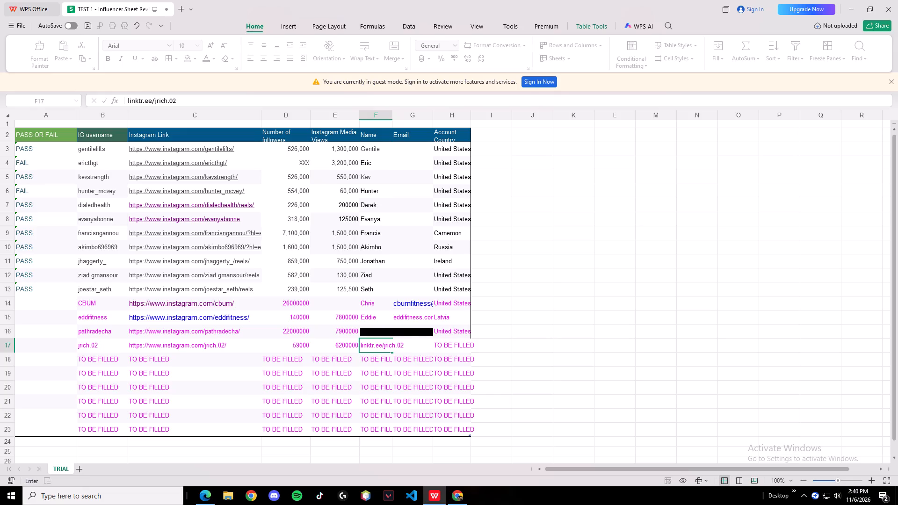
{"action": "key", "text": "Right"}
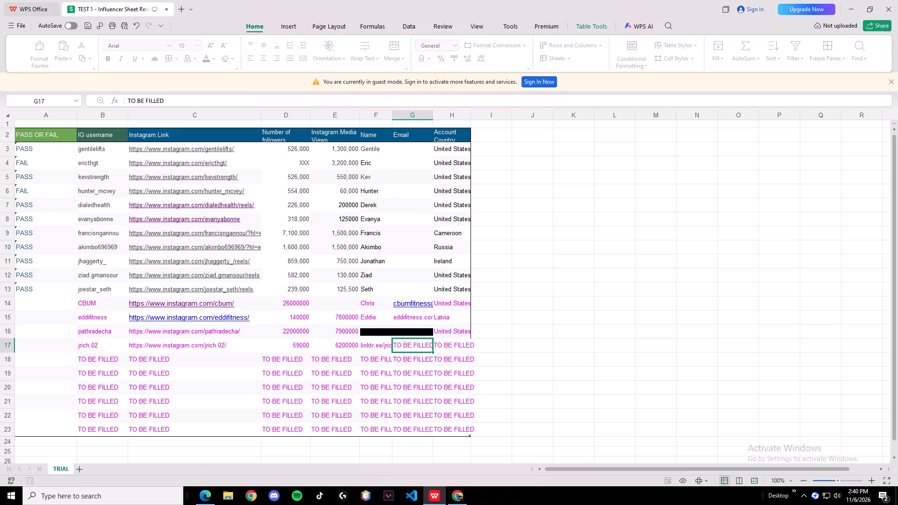
{"action": "scroll", "coordinate": [425, 319], "scroll_direction": "up", "scroll_amount": 2}
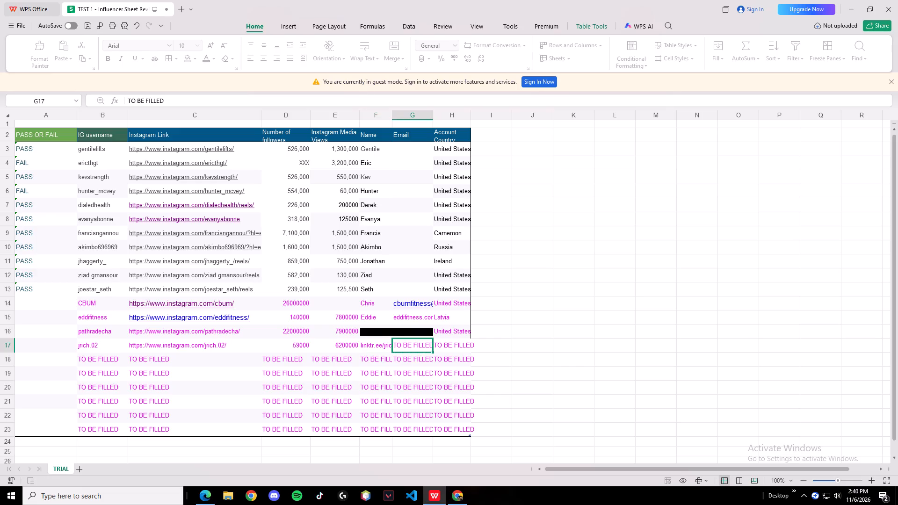
{"action": "left_click", "coordinate": [384, 342]}
{"action": "double_click", "coordinate": [384, 346]}
{"action": "left_click", "coordinate": [384, 346]}
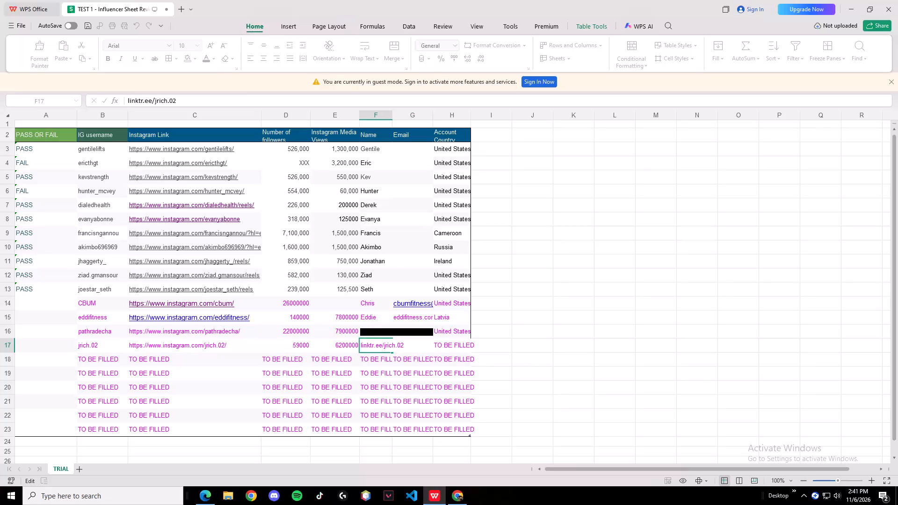
{"action": "key", "text": "ctrl+a"}
{"action": "key", "text": "ctrl+c"}
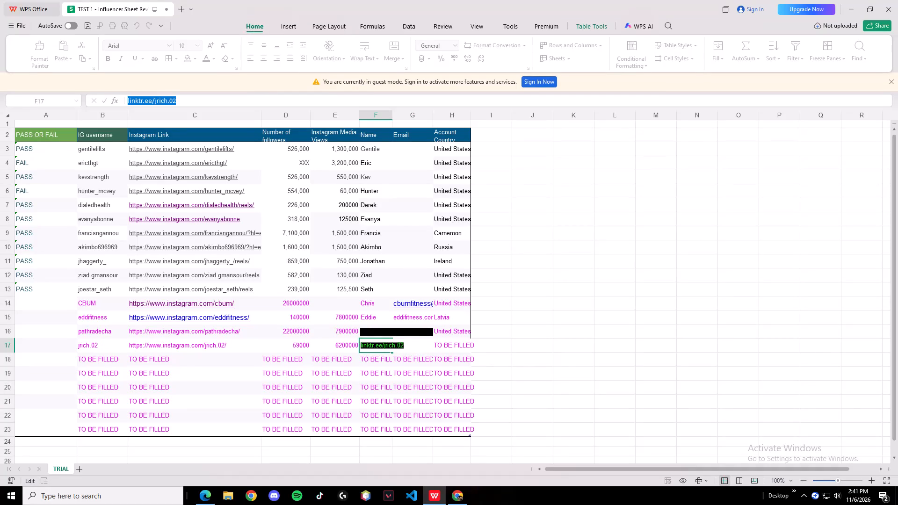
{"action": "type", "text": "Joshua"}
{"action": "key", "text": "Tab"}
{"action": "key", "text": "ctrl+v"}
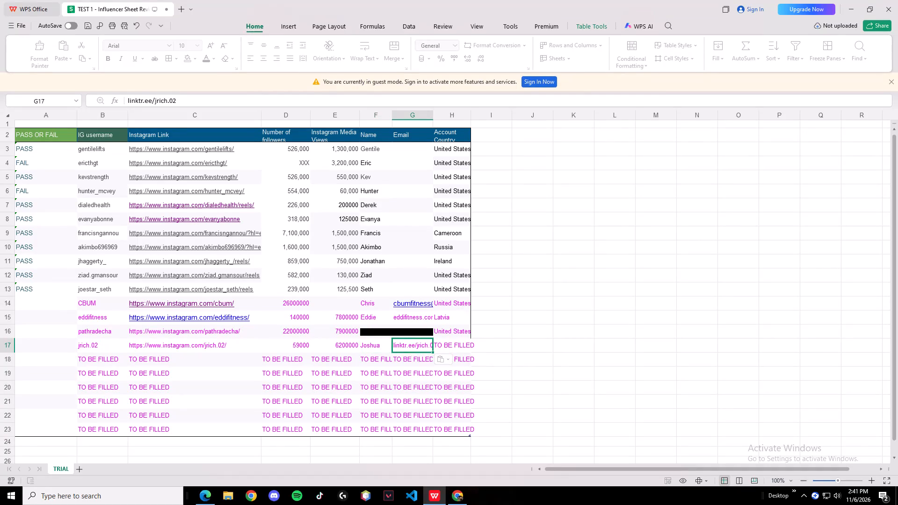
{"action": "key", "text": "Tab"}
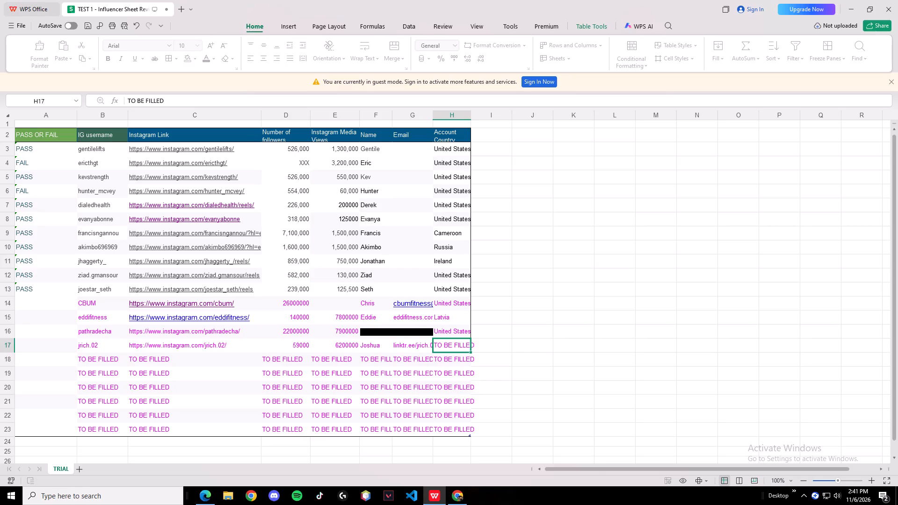
Switch to Chrome and return to the Gemini conversation used for finding influencers' locations.
{"action": "left_click", "coordinate": [459, 498]}
{"action": "left_click", "coordinate": [710, 9]}
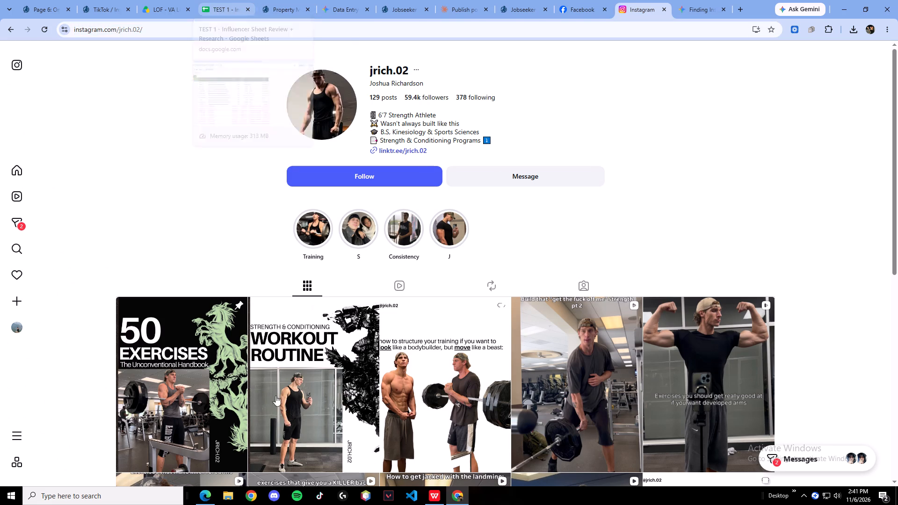
{"action": "left_click", "coordinate": [437, 493]}
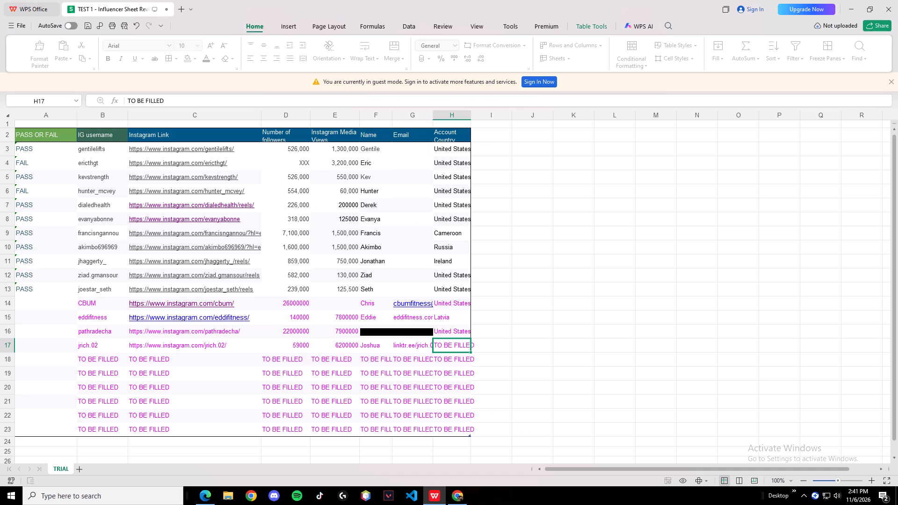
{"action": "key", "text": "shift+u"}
{"action": "key", "text": "Down"}
{"action": "key", "text": "Return"}
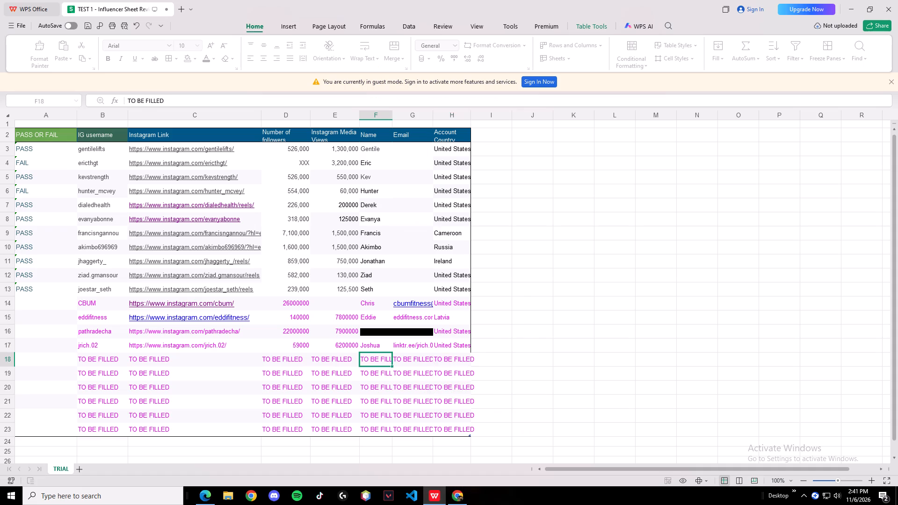
{"action": "left_click", "coordinate": [107, 365]}
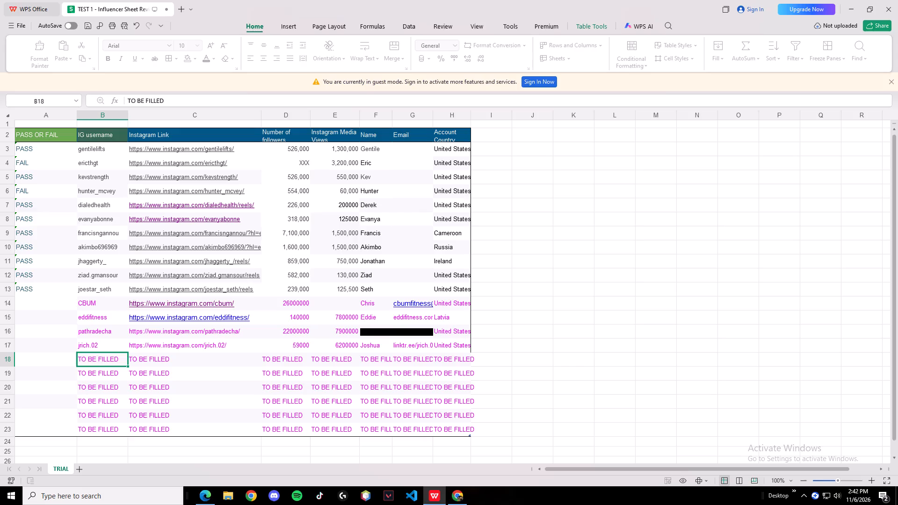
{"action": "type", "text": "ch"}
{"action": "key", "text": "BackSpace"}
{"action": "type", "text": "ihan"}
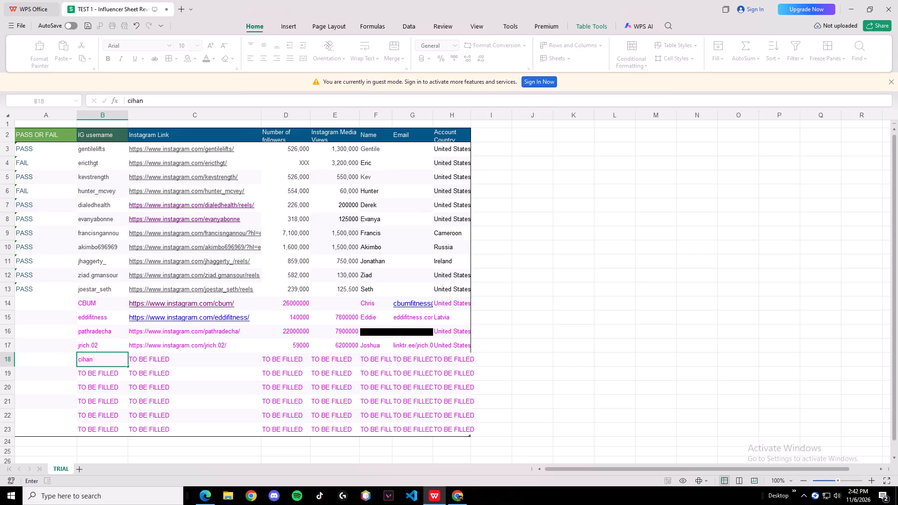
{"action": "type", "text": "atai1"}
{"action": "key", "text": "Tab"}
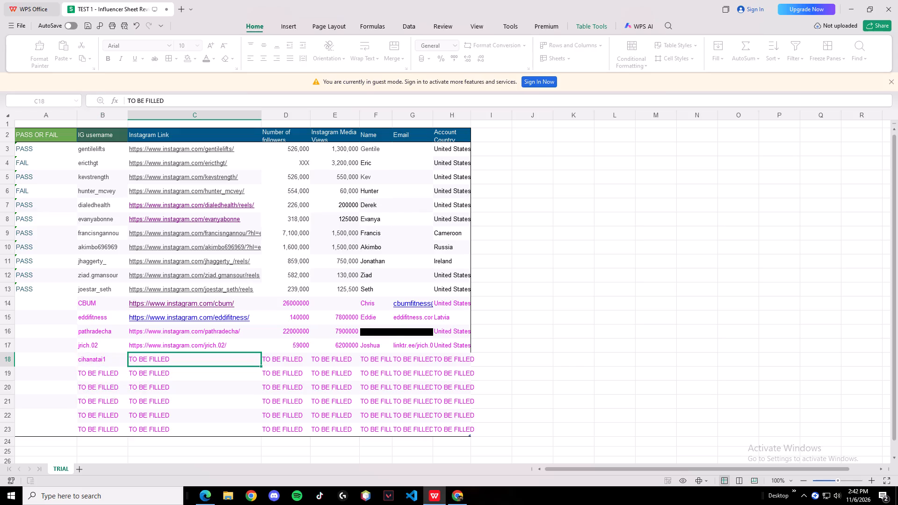
{"action": "left_click", "coordinate": [461, 490]}
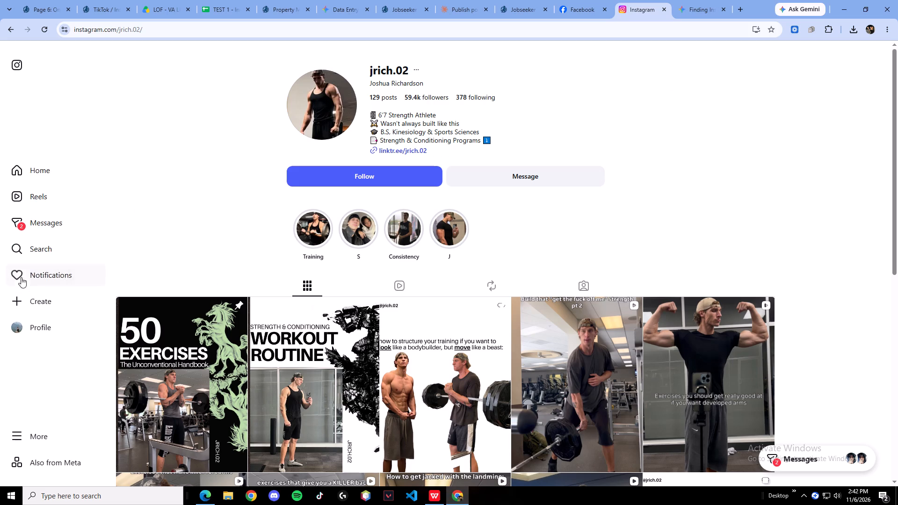
{"action": "left_click", "coordinate": [32, 246]}
{"action": "left_click", "coordinate": [358, 65]}
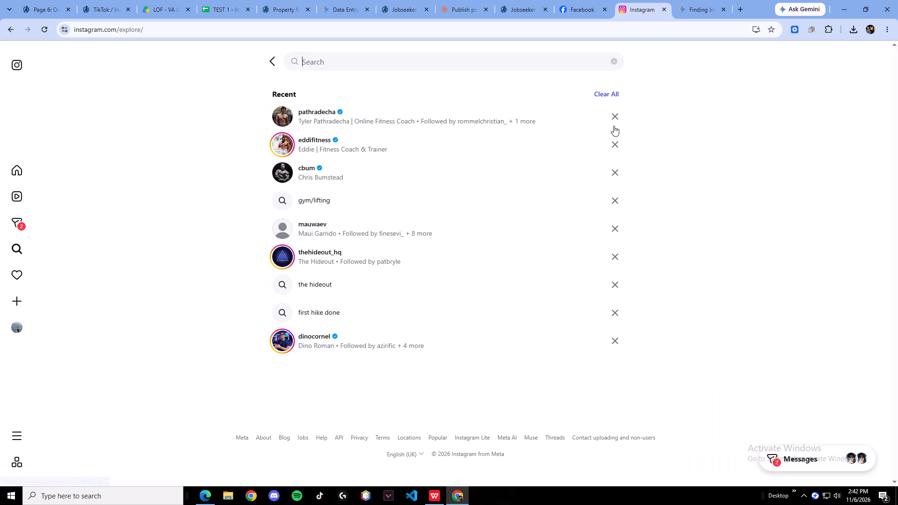
{"action": "triple_click", "coordinate": [619, 118]}
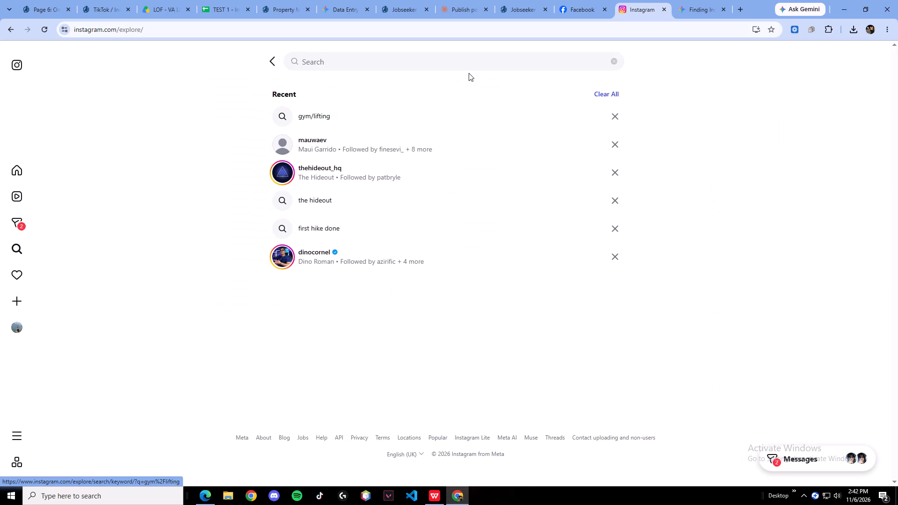
Search Instagram for cihanatai1 and open the verified profile with that exact username.
{"action": "left_click", "coordinate": [467, 67]}
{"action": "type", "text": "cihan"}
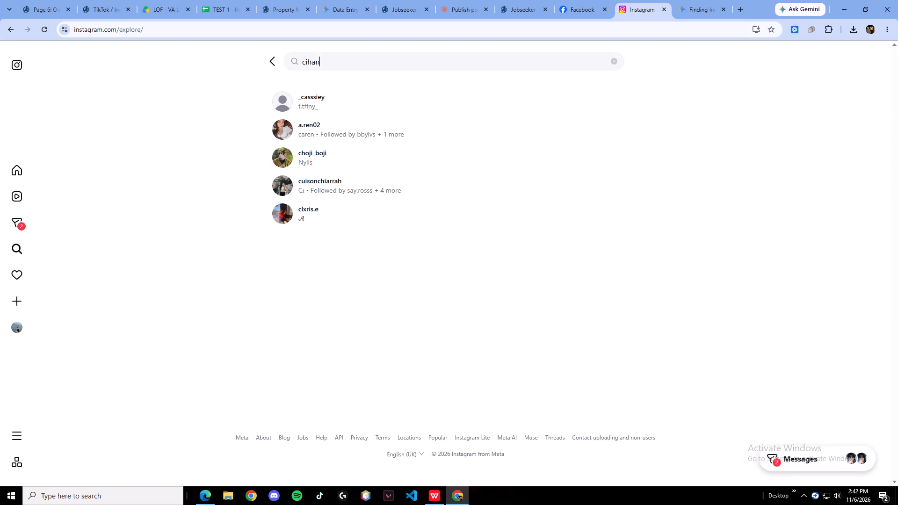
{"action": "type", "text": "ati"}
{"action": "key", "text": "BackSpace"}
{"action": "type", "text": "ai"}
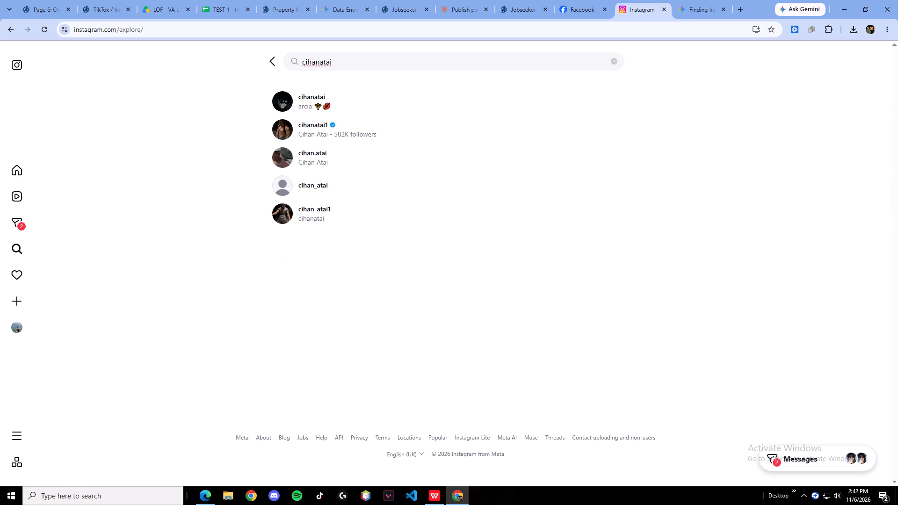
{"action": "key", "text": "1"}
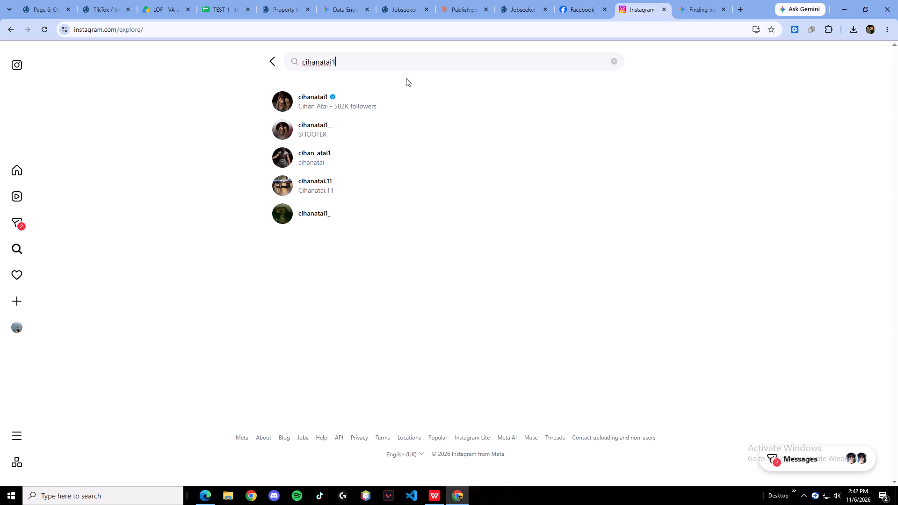
{"action": "left_click", "coordinate": [286, 100]}
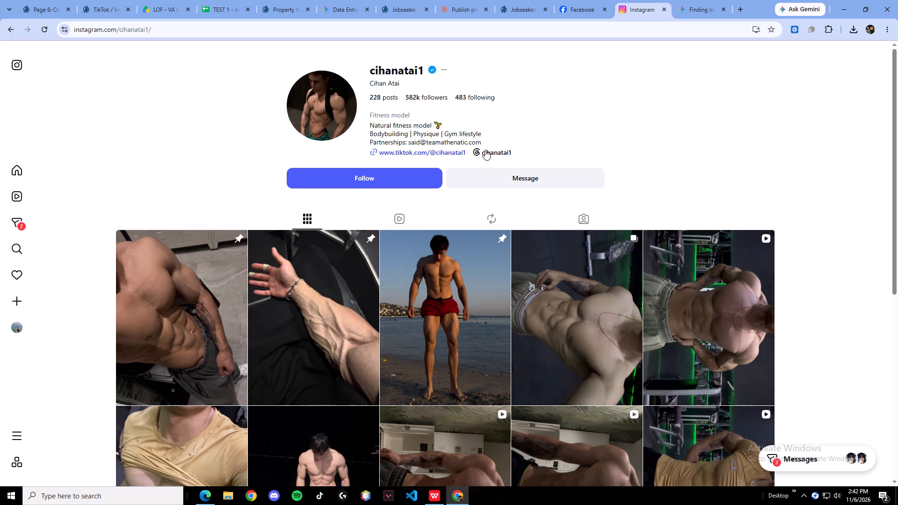
{"action": "left_click", "coordinate": [211, 343]}
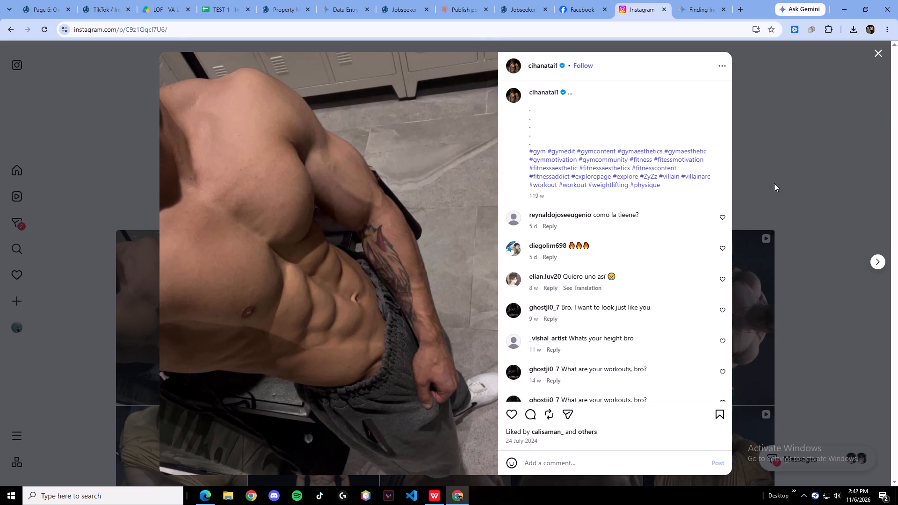
{"action": "left_click", "coordinate": [783, 157]}
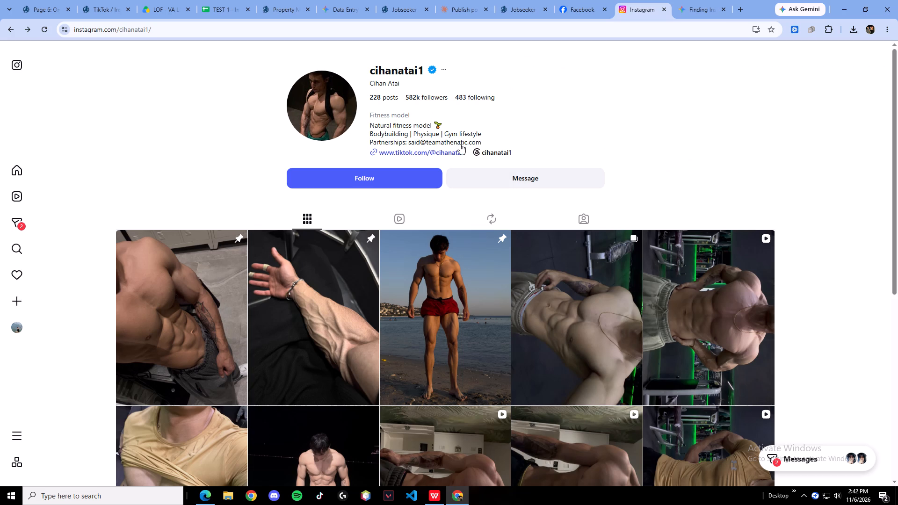
{"action": "left_click", "coordinate": [430, 498]}
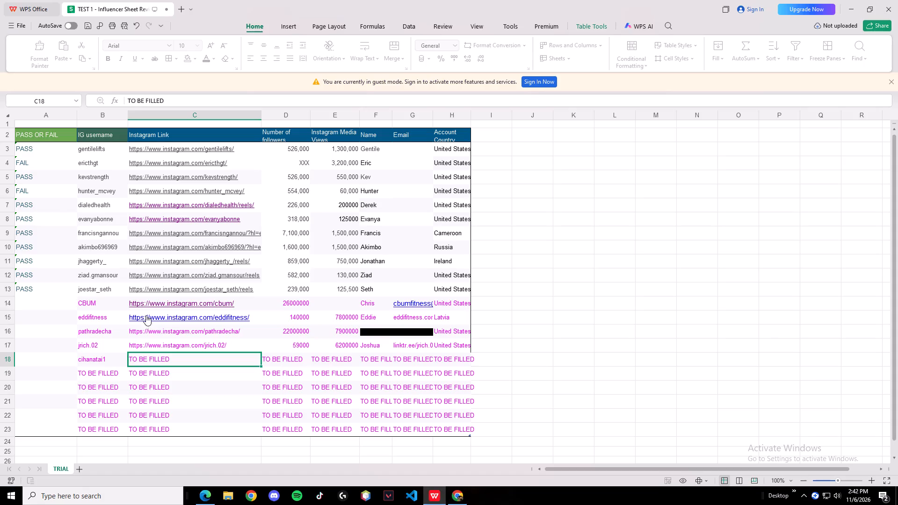
{"action": "left_click", "coordinate": [457, 494]}
{"action": "left_click_drag", "start_coordinate": [201, 30], "coordinate": [0, 29]}
{"action": "key", "text": "ctrl+c"}
{"action": "left_click", "coordinate": [440, 495]}
{"action": "key", "text": "ctrl+v"}
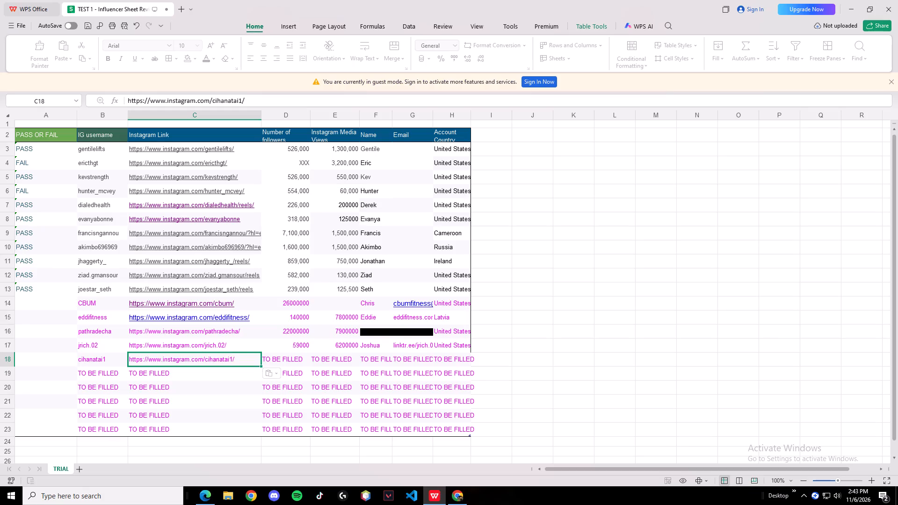
Check the follower count on the cihanatai1 profile and enter 582000 as the number of followers in row 18.
{"action": "left_click", "coordinate": [285, 361]}
{"action": "left_click", "coordinate": [454, 494]}
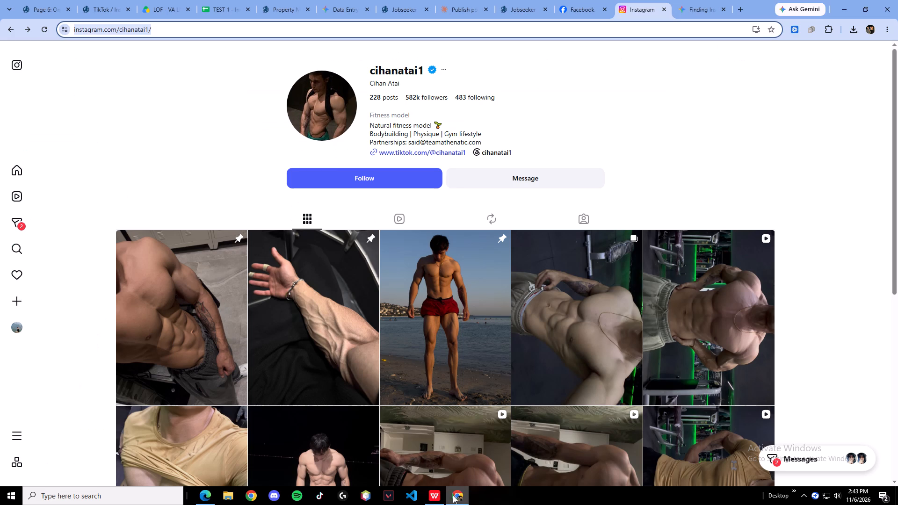
{"action": "left_click", "coordinate": [427, 497]}
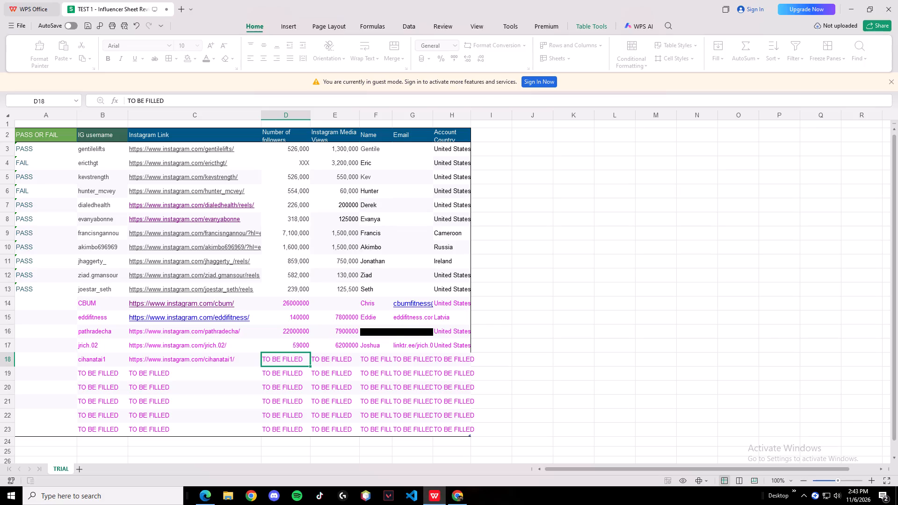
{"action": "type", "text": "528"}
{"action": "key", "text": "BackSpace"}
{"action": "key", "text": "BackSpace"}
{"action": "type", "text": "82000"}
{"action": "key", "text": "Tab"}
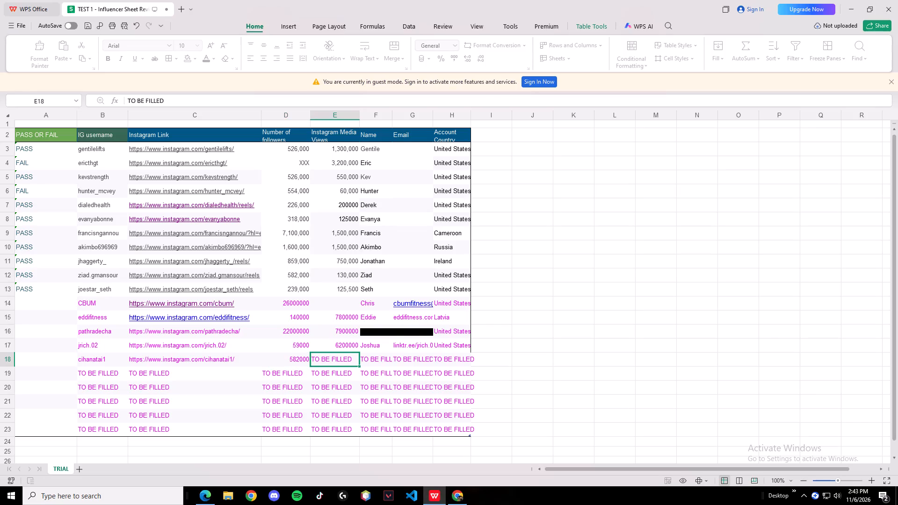
Check the view counts on cihanatai1's reels and enter 20000000 as the Instagram media views in row 18.
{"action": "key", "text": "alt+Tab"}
{"action": "left_click", "coordinate": [404, 221]}
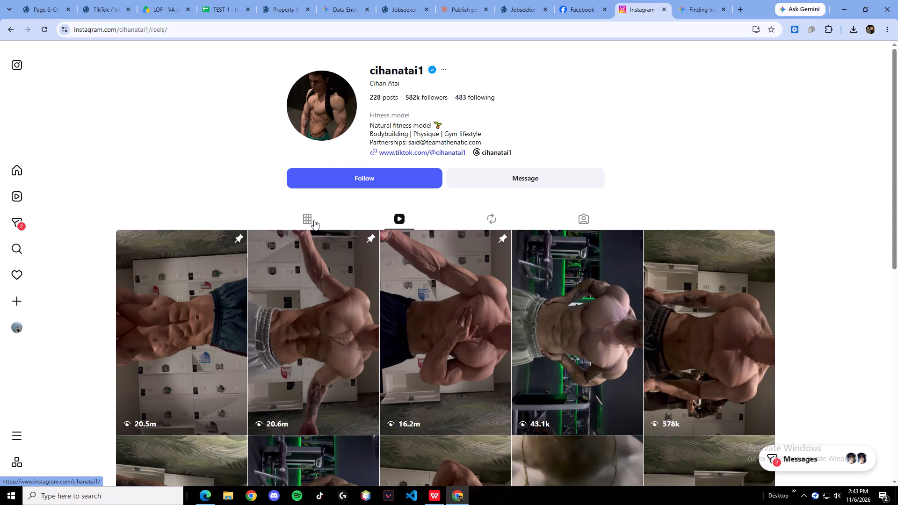
{"action": "left_click", "coordinate": [314, 220]}
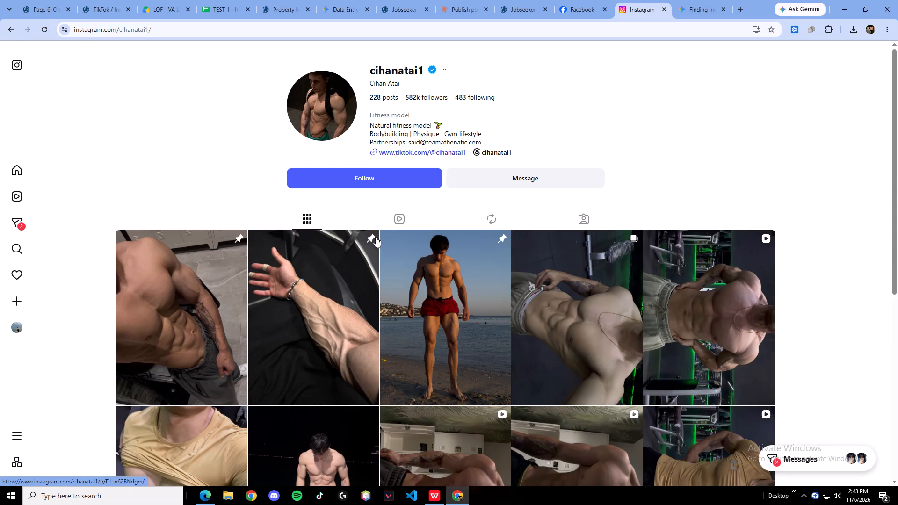
{"action": "left_click", "coordinate": [437, 496]}
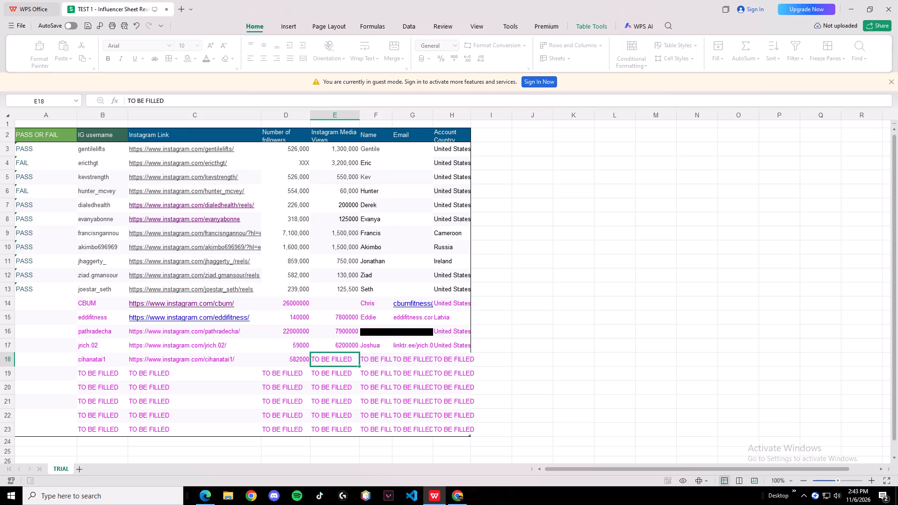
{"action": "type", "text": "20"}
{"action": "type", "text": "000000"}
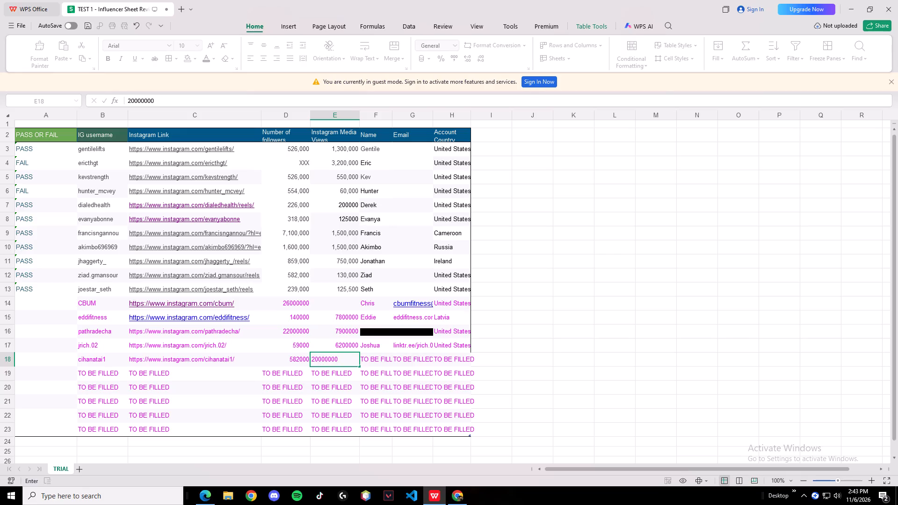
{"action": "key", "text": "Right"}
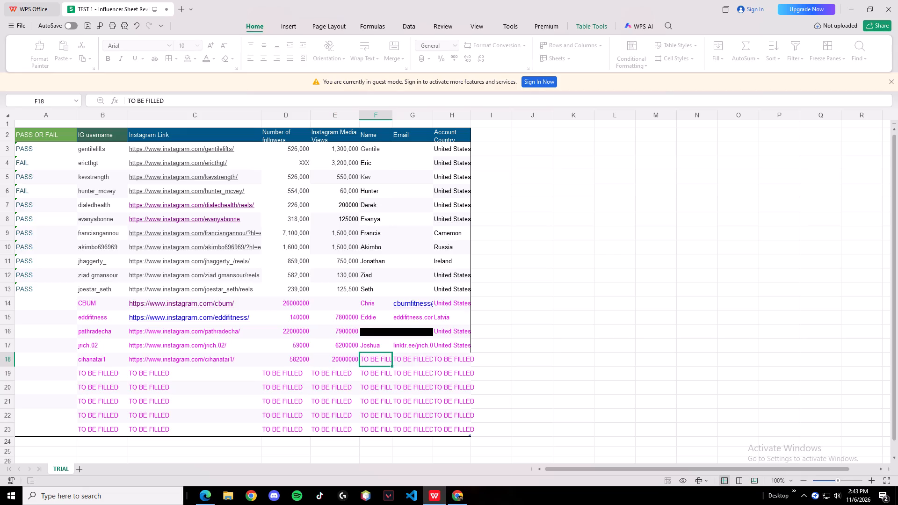
{"action": "left_click", "coordinate": [455, 500]}
{"action": "left_click", "coordinate": [427, 496]}
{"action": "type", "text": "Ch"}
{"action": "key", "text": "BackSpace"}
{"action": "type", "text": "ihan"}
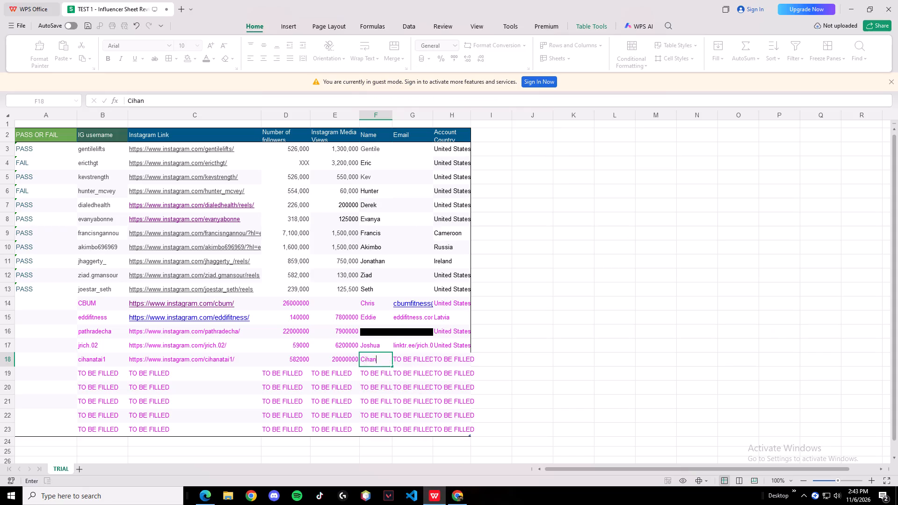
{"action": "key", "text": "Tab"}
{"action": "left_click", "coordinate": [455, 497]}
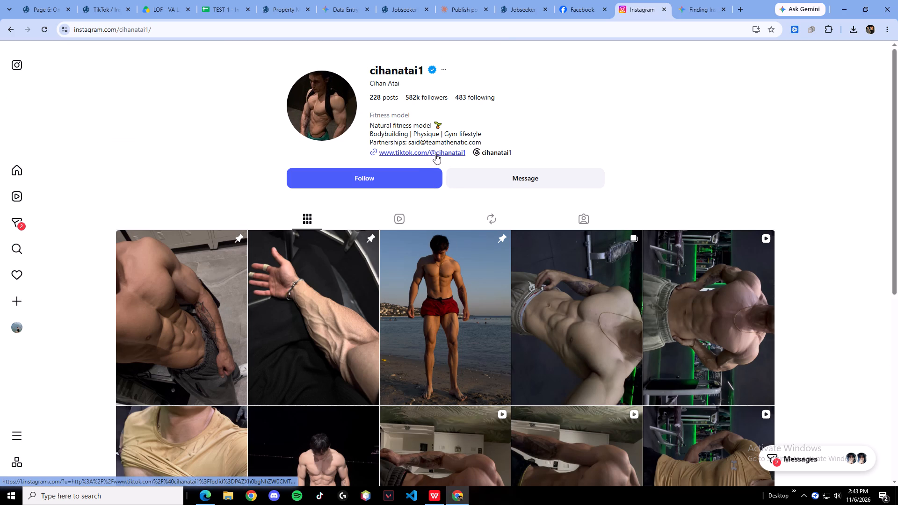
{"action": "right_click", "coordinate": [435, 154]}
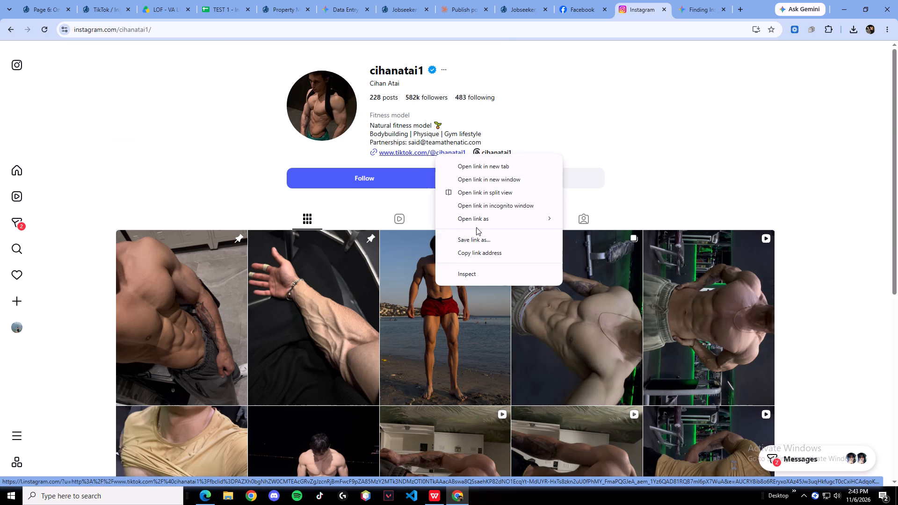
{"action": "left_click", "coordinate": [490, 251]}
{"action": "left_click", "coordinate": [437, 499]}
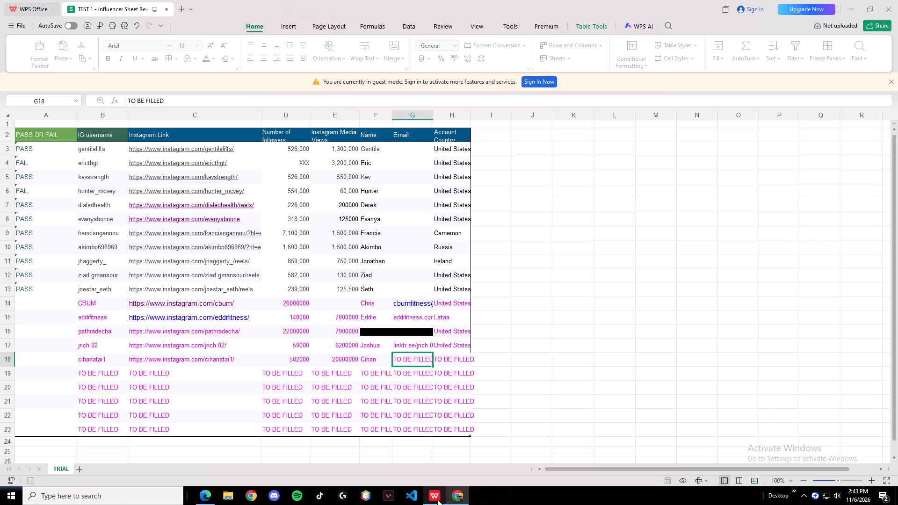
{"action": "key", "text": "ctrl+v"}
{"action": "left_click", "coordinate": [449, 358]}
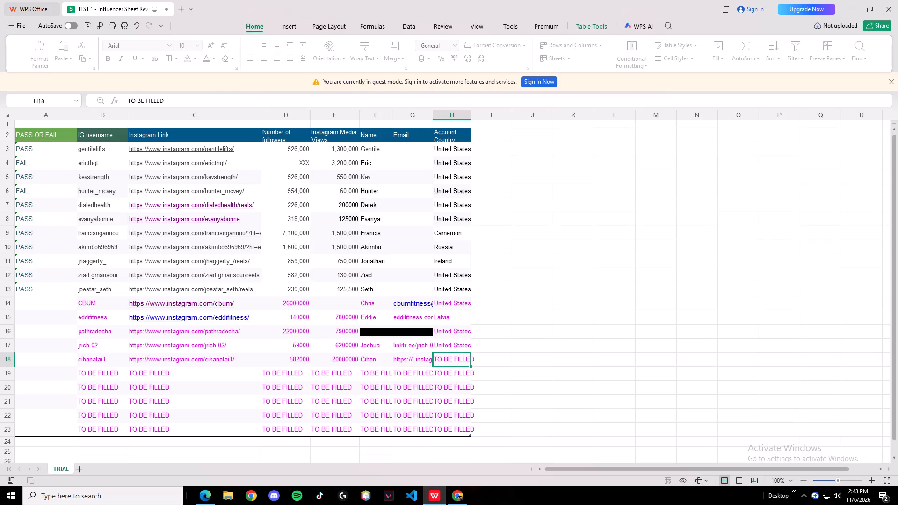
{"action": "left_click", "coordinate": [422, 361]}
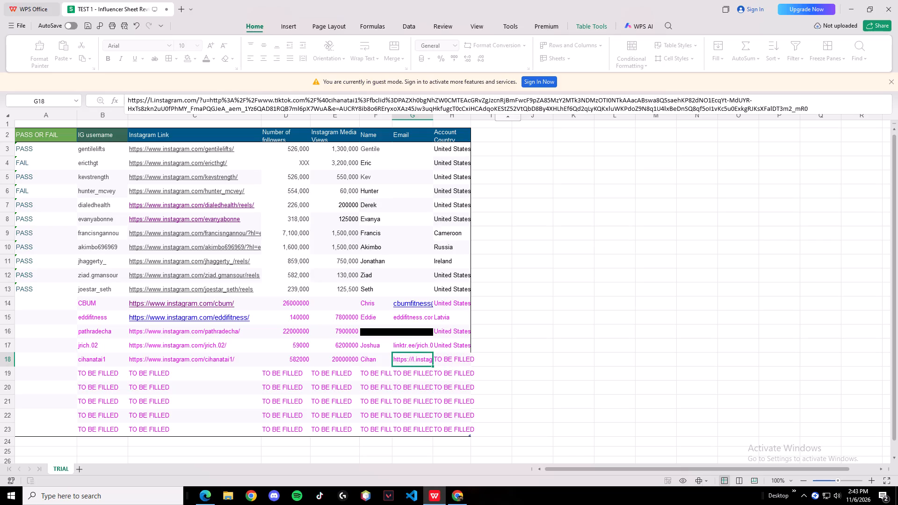
{"action": "left_click", "coordinate": [452, 504]}
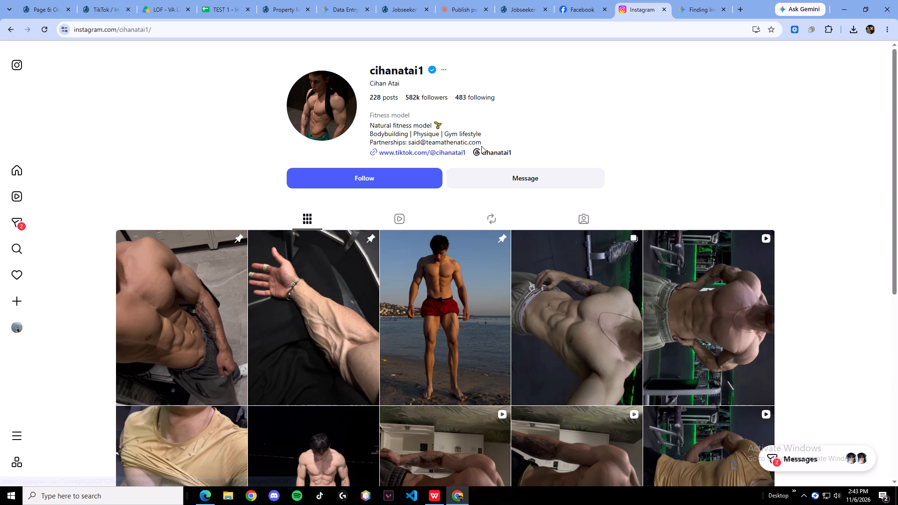
{"action": "left_click_drag", "start_coordinate": [480, 143], "coordinate": [413, 145]}
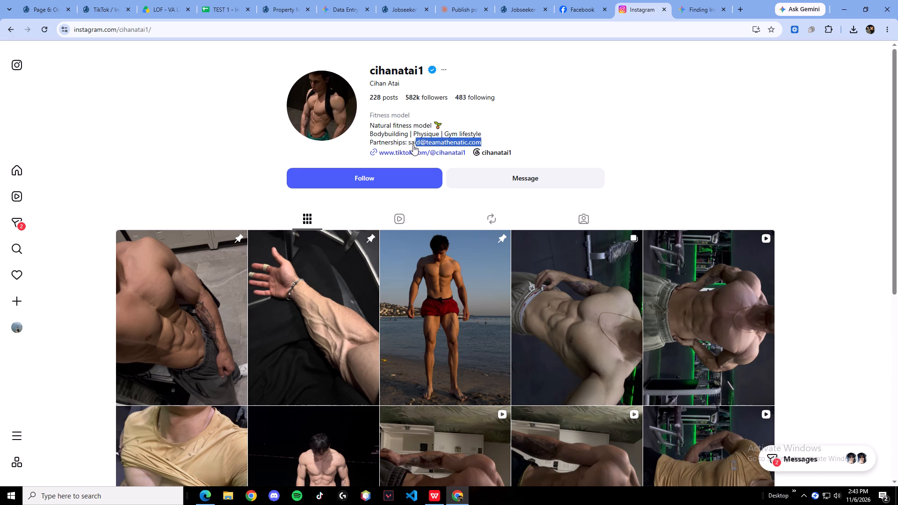
{"action": "left_click_drag", "start_coordinate": [413, 145], "coordinate": [409, 145]}
{"action": "key", "text": "ctrl+c"}
{"action": "left_click", "coordinate": [442, 490]}
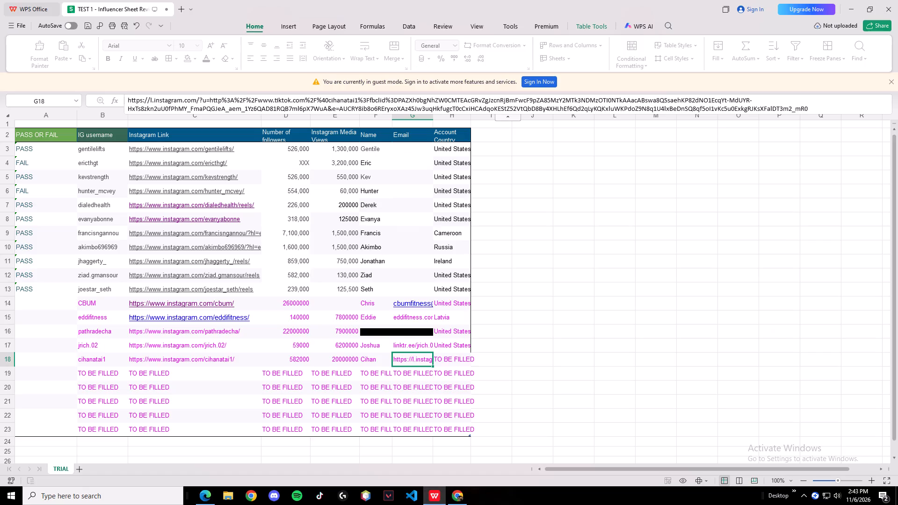
{"action": "key", "text": "ctrl+v"}
{"action": "left_click", "coordinate": [450, 359]}
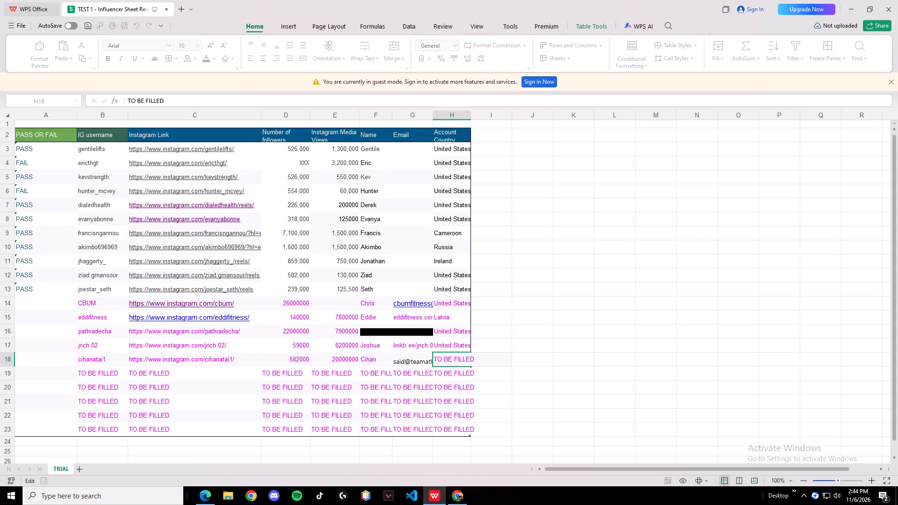
{"action": "key", "text": "u"}
{"action": "key", "text": "BackSpace"}
{"action": "key", "text": "BackSpace"}
{"action": "key", "text": "BackSpace"}
{"action": "key", "text": "BackSpace"}
{"action": "key", "text": "BackSpace"}
{"action": "key", "text": "BackSpace"}
{"action": "key", "text": "BackSpace"}
{"action": "key", "text": "BackSpace"}
{"action": "key", "text": "BackSpace"}
{"action": "key", "text": "BackSpace"}
{"action": "key", "text": "BackSpace"}
{"action": "key", "text": "BackSpace"}
{"action": "key", "text": "BackSpace"}
{"action": "key", "text": "BackSpace"}
{"action": "key", "text": "BackSpace"}
{"action": "key", "text": "BackSpace"}
{"action": "key", "text": "BackSpace"}
{"action": "key", "text": "BackSpace"}
{"action": "key", "text": "BackSpace"}
{"action": "key", "text": "BackSpace"}
{"action": "key", "text": "ctrl+a"}
{"action": "key", "text": "BackSpace"}
{"action": "key", "text": "BackSpace"}
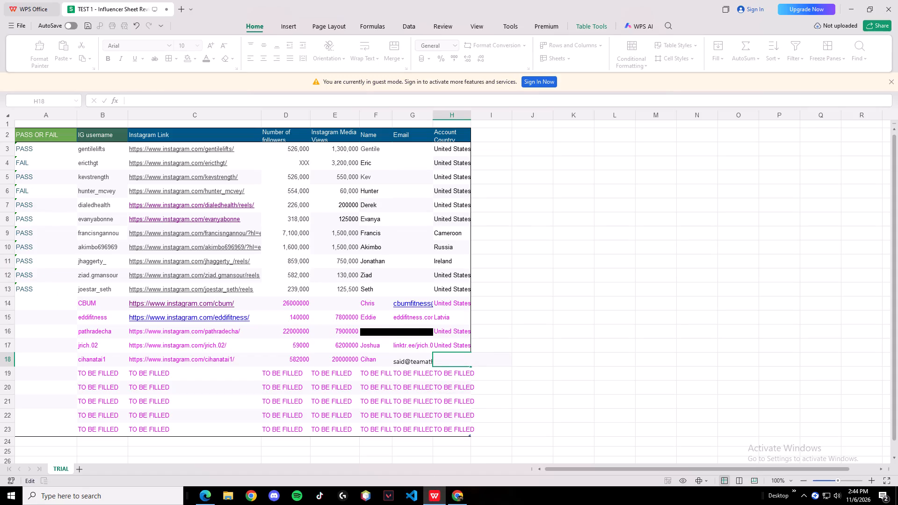
{"action": "key", "text": "u"}
{"action": "key", "text": "shift+BackSpace"}
{"action": "key", "text": "u"}
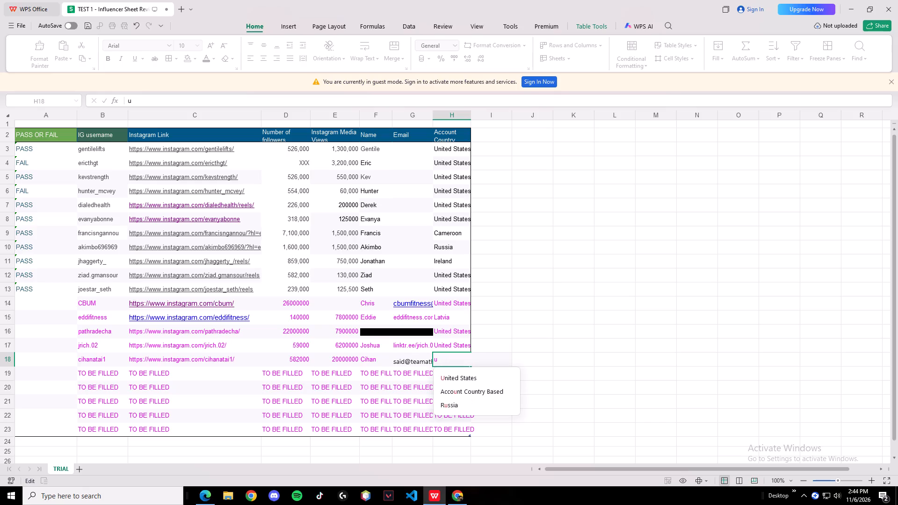
{"action": "key", "text": "Down"}
{"action": "key", "text": "Return"}
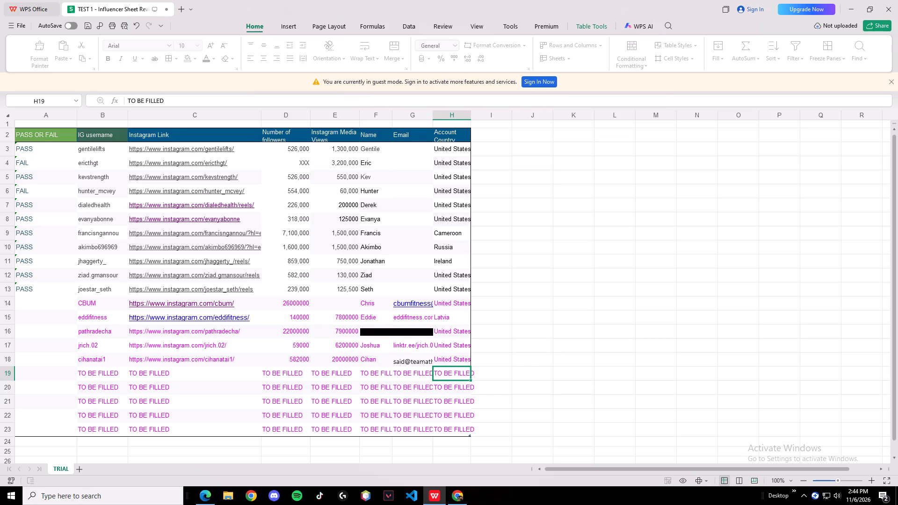
{"action": "left_click", "coordinate": [109, 375]}
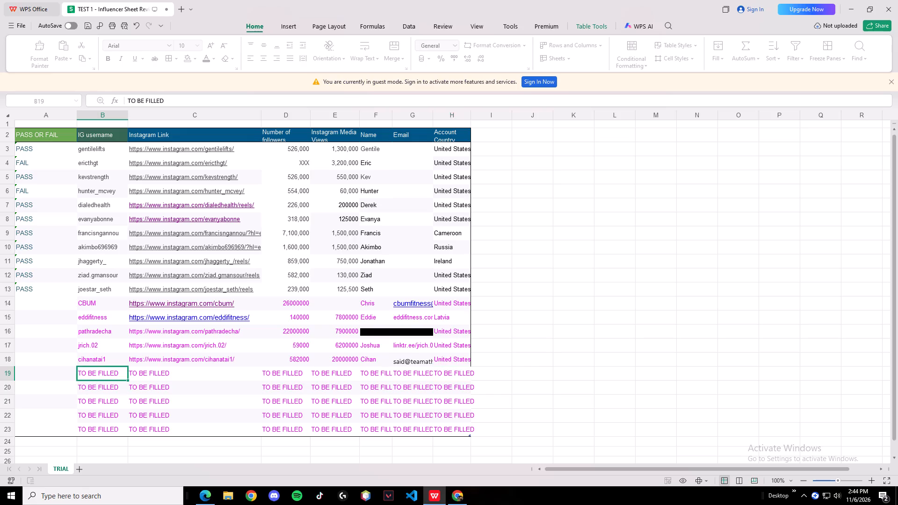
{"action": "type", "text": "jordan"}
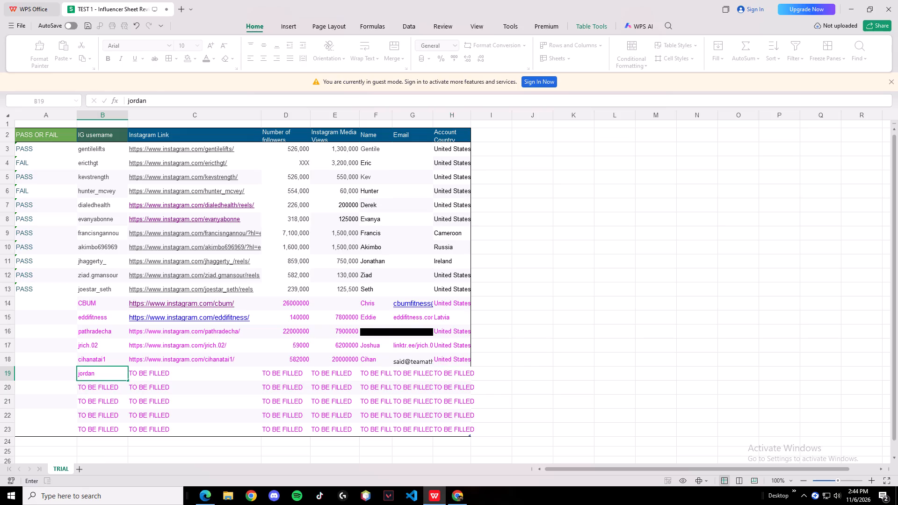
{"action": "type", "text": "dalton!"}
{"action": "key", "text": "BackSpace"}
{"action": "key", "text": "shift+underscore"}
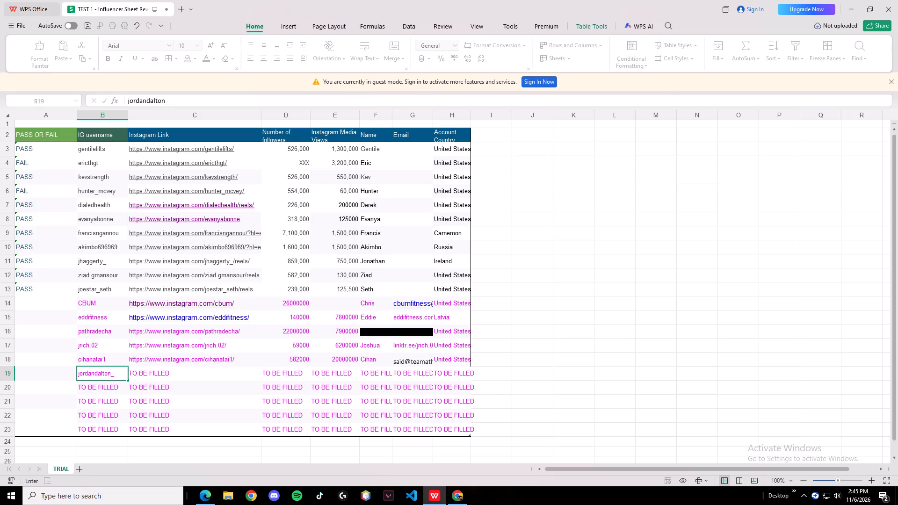
Switch to Instagram in Chrome, search for jordandalton_ and open that verified profile.
{"action": "left_click", "coordinate": [454, 501]}
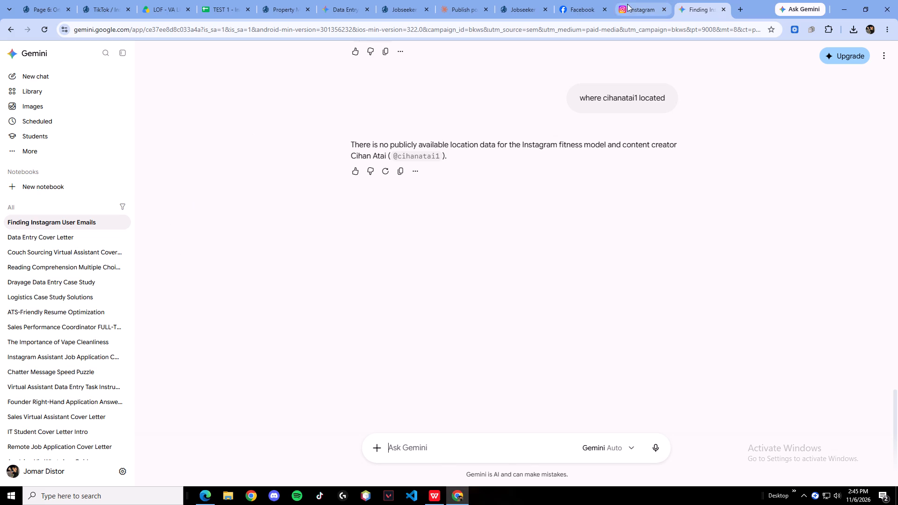
{"action": "left_click", "coordinate": [627, 4]}
{"action": "left_click", "coordinate": [39, 250]}
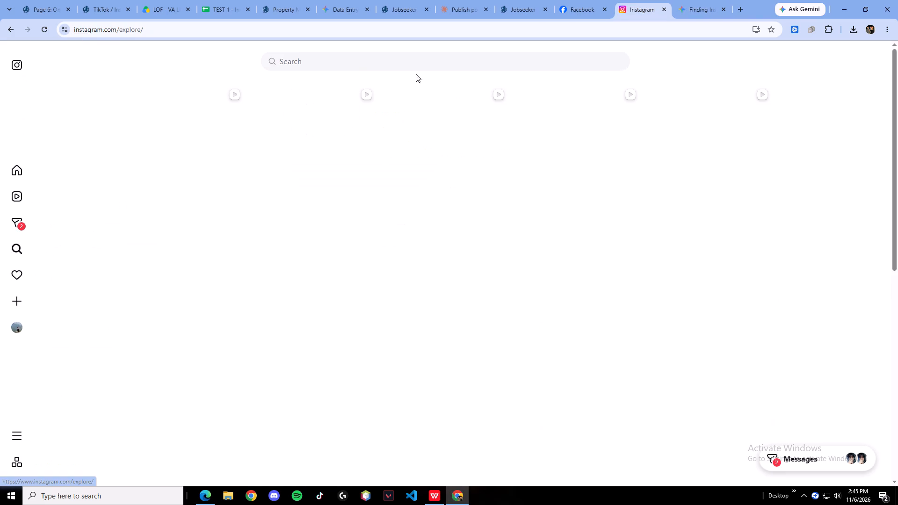
{"action": "left_click", "coordinate": [381, 62]}
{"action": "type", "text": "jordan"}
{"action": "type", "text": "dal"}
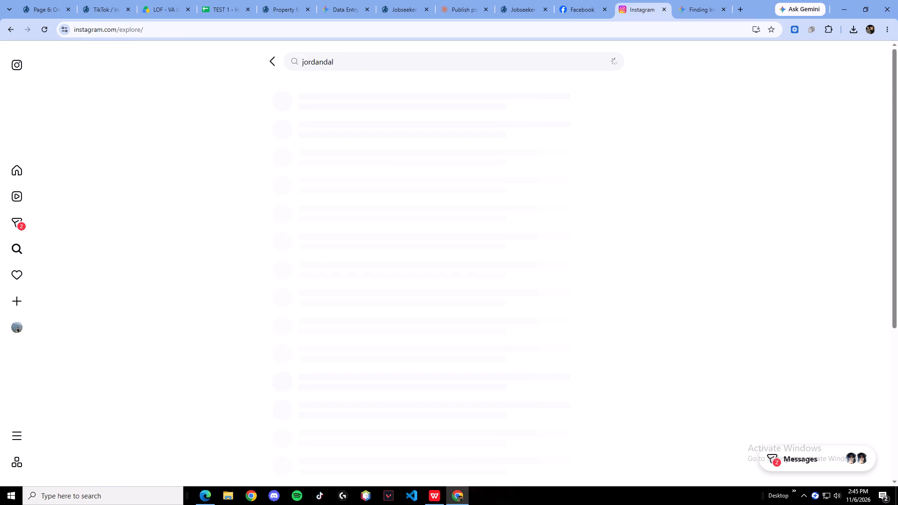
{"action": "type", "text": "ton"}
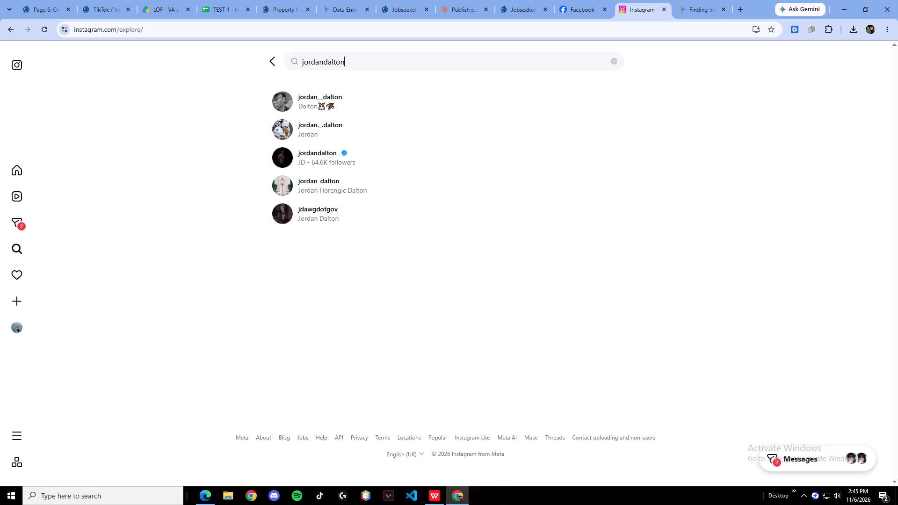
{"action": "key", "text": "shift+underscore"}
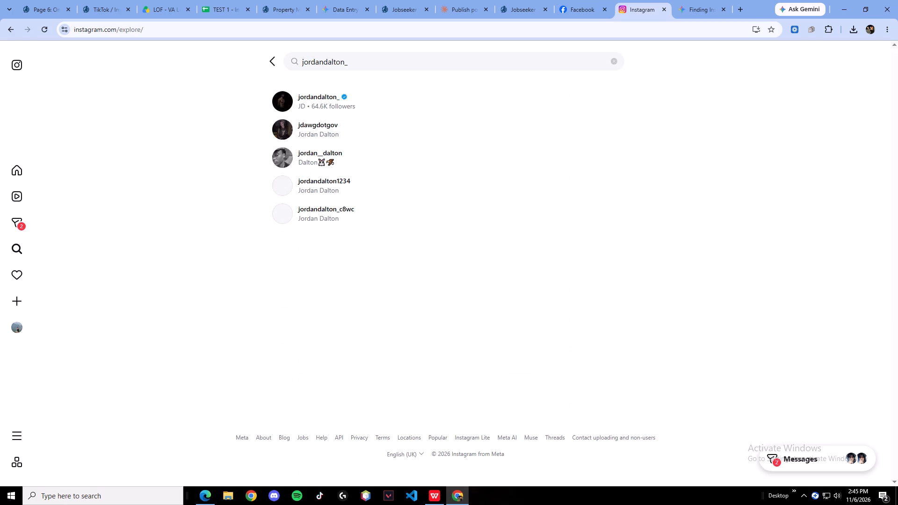
{"action": "left_click", "coordinate": [269, 94]}
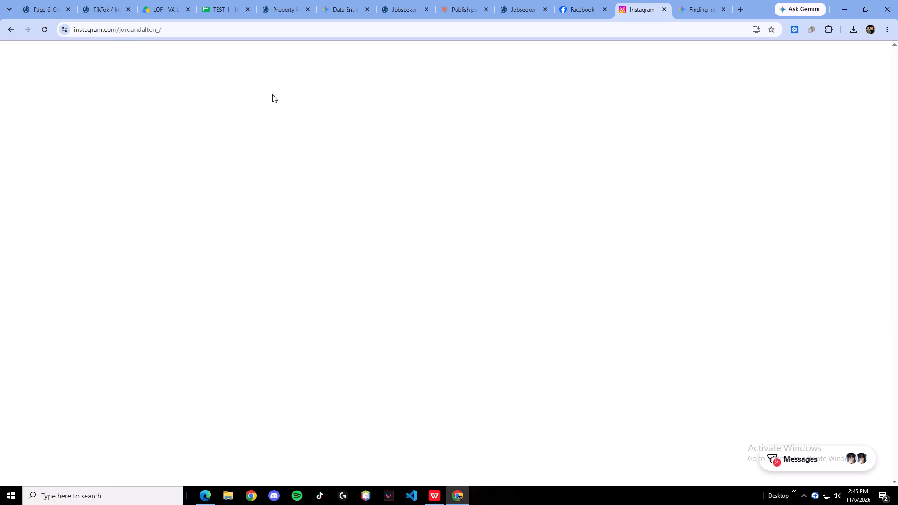
{"action": "left_click_drag", "start_coordinate": [327, 31], "coordinate": [0, 12]}
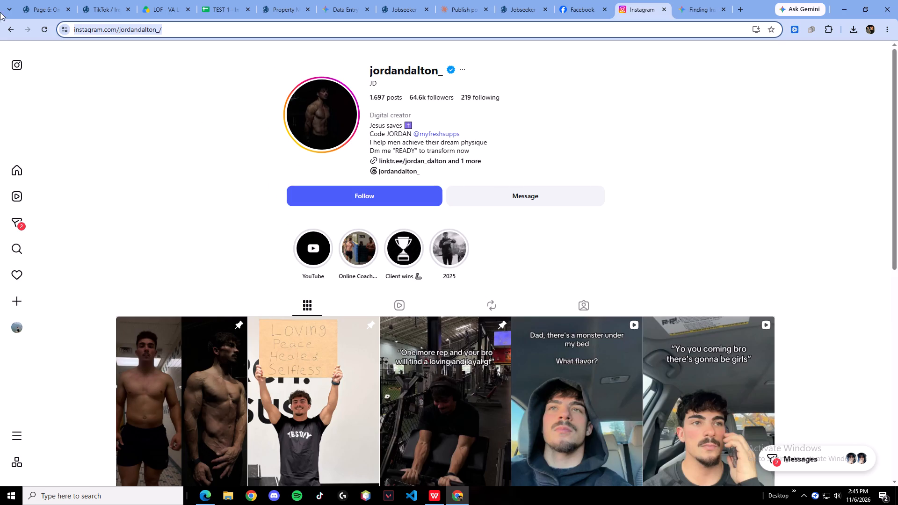
{"action": "key", "text": "ctrl+c"}
{"action": "left_click", "coordinate": [433, 498]}
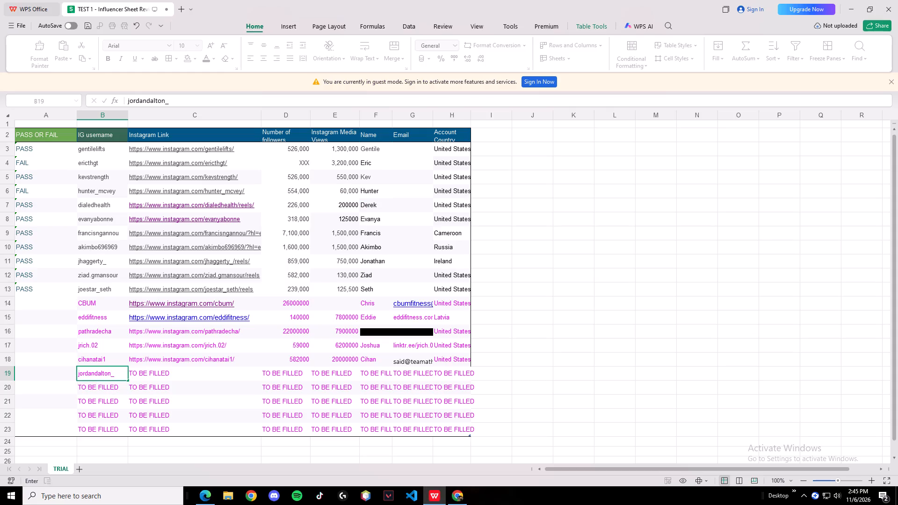
{"action": "left_click", "coordinate": [165, 376]}
{"action": "key", "text": "ctrl+v"}
{"action": "left_click", "coordinate": [286, 374]}
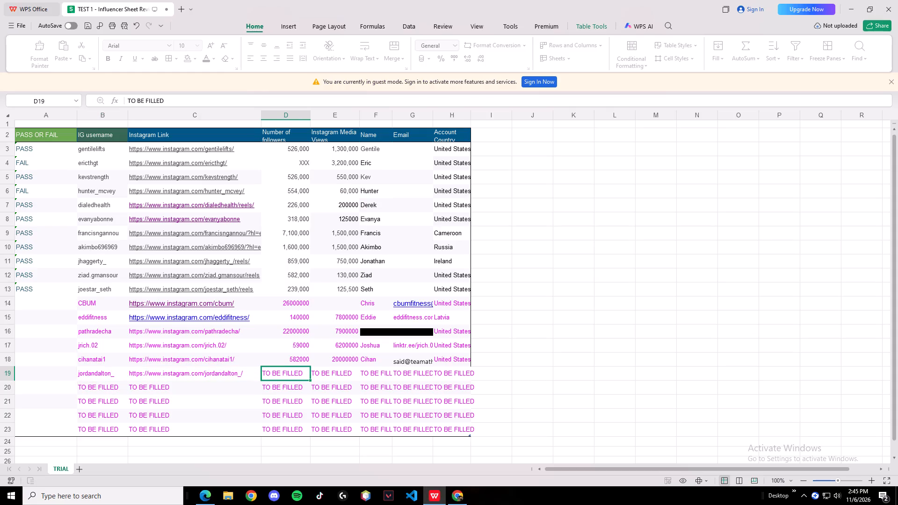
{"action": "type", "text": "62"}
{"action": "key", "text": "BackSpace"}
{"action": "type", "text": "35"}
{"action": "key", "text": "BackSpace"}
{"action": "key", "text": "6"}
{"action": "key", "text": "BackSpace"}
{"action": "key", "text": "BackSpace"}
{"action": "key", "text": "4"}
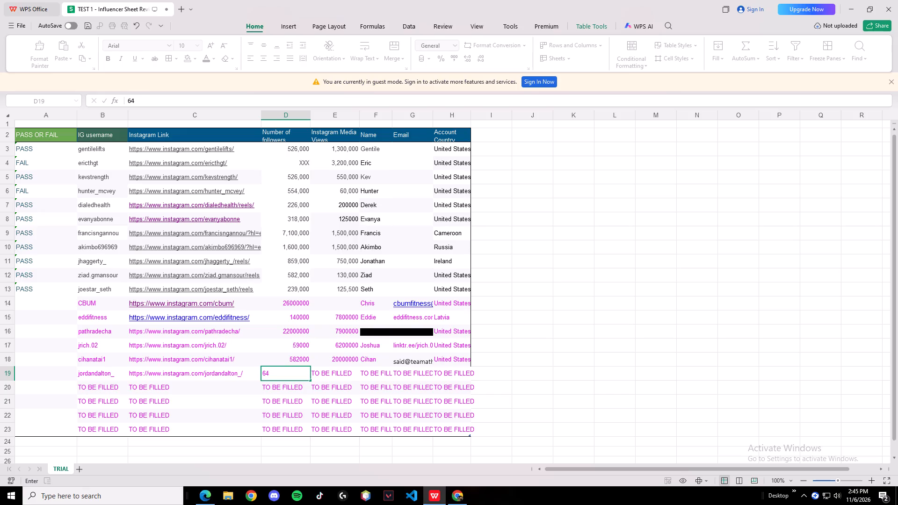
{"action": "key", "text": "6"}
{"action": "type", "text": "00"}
{"action": "left_click", "coordinate": [334, 379]}
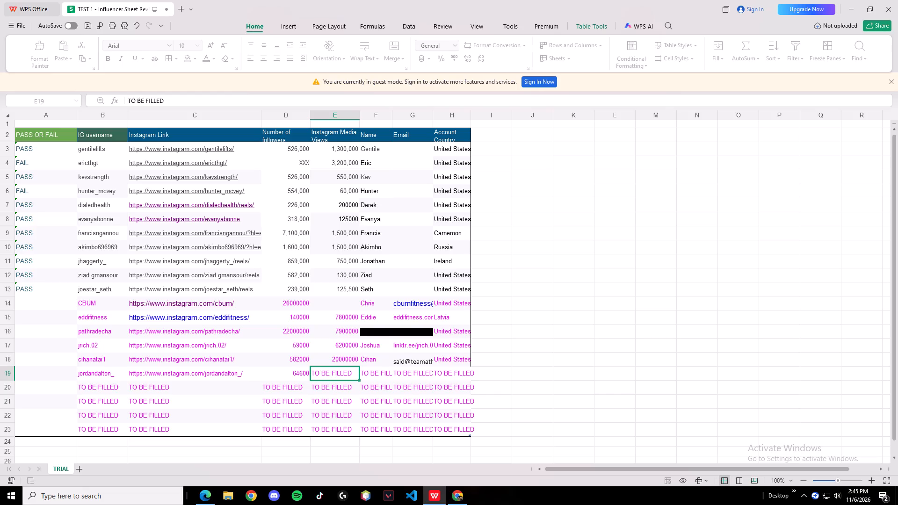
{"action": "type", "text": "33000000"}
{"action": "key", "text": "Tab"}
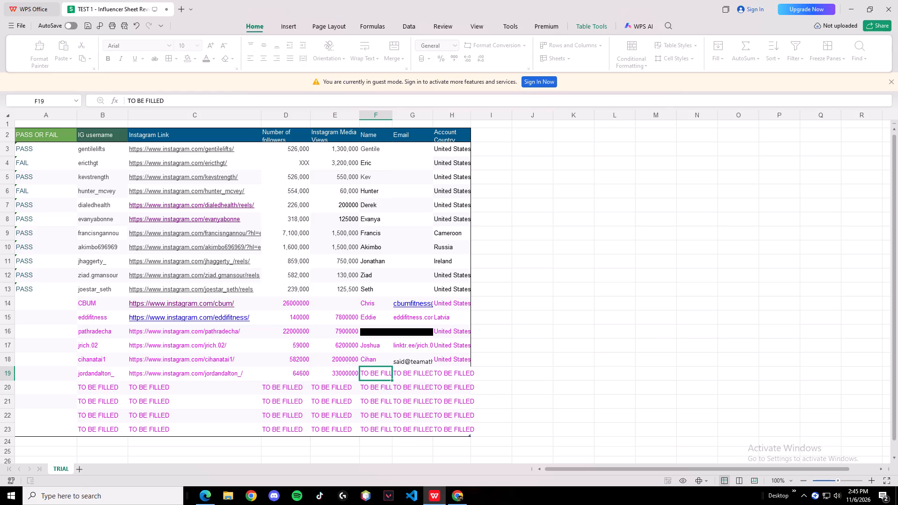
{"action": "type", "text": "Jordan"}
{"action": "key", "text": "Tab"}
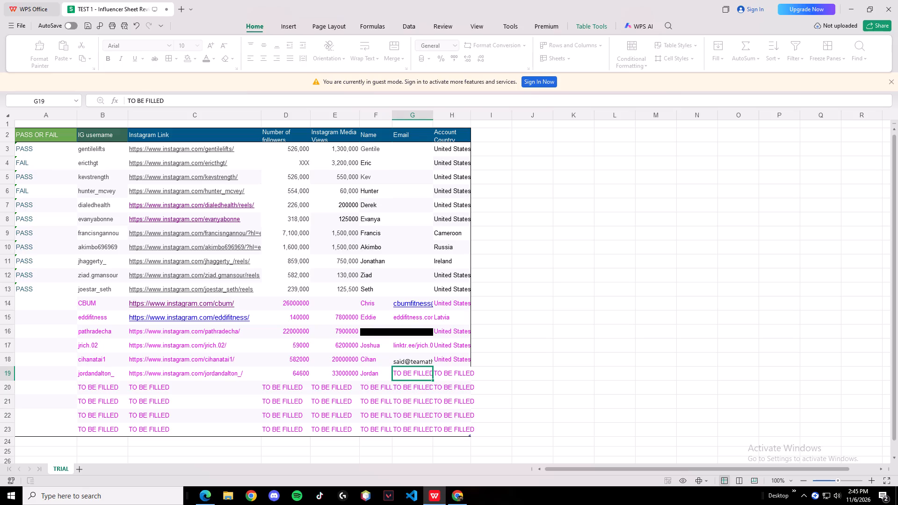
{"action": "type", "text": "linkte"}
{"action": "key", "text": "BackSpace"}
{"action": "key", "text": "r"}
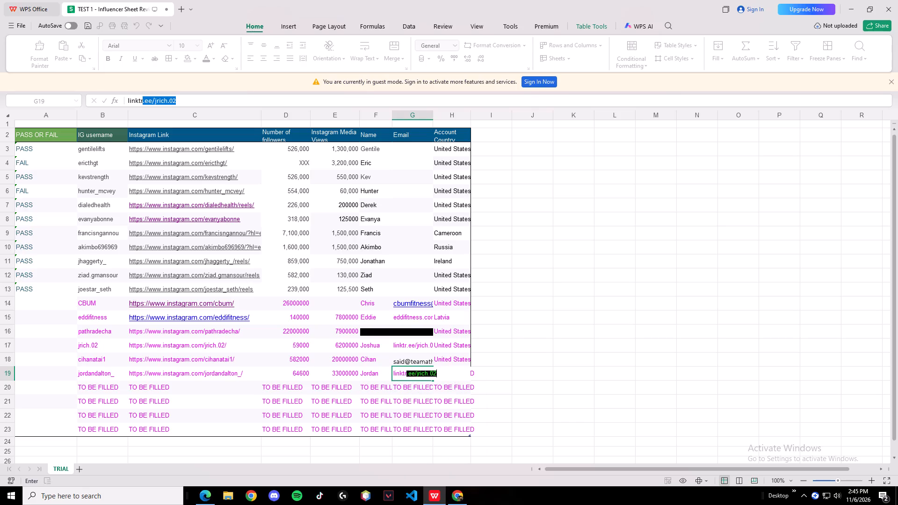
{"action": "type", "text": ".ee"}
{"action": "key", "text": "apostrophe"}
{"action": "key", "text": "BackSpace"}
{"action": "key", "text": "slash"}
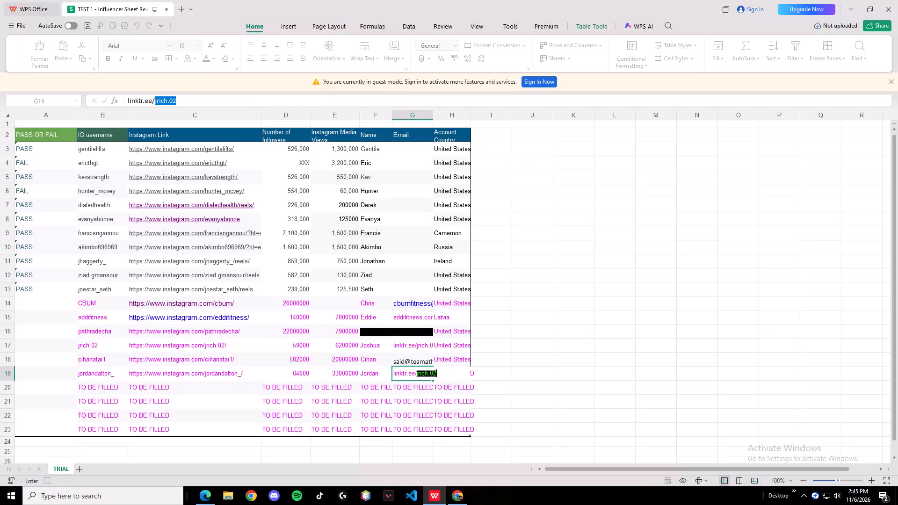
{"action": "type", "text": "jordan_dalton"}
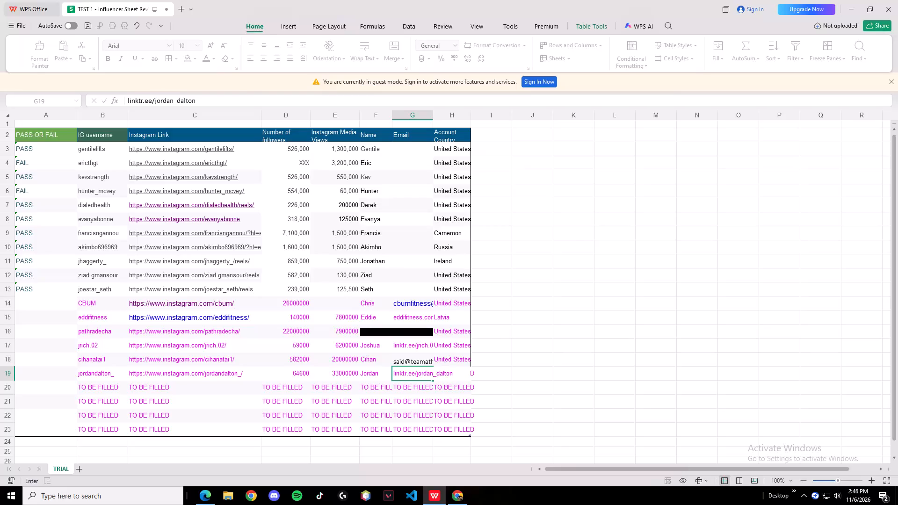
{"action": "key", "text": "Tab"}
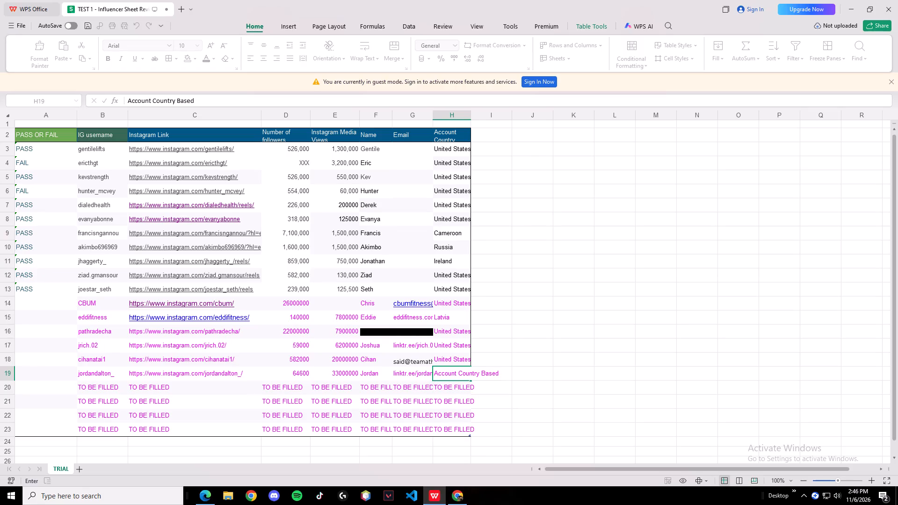
{"action": "left_click", "coordinate": [459, 389]}
{"action": "left_click", "coordinate": [460, 391]}
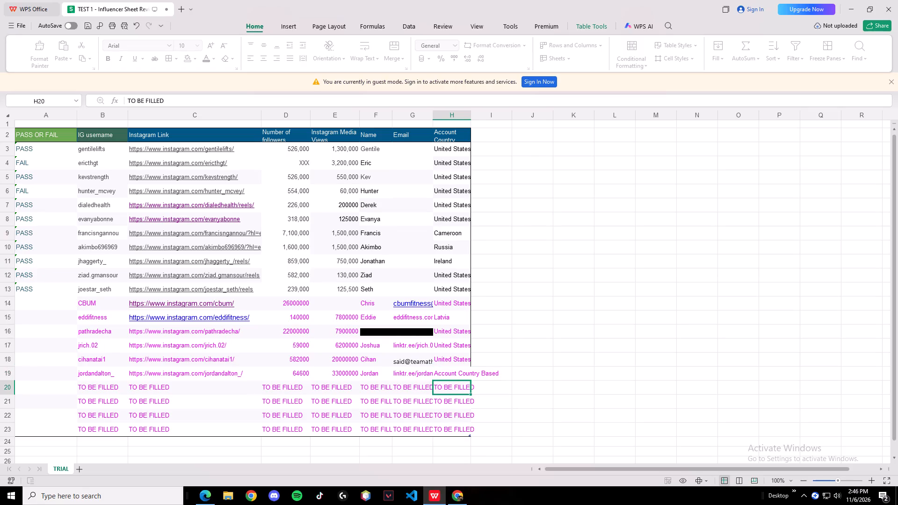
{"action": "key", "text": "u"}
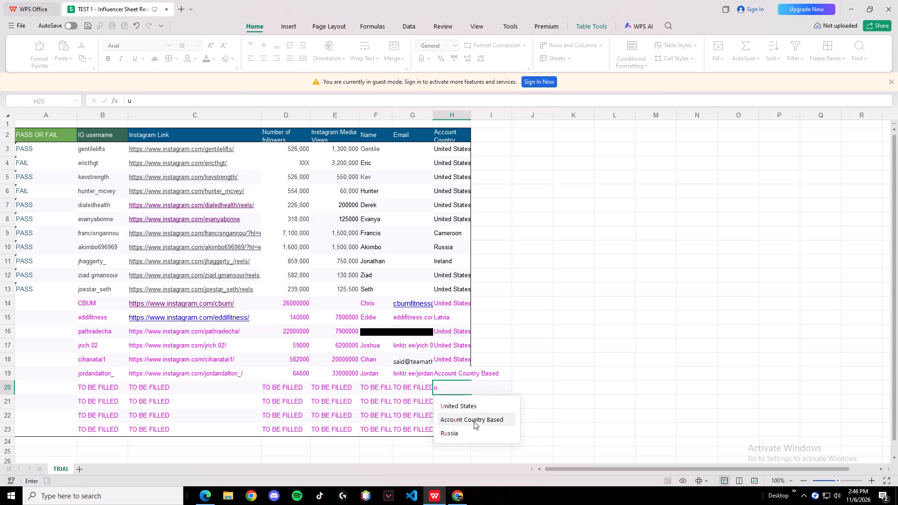
{"action": "left_click", "coordinate": [478, 377]}
{"action": "double_click", "coordinate": [457, 373]}
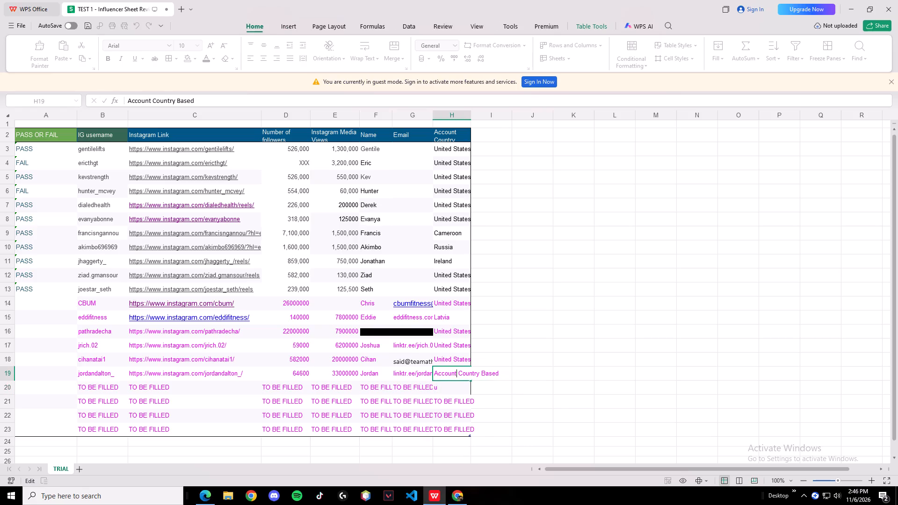
{"action": "key", "text": "ctrl+a"}
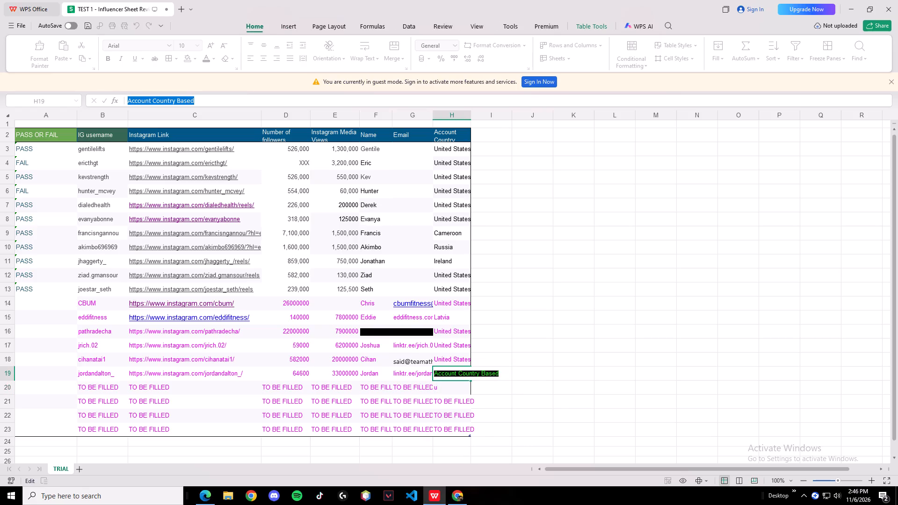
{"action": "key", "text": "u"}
{"action": "left_click", "coordinate": [466, 402]}
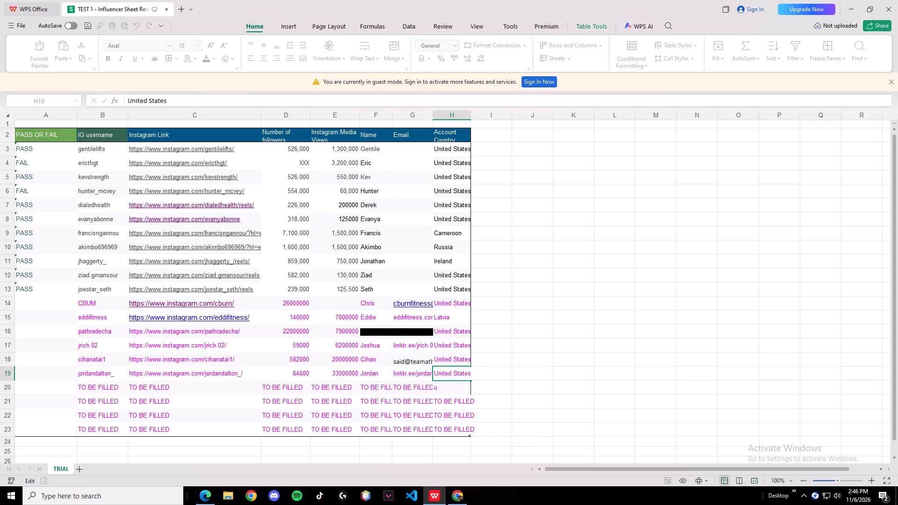
{"action": "left_click", "coordinate": [105, 394]}
{"action": "scroll", "coordinate": [143, 351], "scroll_direction": "down", "scroll_amount": 2}
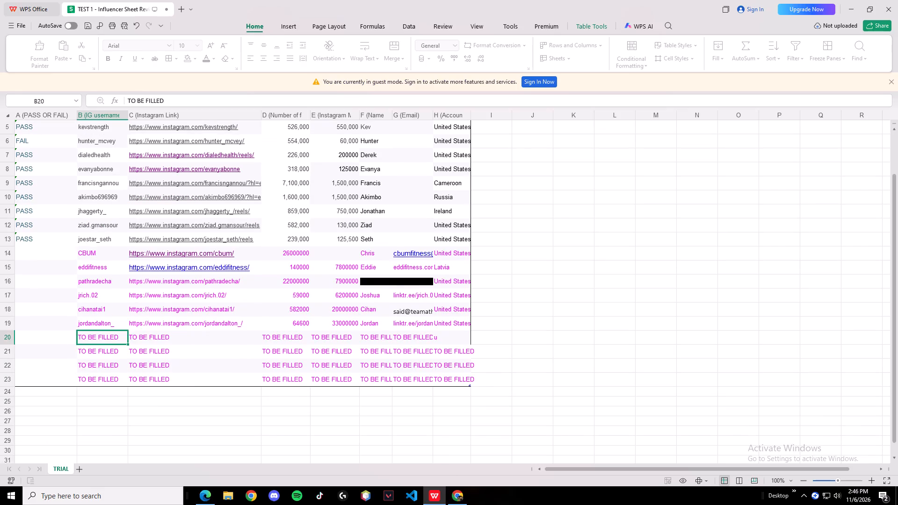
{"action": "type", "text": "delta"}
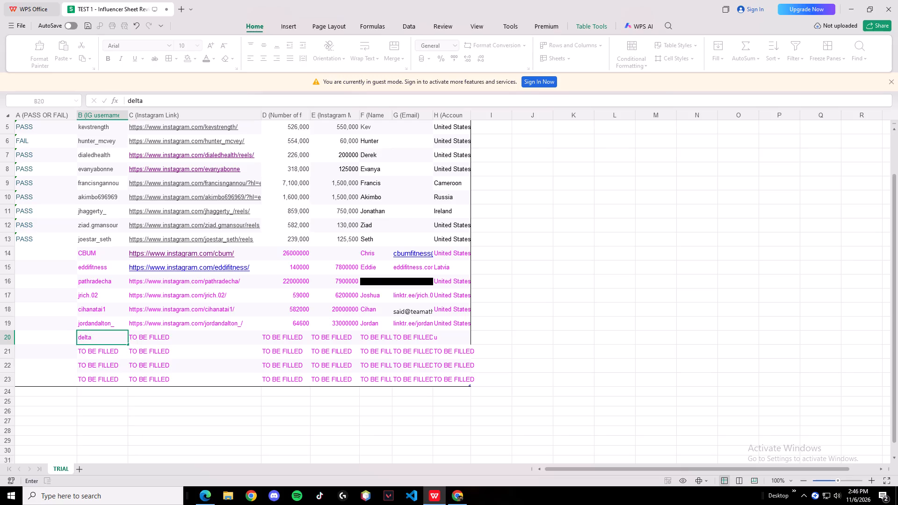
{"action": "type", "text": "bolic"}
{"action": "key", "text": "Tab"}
Switch to Instagram in Chrome, search for deltabolic and open the deltabolic profile.
{"action": "left_click", "coordinate": [463, 498]}
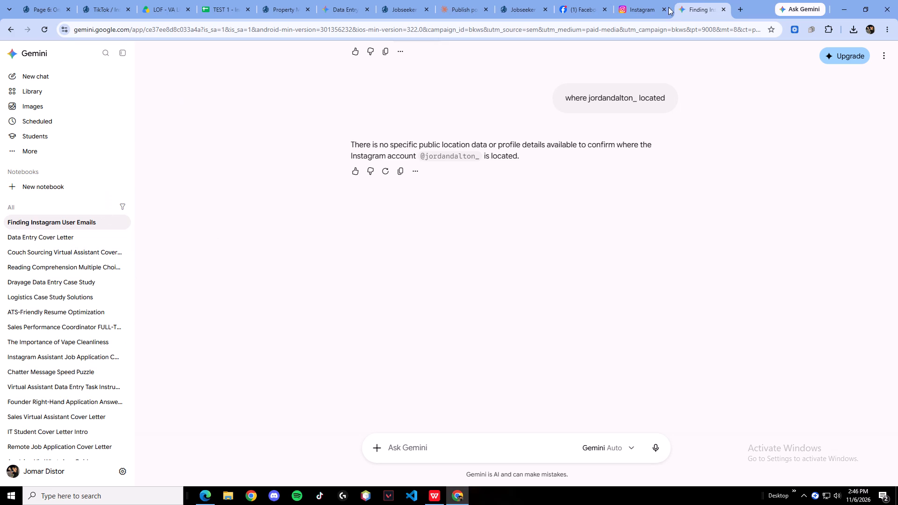
{"action": "left_click", "coordinate": [632, 2]}
{"action": "left_click", "coordinate": [39, 252]}
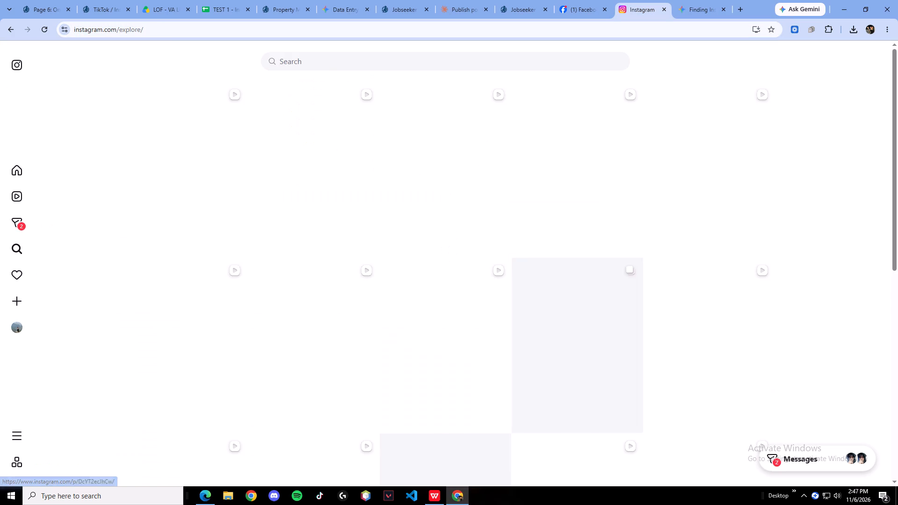
{"action": "left_click", "coordinate": [351, 56]}
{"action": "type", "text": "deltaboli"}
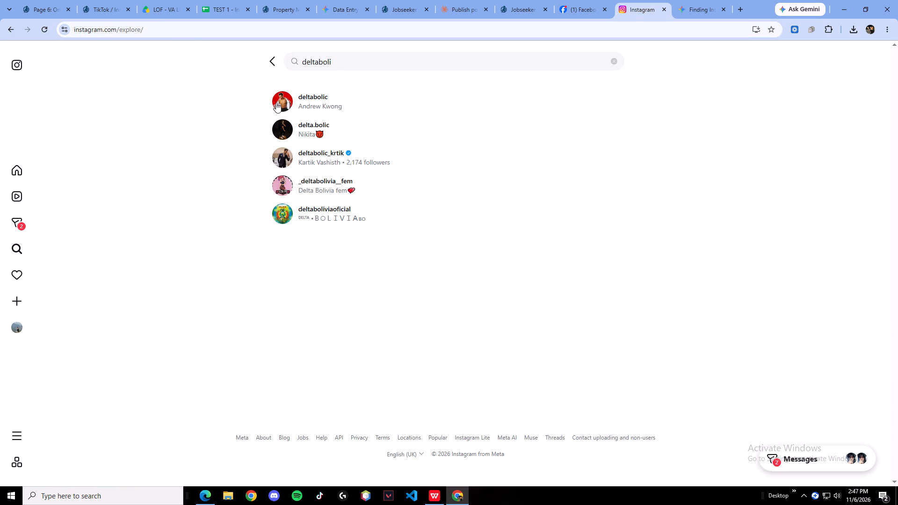
{"action": "left_click", "coordinate": [290, 98]}
Copy the deltabolic profile's web address into the Instagram Link cell of row 20 in the WPS spreadsheet.
{"action": "left_click_drag", "start_coordinate": [186, 29], "coordinate": [9, 15]}
{"action": "key", "text": "ctrl+c"}
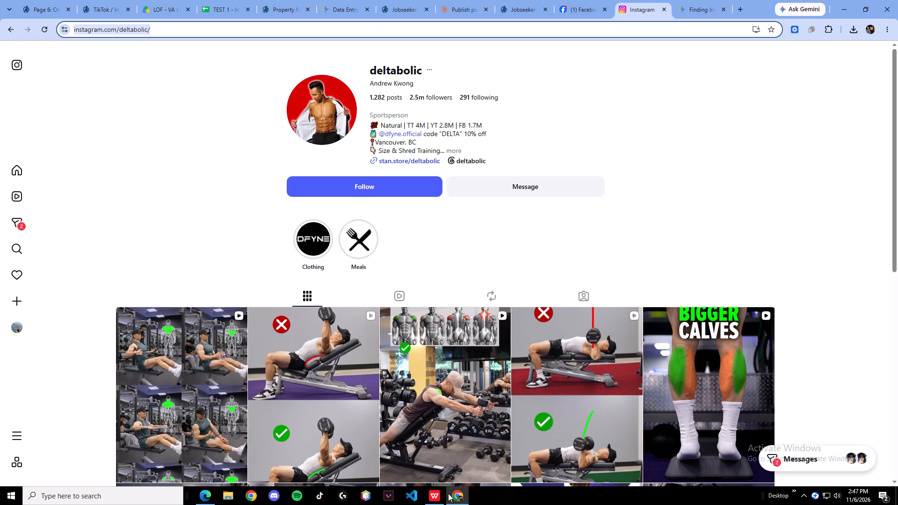
{"action": "left_click", "coordinate": [442, 498]}
{"action": "key", "text": "ctrl+v"}
Enter 25000000 as the number of followers in the deltabolic row.
{"action": "left_click", "coordinate": [299, 339]}
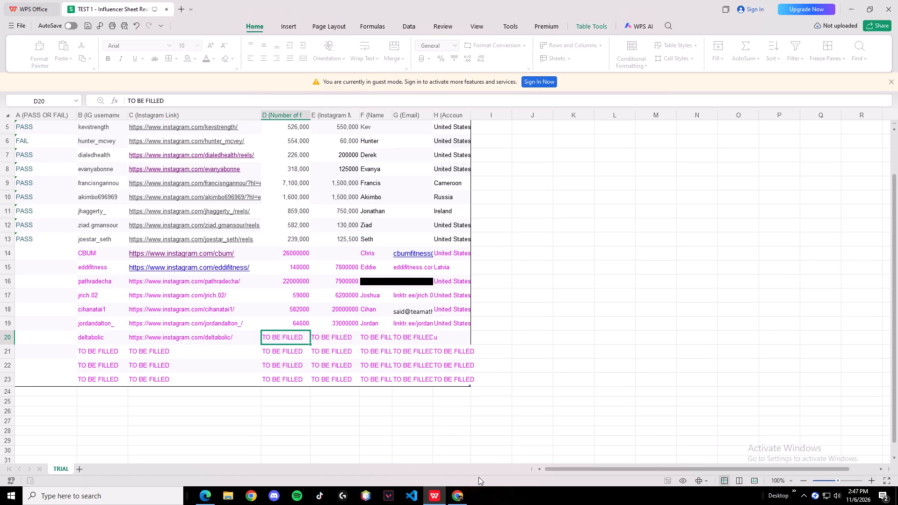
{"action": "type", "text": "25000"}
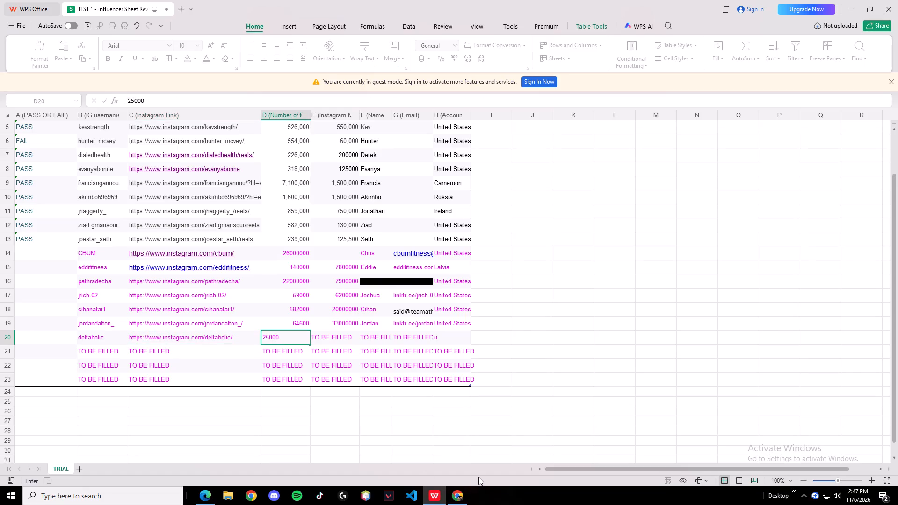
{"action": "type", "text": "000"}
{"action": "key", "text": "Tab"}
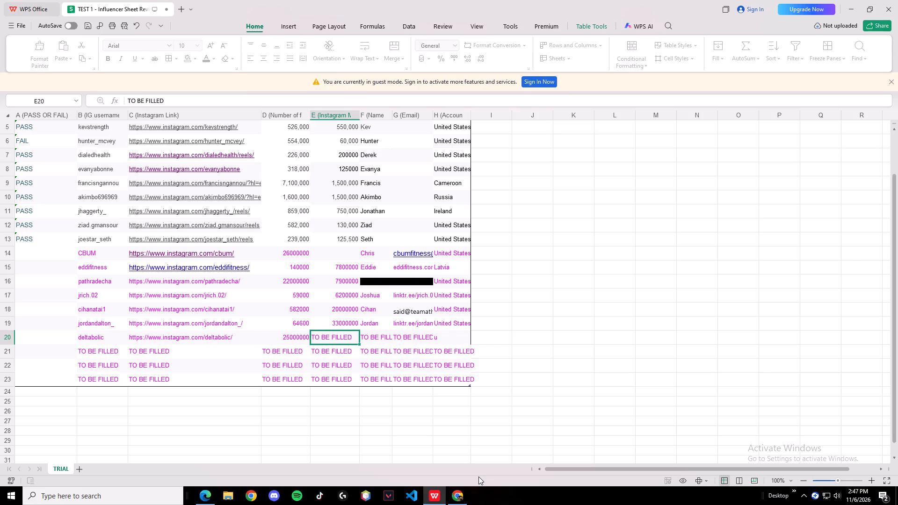
Enter 487000 as the Instagram media views and Andrew as the name in the deltabolic row.
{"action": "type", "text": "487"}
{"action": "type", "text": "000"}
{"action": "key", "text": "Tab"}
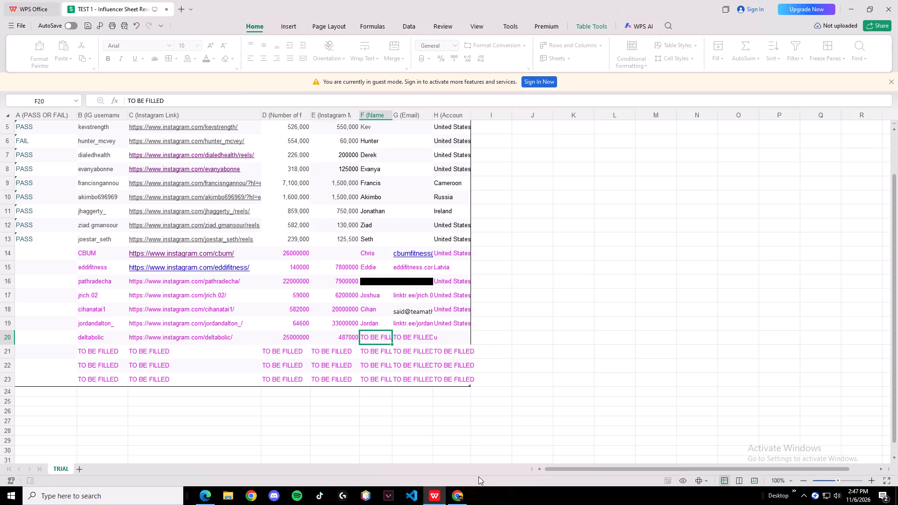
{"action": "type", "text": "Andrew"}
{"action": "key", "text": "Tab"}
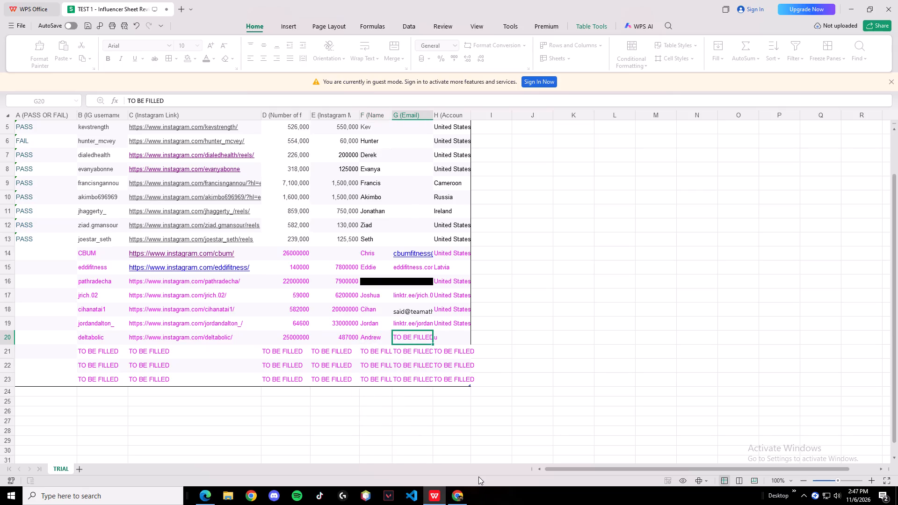
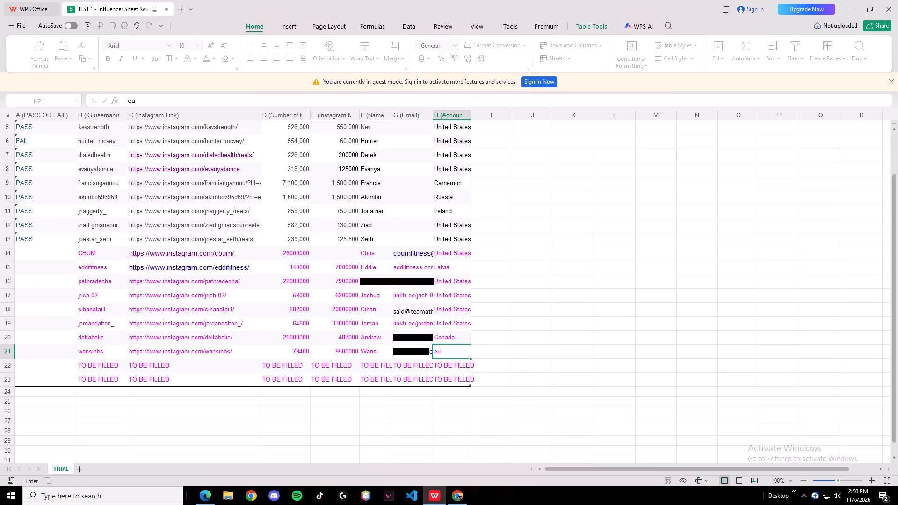
Replace the wansinbs row's unfinished Account Country entry with Europe.
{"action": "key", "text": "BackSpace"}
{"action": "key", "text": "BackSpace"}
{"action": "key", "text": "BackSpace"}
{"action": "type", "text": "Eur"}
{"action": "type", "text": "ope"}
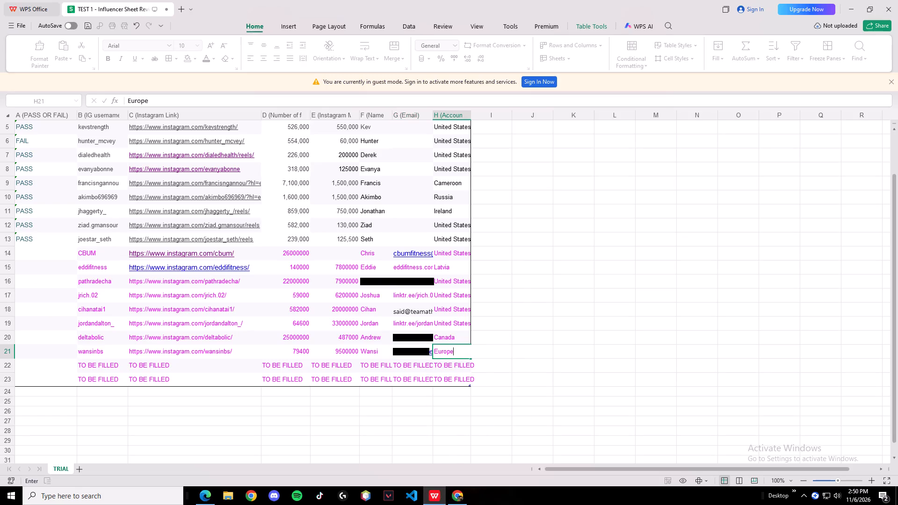
{"action": "left_click", "coordinate": [111, 362]}
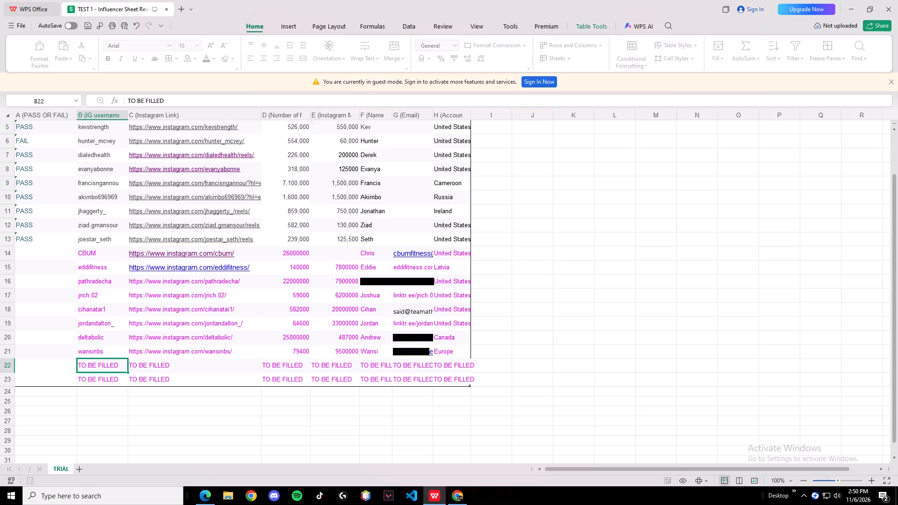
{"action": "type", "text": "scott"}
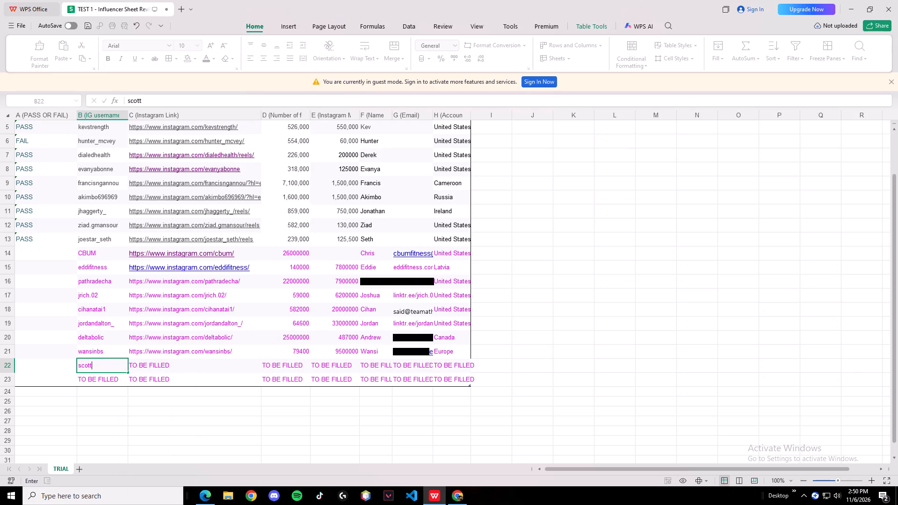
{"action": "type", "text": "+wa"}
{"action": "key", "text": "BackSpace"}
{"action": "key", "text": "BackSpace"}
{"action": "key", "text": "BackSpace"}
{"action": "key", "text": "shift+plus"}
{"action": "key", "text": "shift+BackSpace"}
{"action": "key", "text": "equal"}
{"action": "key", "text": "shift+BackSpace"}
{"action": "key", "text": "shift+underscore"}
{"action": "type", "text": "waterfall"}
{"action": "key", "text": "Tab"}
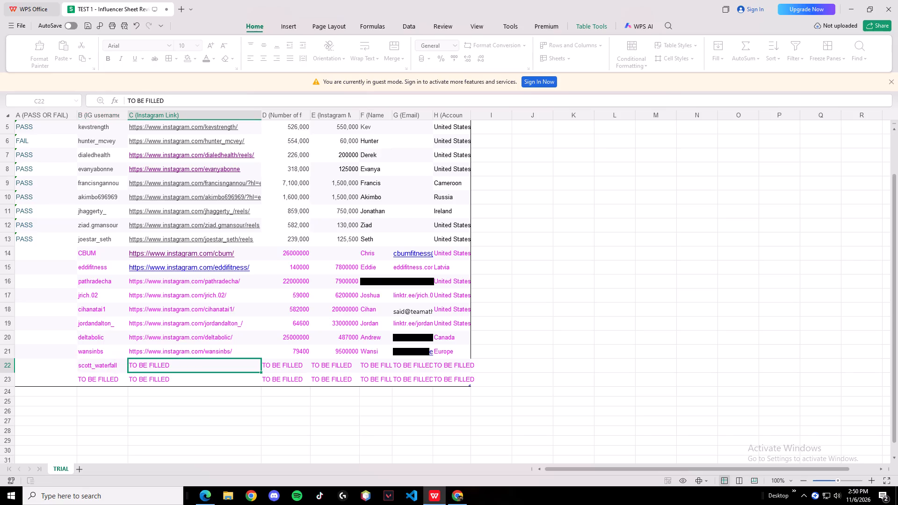
{"action": "left_click", "coordinate": [457, 498]}
{"action": "left_click", "coordinate": [638, 7]}
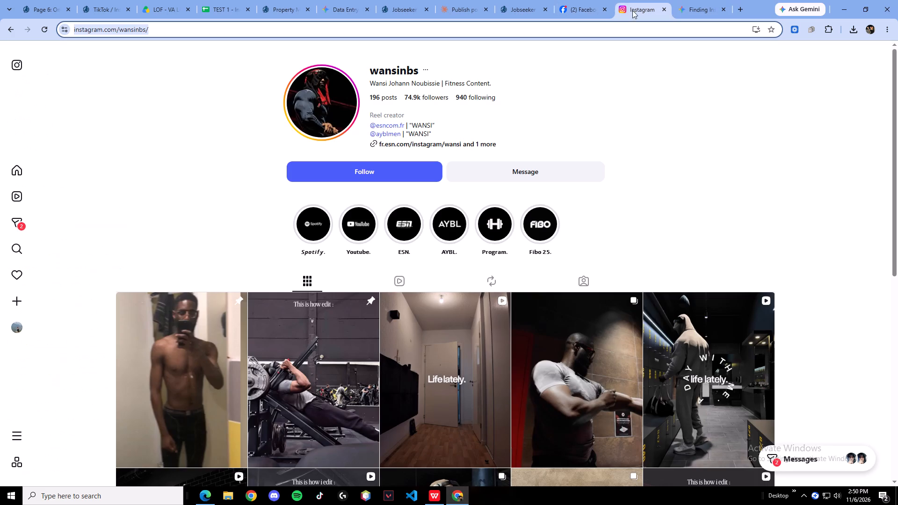
{"action": "left_click", "coordinate": [37, 243]}
{"action": "left_click", "coordinate": [341, 65]}
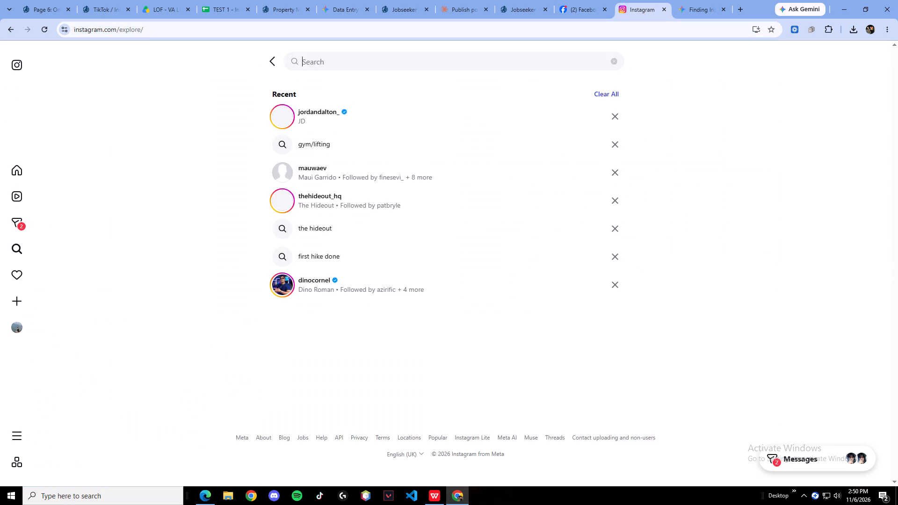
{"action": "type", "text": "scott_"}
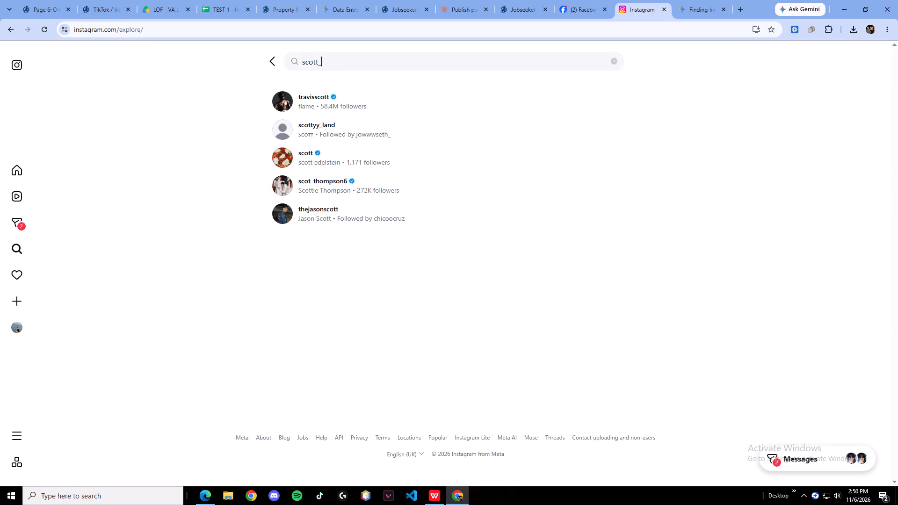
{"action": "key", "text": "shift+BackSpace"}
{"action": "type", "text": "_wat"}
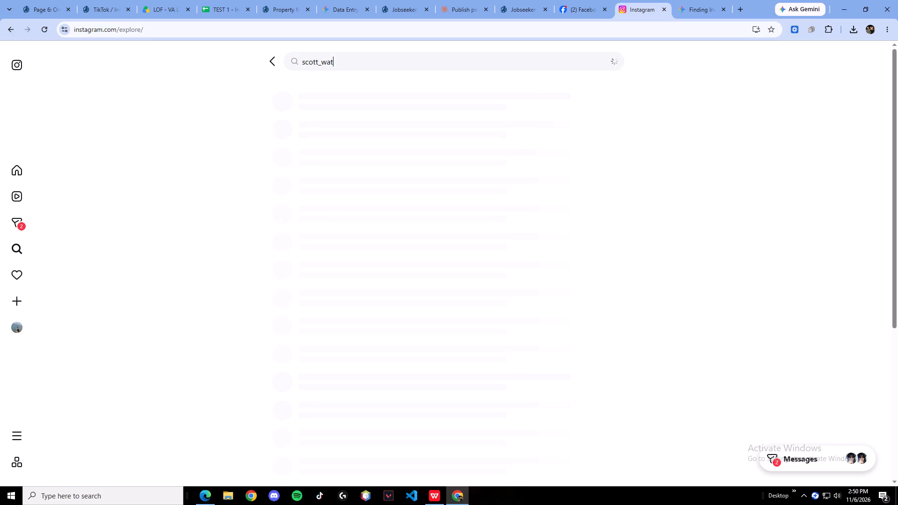
{"action": "left_click", "coordinate": [282, 100]}
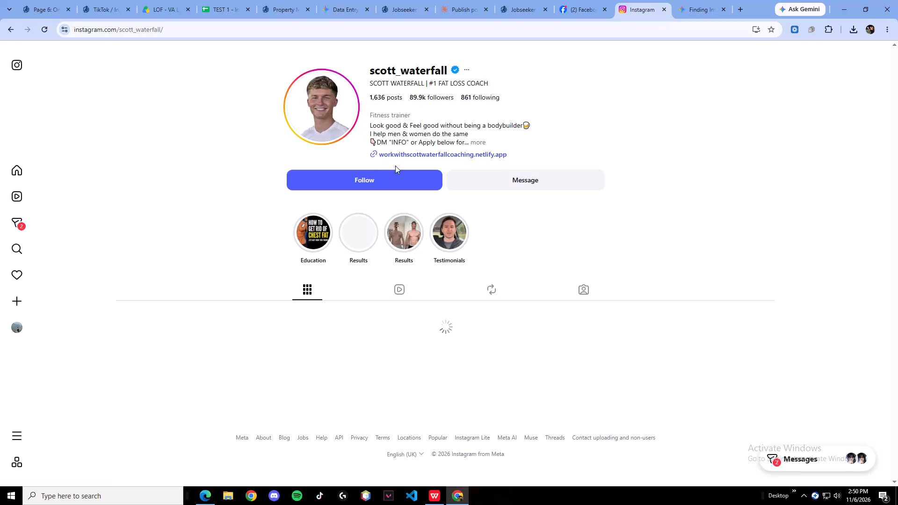
{"action": "left_click_drag", "start_coordinate": [179, 29], "coordinate": [37, 51]}
{"action": "key", "text": "ctrl+c"}
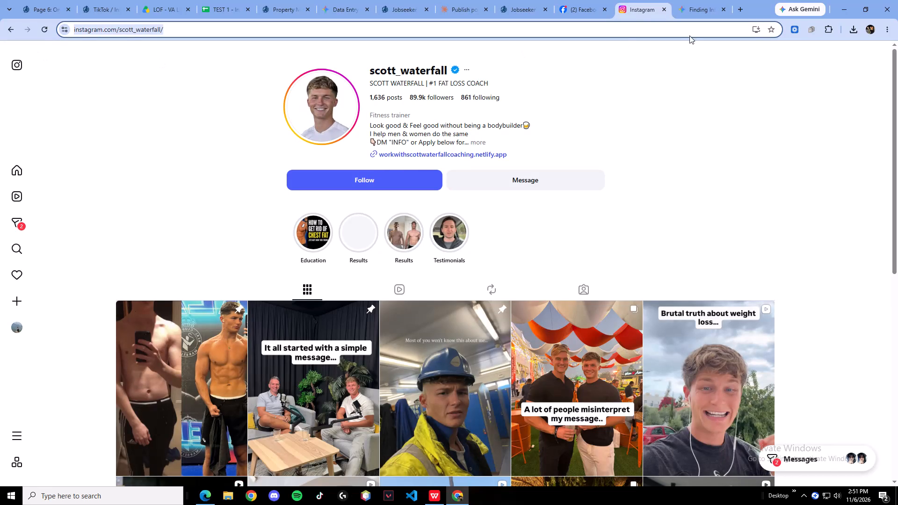
{"action": "left_click", "coordinate": [435, 497]}
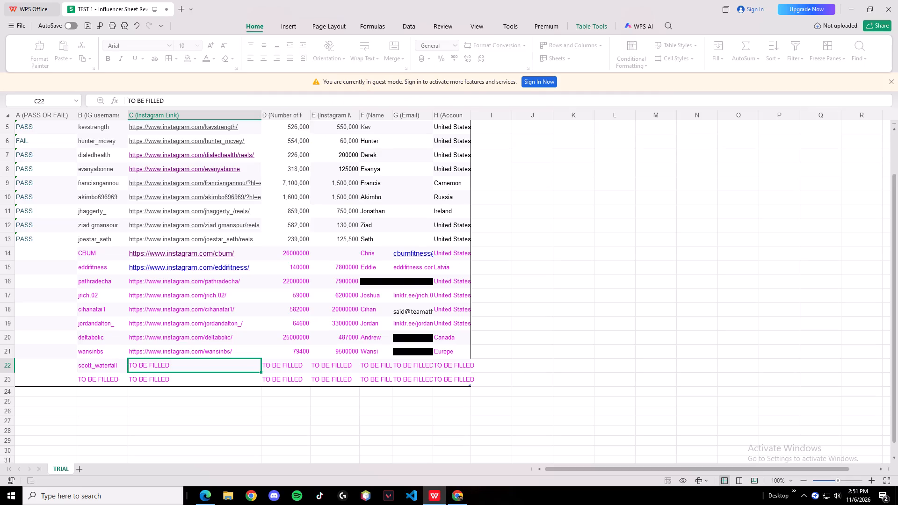
{"action": "key", "text": "ctrl+v"}
{"action": "left_click", "coordinate": [277, 368]}
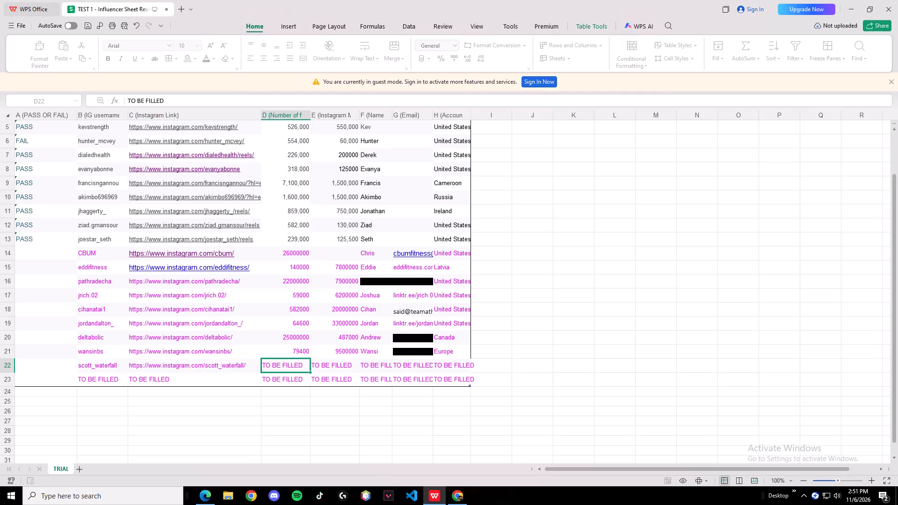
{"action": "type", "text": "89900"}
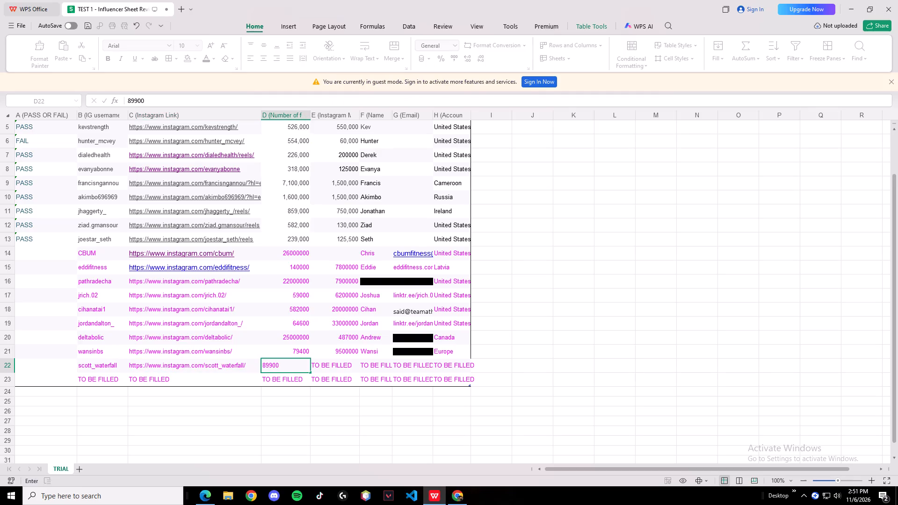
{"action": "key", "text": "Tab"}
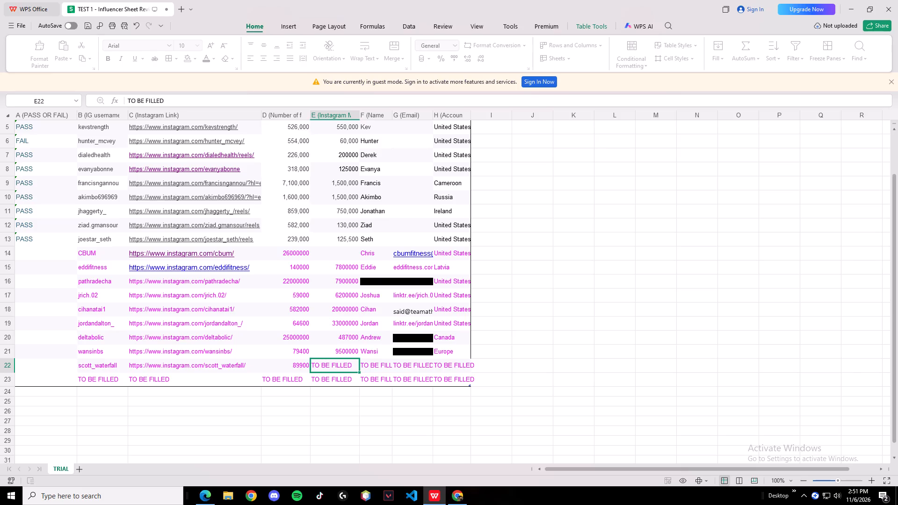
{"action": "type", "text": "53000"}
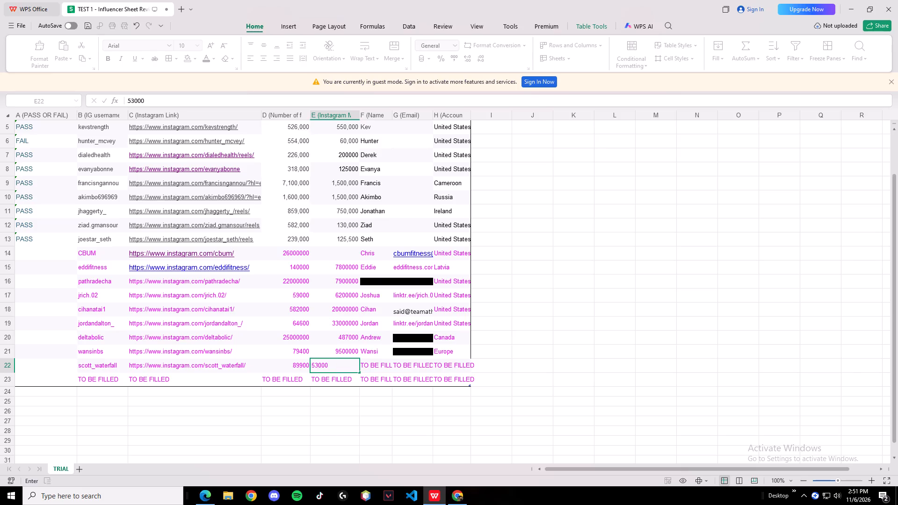
{"action": "scroll", "coordinate": [324, 213], "scroll_direction": "up", "scroll_amount": 1}
{"action": "scroll", "coordinate": [355, 274], "scroll_direction": "down", "scroll_amount": 2}
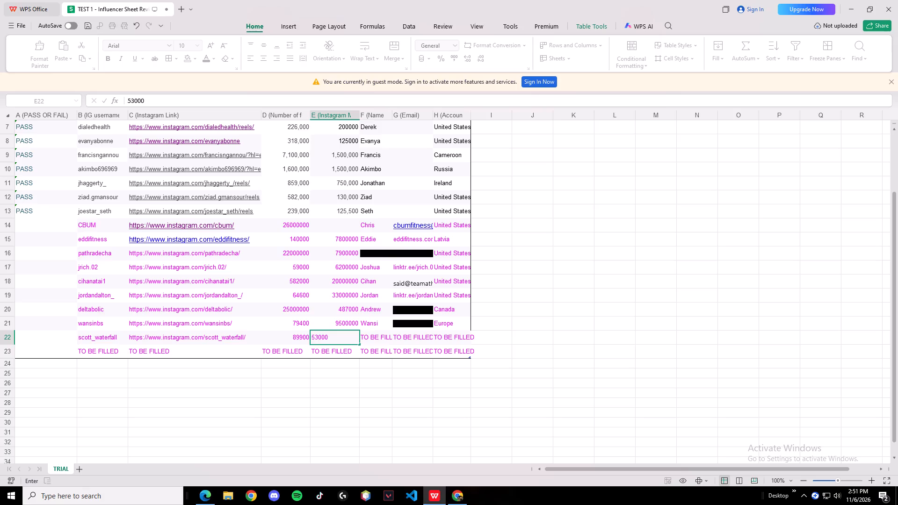
{"action": "key", "text": "Tab"}
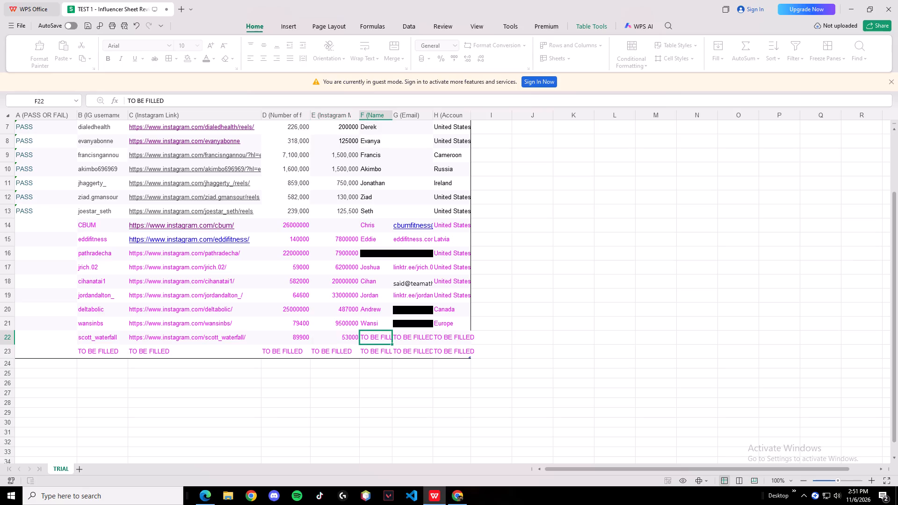
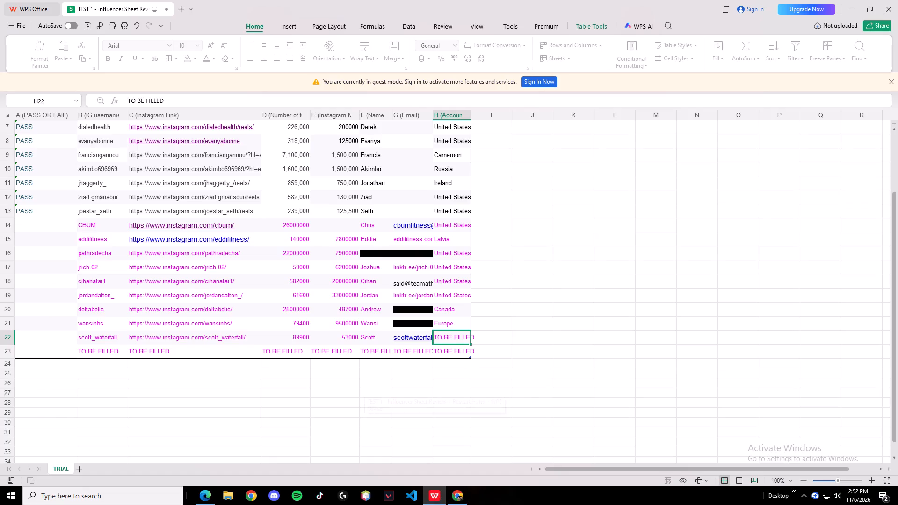
{"action": "type", "text": "United"}
{"action": "key", "text": "Return"}
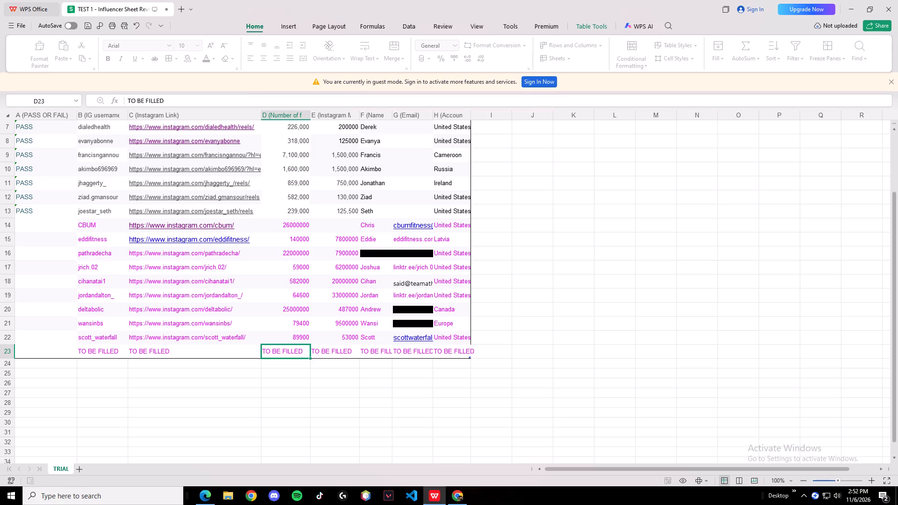
{"action": "left_click", "coordinate": [105, 353]}
{"action": "type", "text": "train"}
{"action": "type", "text": "withwright"}
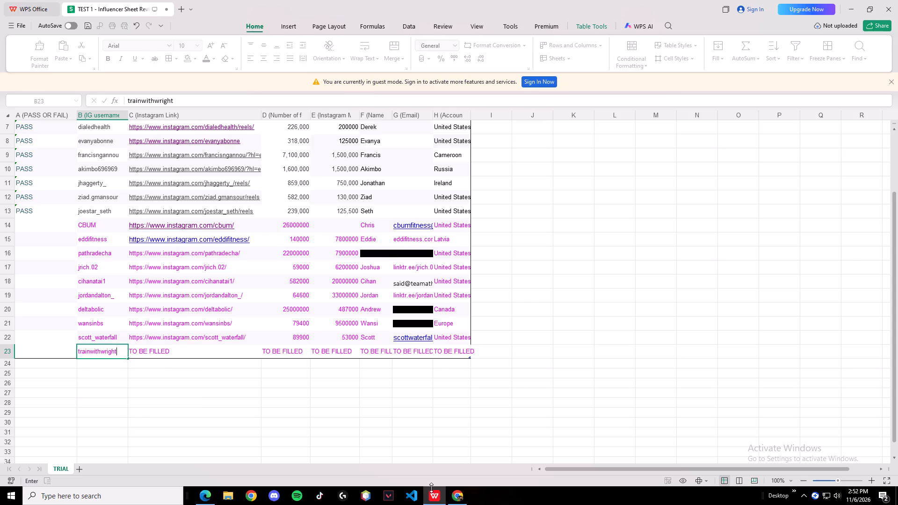
Switch to Instagram in Chrome, search for trainwithwright and open that creator's profile.
{"action": "left_click", "coordinate": [458, 494]}
{"action": "left_click", "coordinate": [637, 1]}
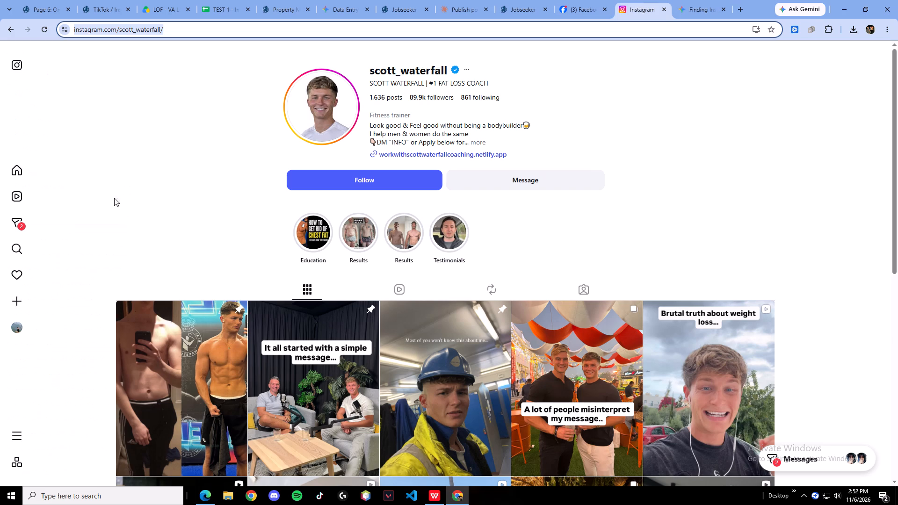
{"action": "left_click", "coordinate": [19, 244]}
{"action": "left_click", "coordinate": [347, 61]}
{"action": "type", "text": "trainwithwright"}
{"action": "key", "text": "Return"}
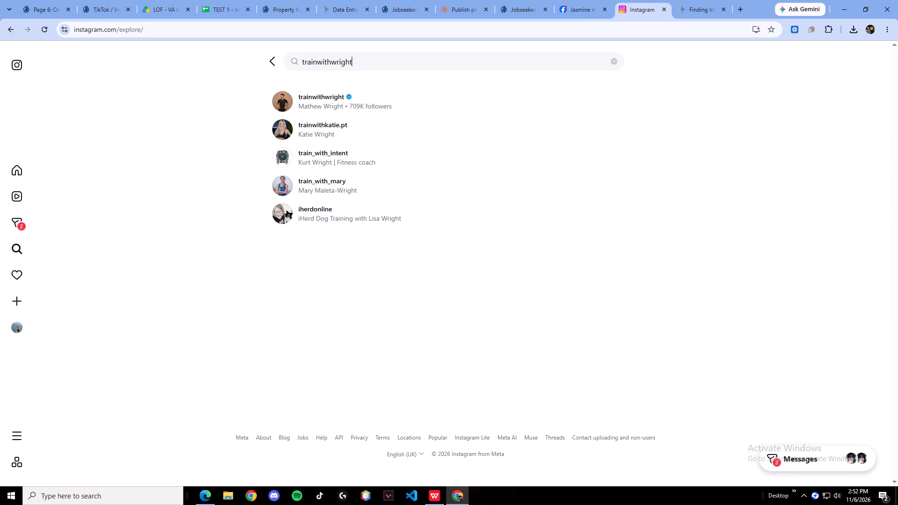
{"action": "left_click", "coordinate": [295, 96]}
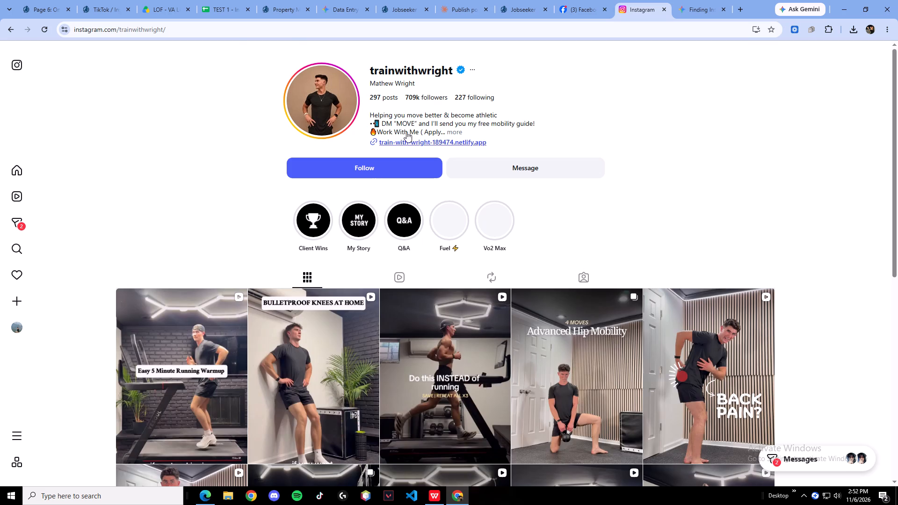
Copy the trainwithwright profile's web address into the Instagram Link cell of row 23 in the WPS Office influencer sheet.
{"action": "left_click_drag", "start_coordinate": [276, 32], "coordinate": [0, 14]}
{"action": "key", "text": "ctrl+c"}
{"action": "left_click", "coordinate": [433, 494]}
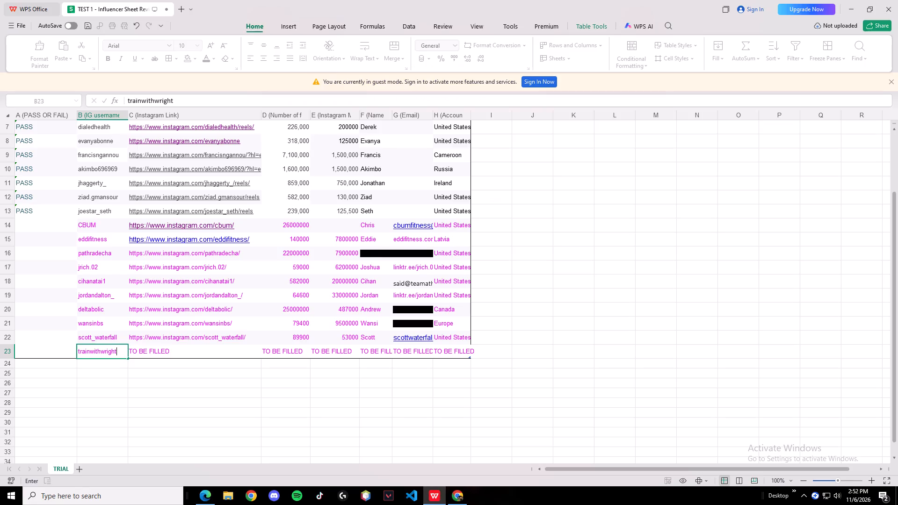
{"action": "left_click", "coordinate": [188, 356]}
{"action": "key", "text": "ctrl+v"}
Enter 709000 as the number of followers and 12400000 as the Instagram media views in the trainwithwright row.
{"action": "left_click", "coordinate": [284, 351]}
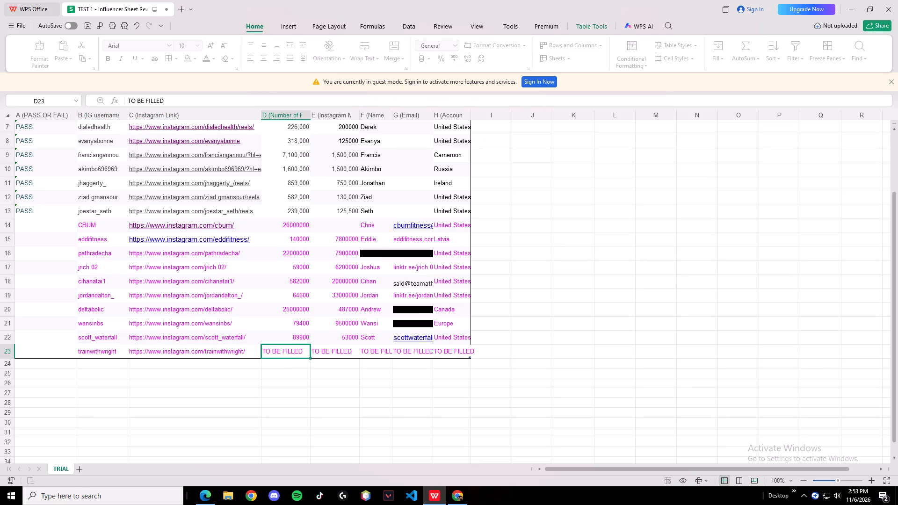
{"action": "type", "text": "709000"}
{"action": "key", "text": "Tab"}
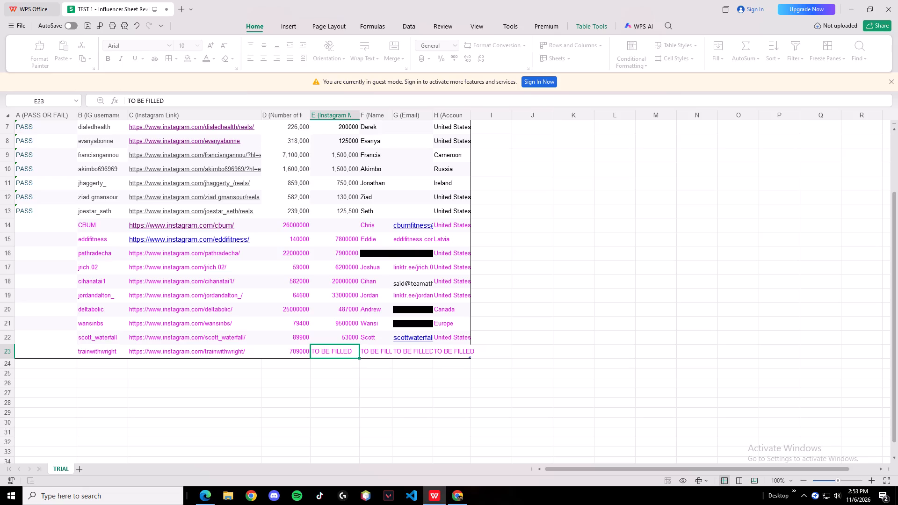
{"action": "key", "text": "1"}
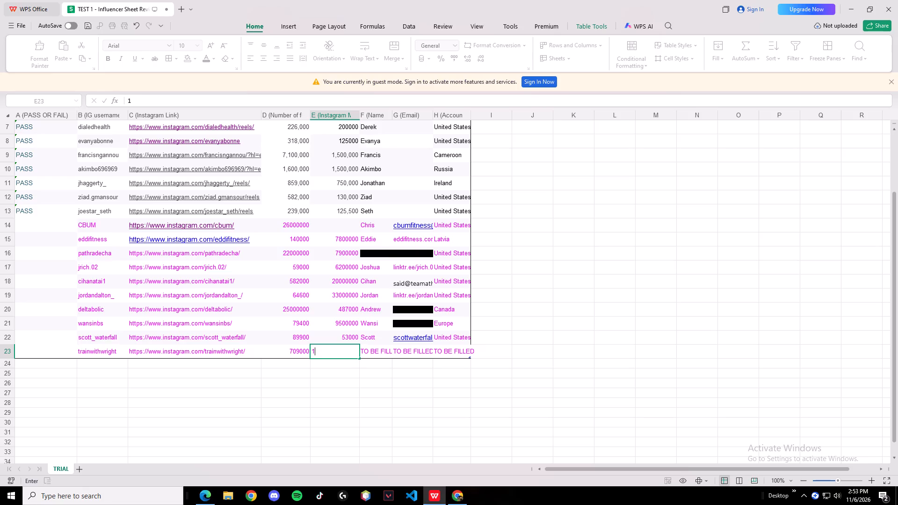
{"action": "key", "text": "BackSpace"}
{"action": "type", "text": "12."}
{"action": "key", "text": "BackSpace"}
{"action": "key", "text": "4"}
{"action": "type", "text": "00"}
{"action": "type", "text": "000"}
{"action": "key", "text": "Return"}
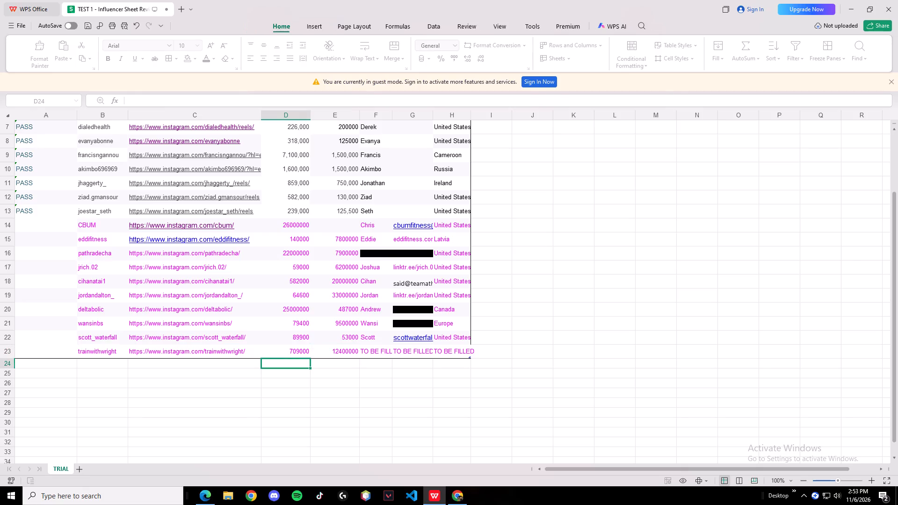
{"action": "left_click", "coordinate": [380, 347]}
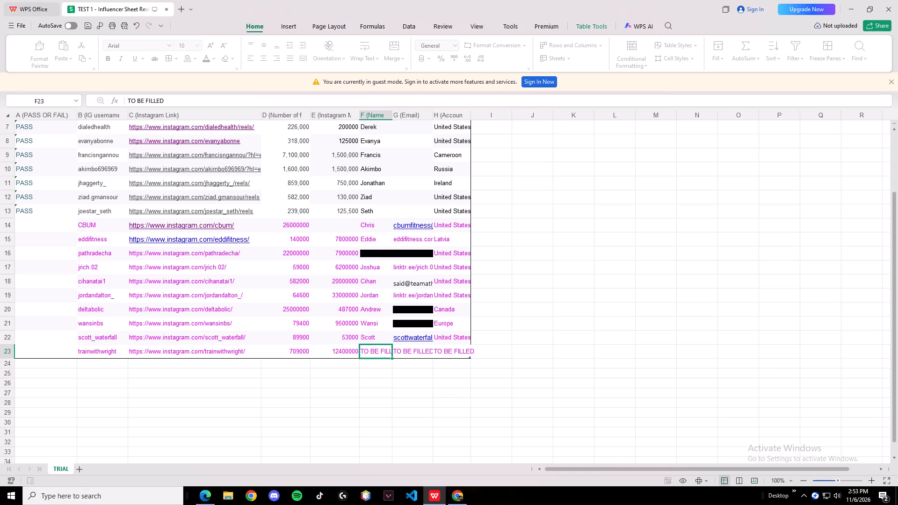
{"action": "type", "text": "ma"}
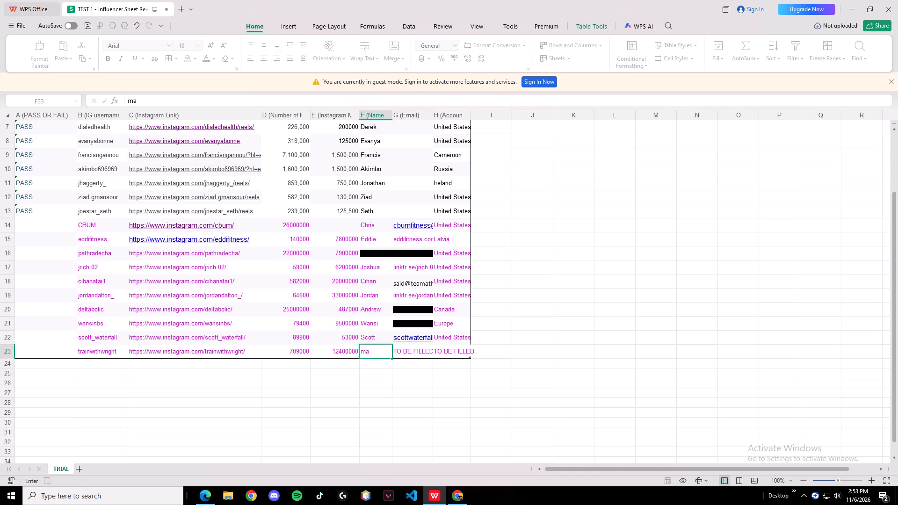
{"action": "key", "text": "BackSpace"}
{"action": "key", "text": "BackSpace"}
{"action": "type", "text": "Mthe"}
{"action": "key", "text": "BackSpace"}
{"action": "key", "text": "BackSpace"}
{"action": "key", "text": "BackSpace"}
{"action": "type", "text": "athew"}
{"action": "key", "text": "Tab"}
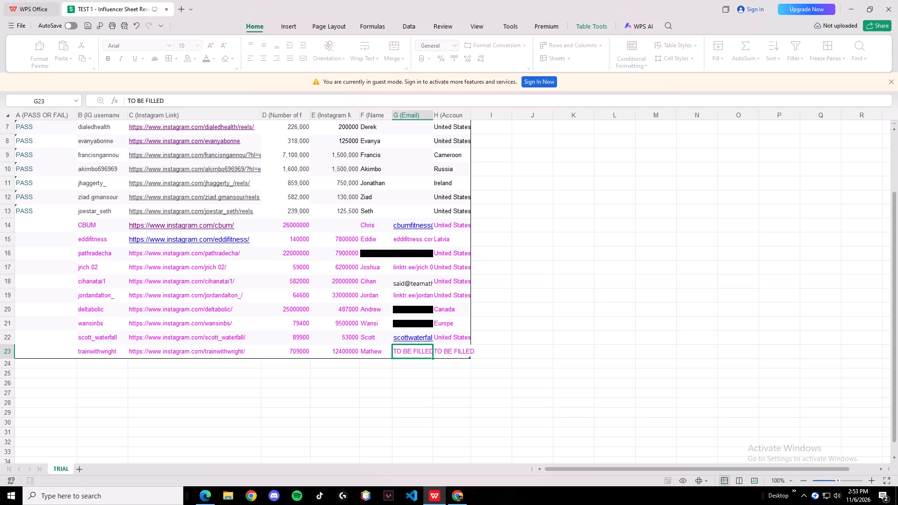
Fill the trainwithwright row's Email cell with the contact link beginning train-with-wright-.
{"action": "type", "text": "tar"}
{"action": "key", "text": "BackSpace"}
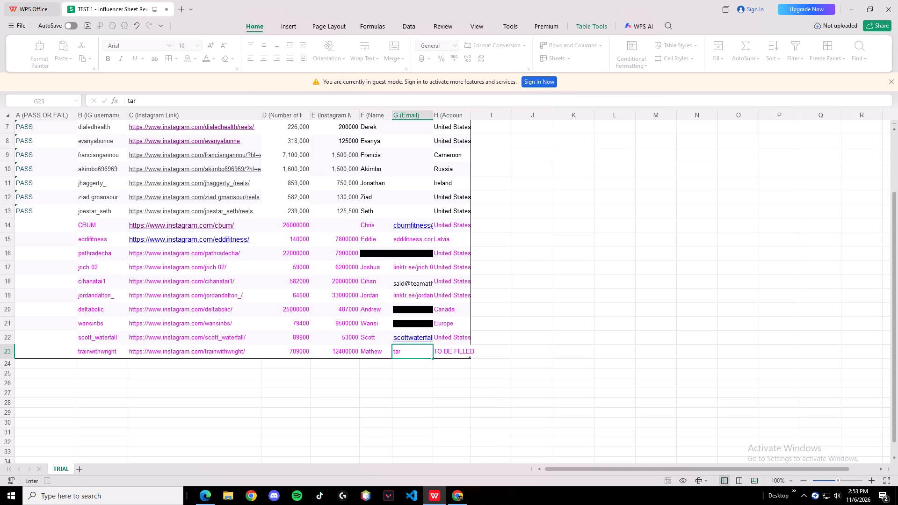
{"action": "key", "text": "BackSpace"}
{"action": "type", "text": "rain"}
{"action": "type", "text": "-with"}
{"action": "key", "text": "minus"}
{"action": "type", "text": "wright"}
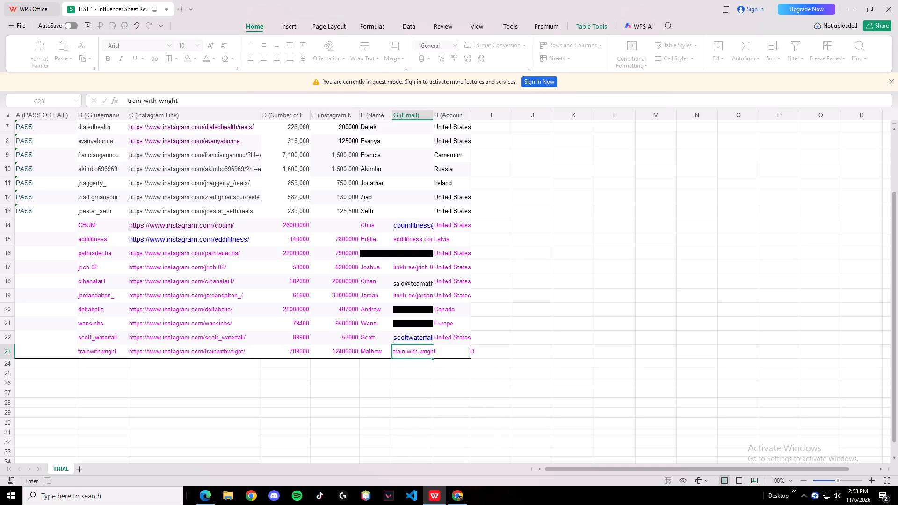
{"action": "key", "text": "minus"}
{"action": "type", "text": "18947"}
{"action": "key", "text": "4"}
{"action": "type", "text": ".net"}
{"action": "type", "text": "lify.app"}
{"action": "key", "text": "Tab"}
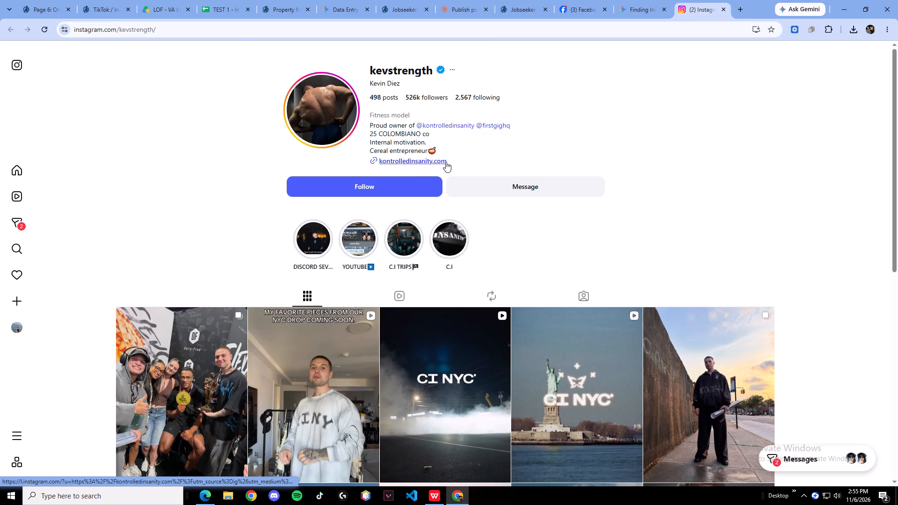
Copy the website kontrolledinsanity.com from kevstrength's Instagram bio into that creator's Email cell in the WPS Office sheet.
{"action": "left_click_drag", "start_coordinate": [448, 162], "coordinate": [379, 164]}
{"action": "key", "text": "ctrl+c"}
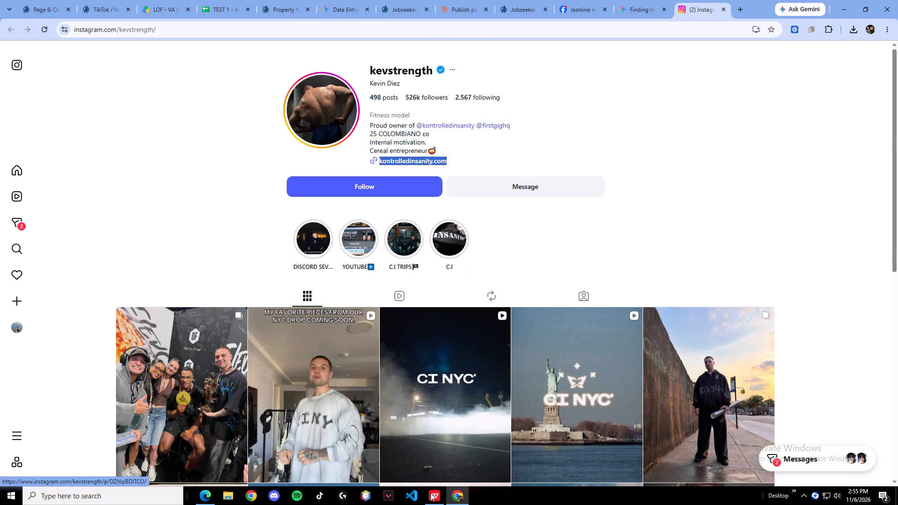
{"action": "left_click", "coordinate": [429, 494]}
{"action": "left_click", "coordinate": [399, 182]}
{"action": "key", "text": "ctrl+v"}
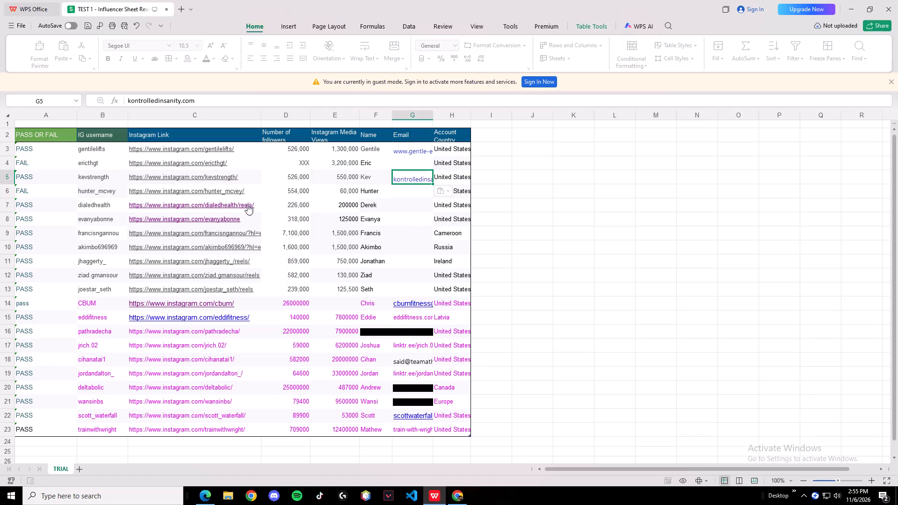
{"action": "left_click", "coordinate": [222, 191]}
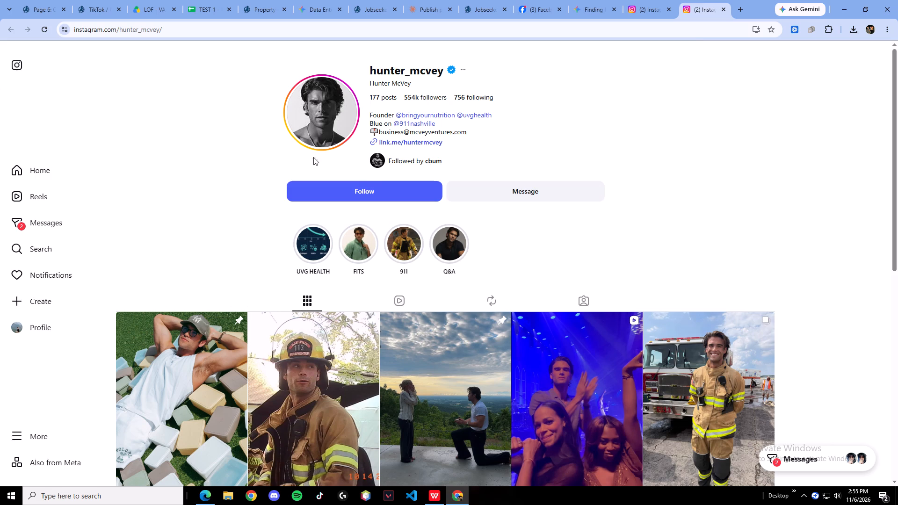
{"action": "left_click_drag", "start_coordinate": [447, 143], "coordinate": [380, 145]}
{"action": "key", "text": "ctrl+c"}
{"action": "left_click", "coordinate": [433, 495]}
{"action": "left_click", "coordinate": [462, 499]}
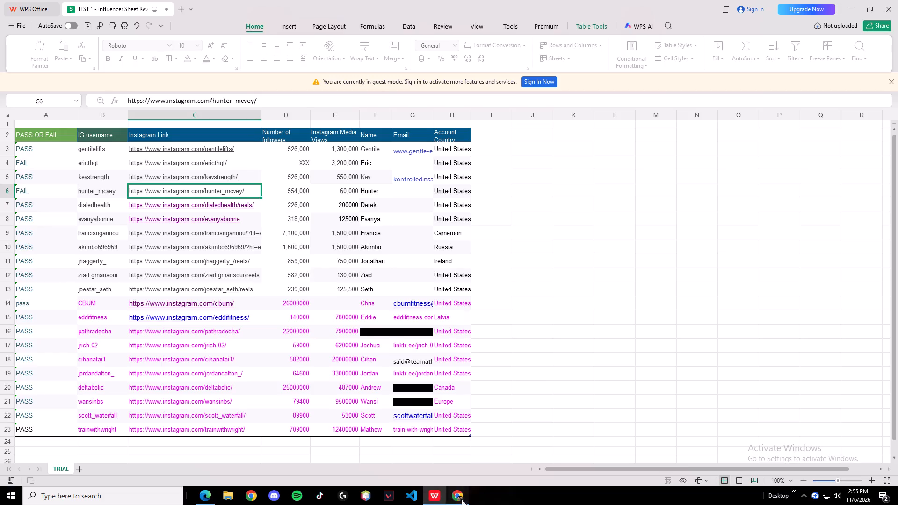
{"action": "scroll", "coordinate": [427, 372], "scroll_direction": "down", "scroll_amount": 2}
{"action": "scroll", "coordinate": [416, 326], "scroll_direction": "down", "scroll_amount": 5}
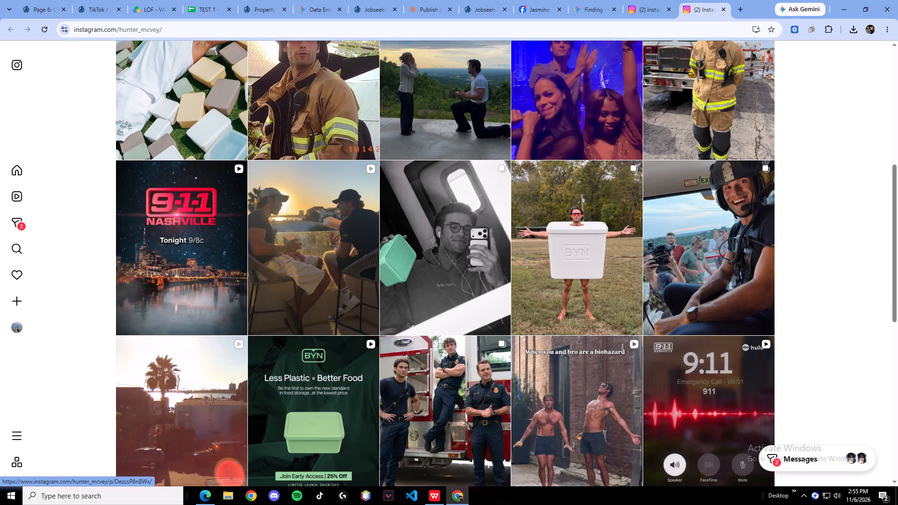
{"action": "scroll", "coordinate": [480, 403], "scroll_direction": "down", "scroll_amount": 3}
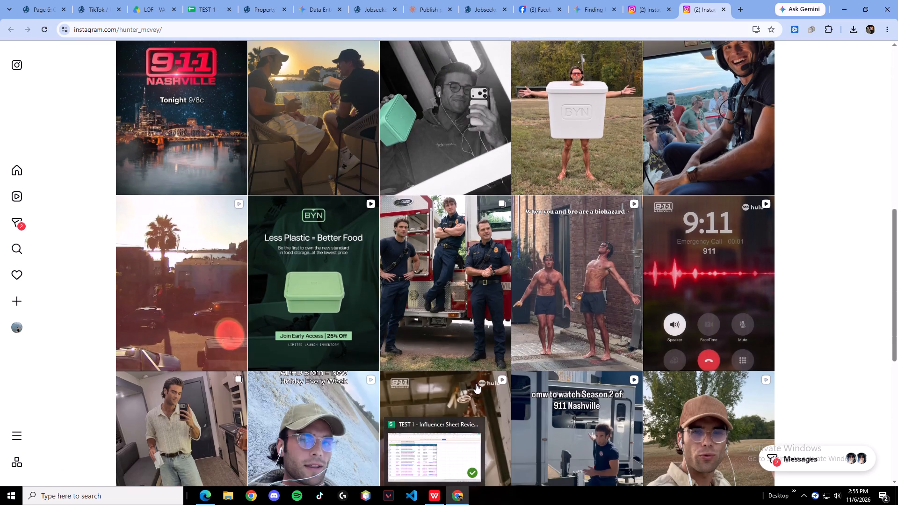
{"action": "scroll", "coordinate": [767, 385], "scroll_direction": "down", "scroll_amount": 4}
{"action": "scroll", "coordinate": [681, 370], "scroll_direction": "down", "scroll_amount": 5}
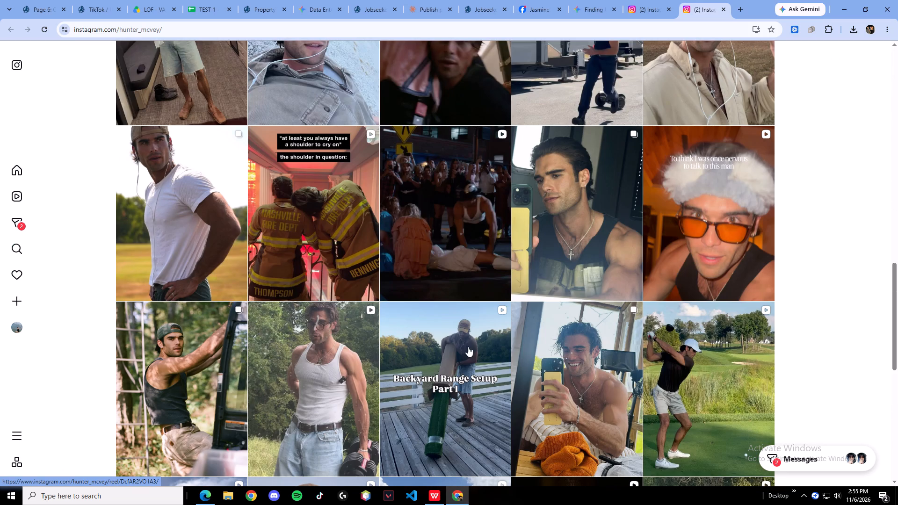
{"action": "scroll", "coordinate": [476, 343], "scroll_direction": "down", "scroll_amount": 2}
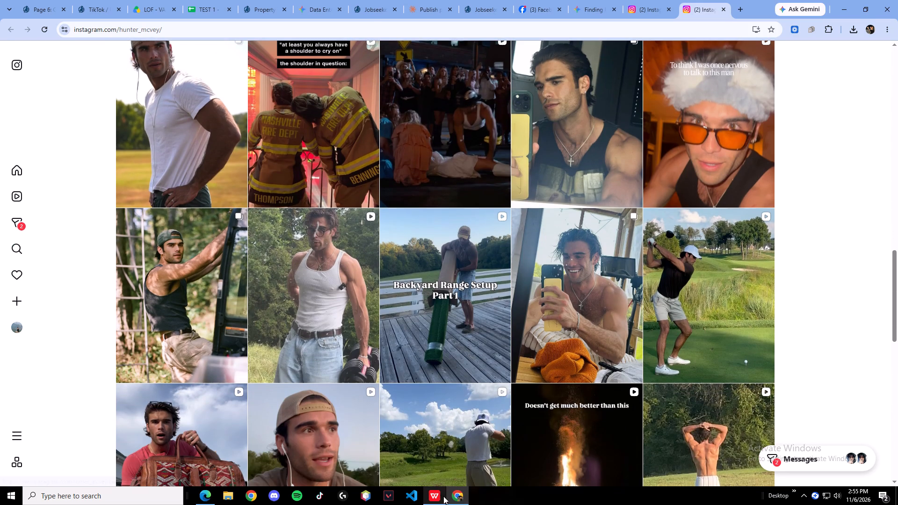
{"action": "left_click", "coordinate": [430, 493]}
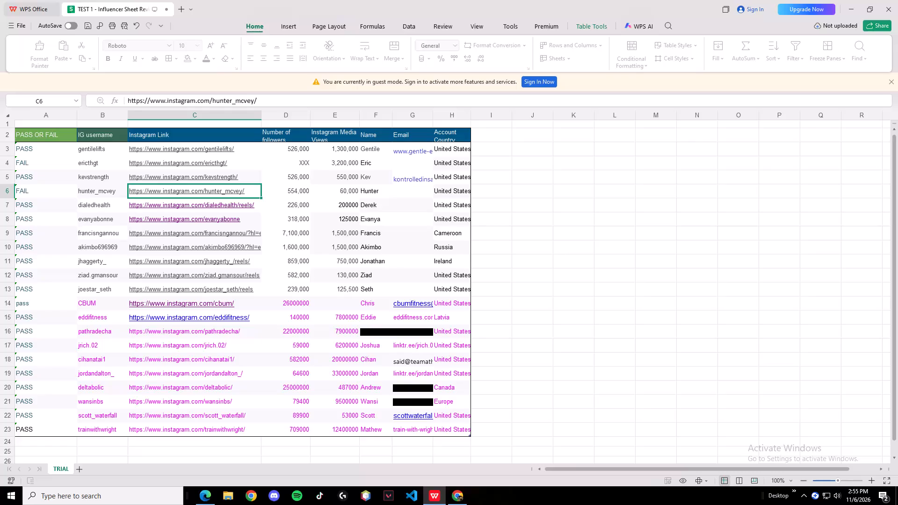
{"action": "left_click", "coordinate": [397, 196]}
{"action": "key", "text": "ctrl+v"}
{"action": "double_click", "coordinate": [43, 195]}
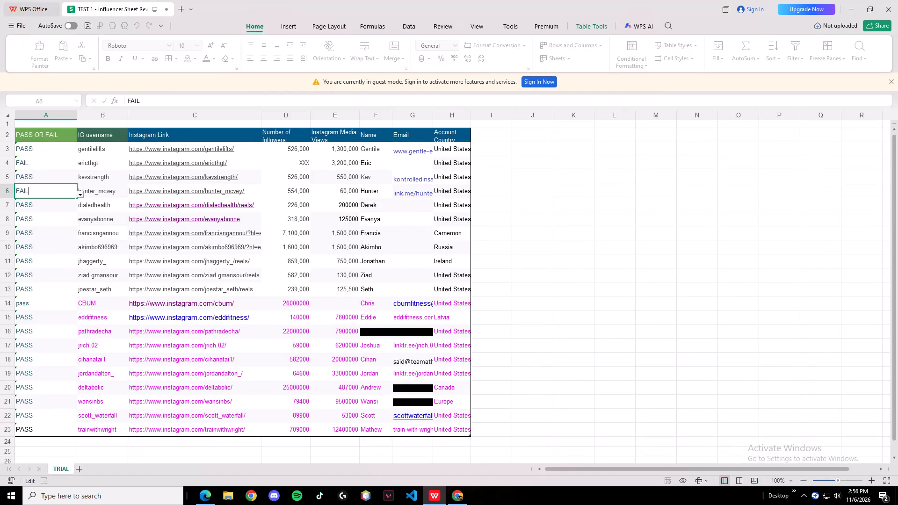
{"action": "double_click", "coordinate": [52, 192]}
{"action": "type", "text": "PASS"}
Open dialedhealth's Instagram profile from the sheet and copy the website dialedhealth.com into that row's Email cell.
{"action": "left_click", "coordinate": [199, 206]}
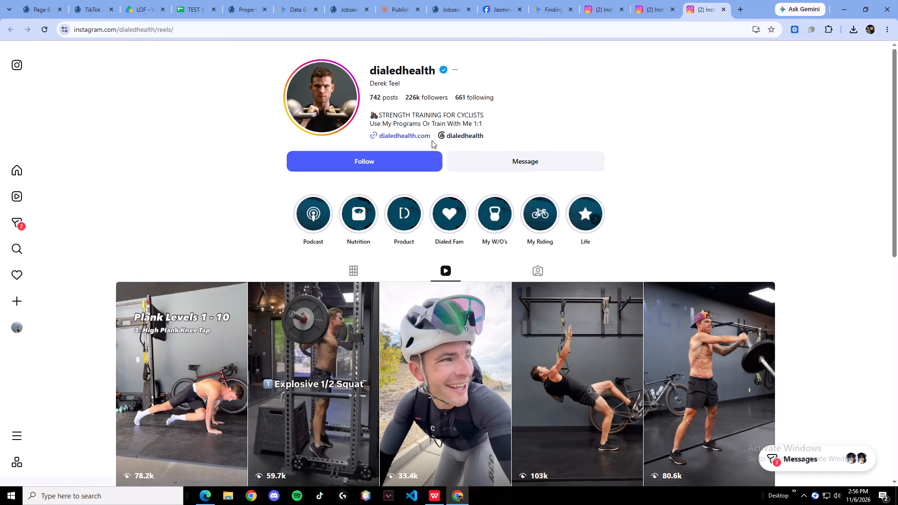
{"action": "left_click_drag", "start_coordinate": [431, 137], "coordinate": [381, 133]}
{"action": "key", "text": "ctrl+c"}
{"action": "left_click", "coordinate": [436, 496]}
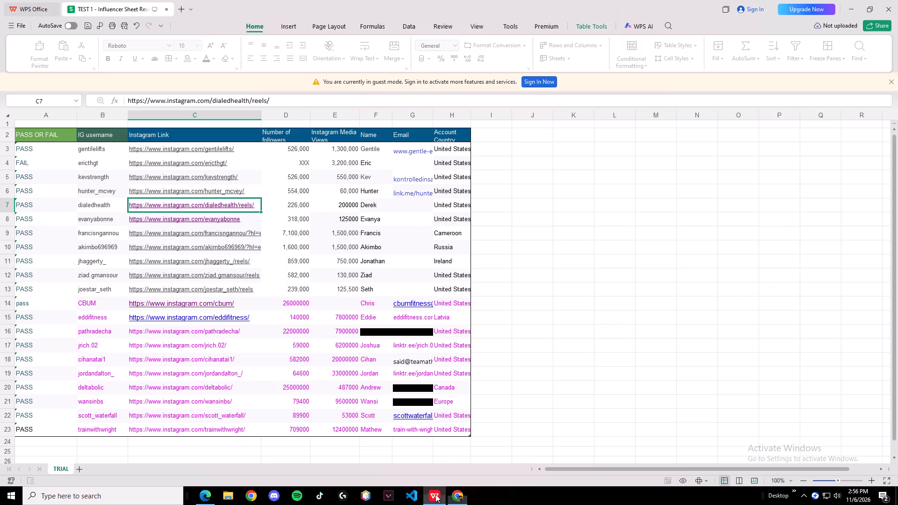
{"action": "left_click", "coordinate": [409, 204]}
{"action": "key", "text": "ctrl+v"}
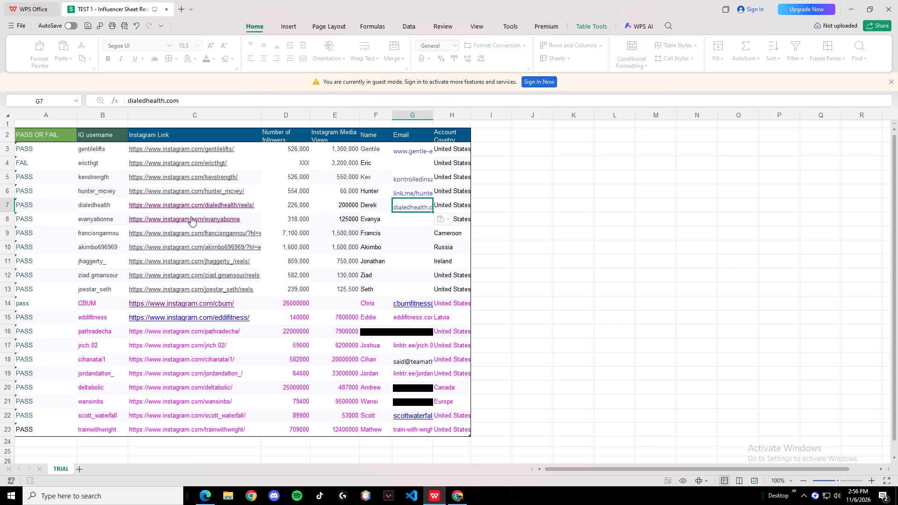
{"action": "left_click", "coordinate": [196, 220]}
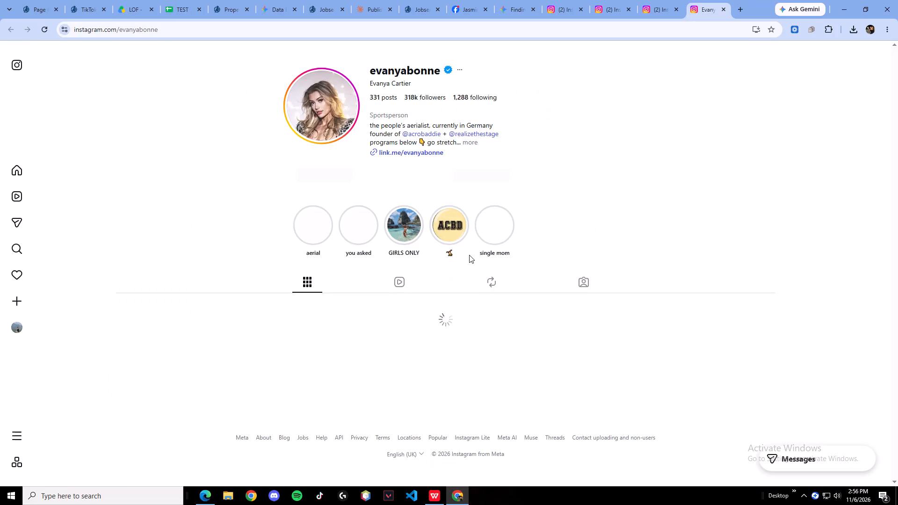
{"action": "left_click_drag", "start_coordinate": [443, 152], "coordinate": [377, 155]}
{"action": "key", "text": "ctrl+c"}
{"action": "scroll", "coordinate": [465, 426], "scroll_direction": "down", "scroll_amount": 4}
{"action": "scroll", "coordinate": [459, 386], "scroll_direction": "down", "scroll_amount": 4}
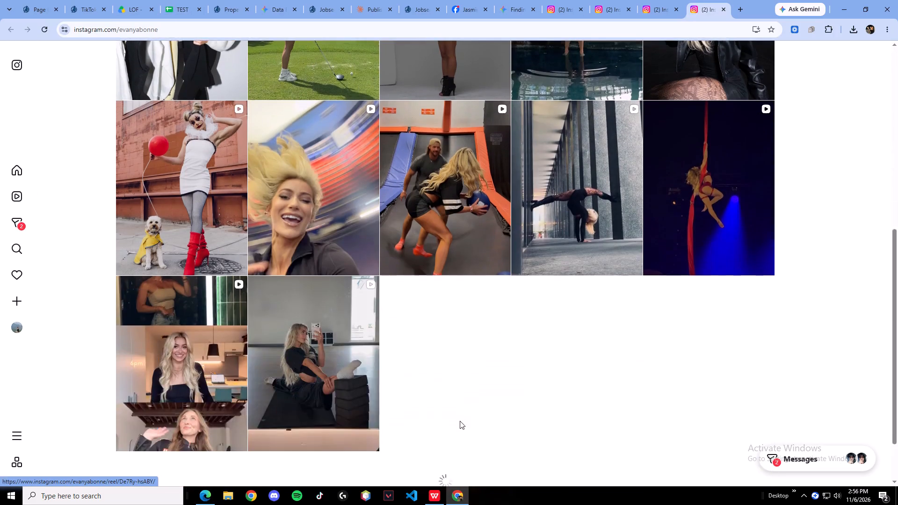
{"action": "scroll", "coordinate": [406, 399], "scroll_direction": "down", "scroll_amount": 6}
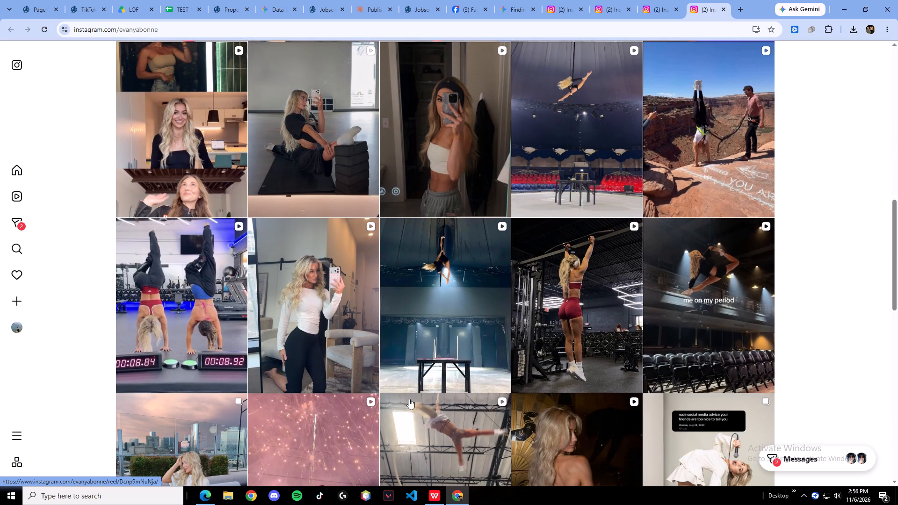
{"action": "left_click", "coordinate": [433, 497]}
{"action": "left_click", "coordinate": [412, 223]}
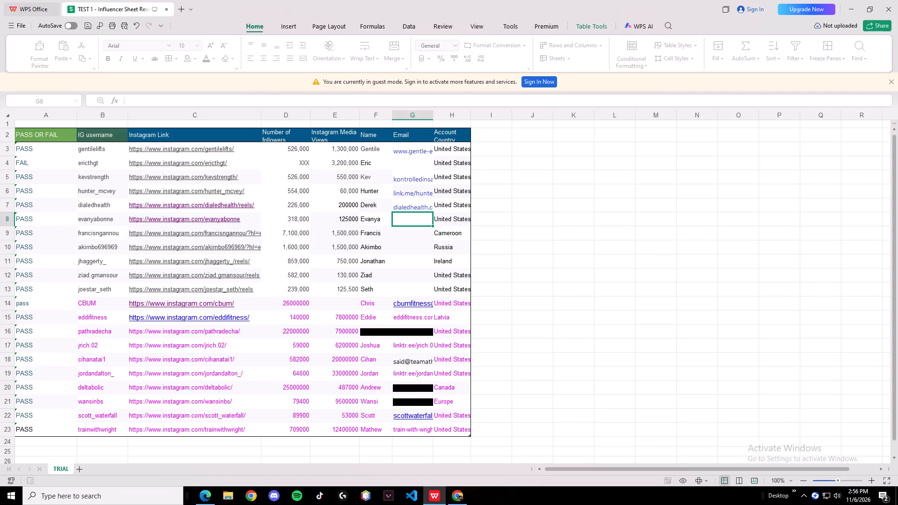
{"action": "key", "text": "ctrl+v"}
Open francisngannou's Instagram profile from the sheet and copy the domain part of the bio's business contact into that row's Email cell.
{"action": "left_click", "coordinate": [191, 233]}
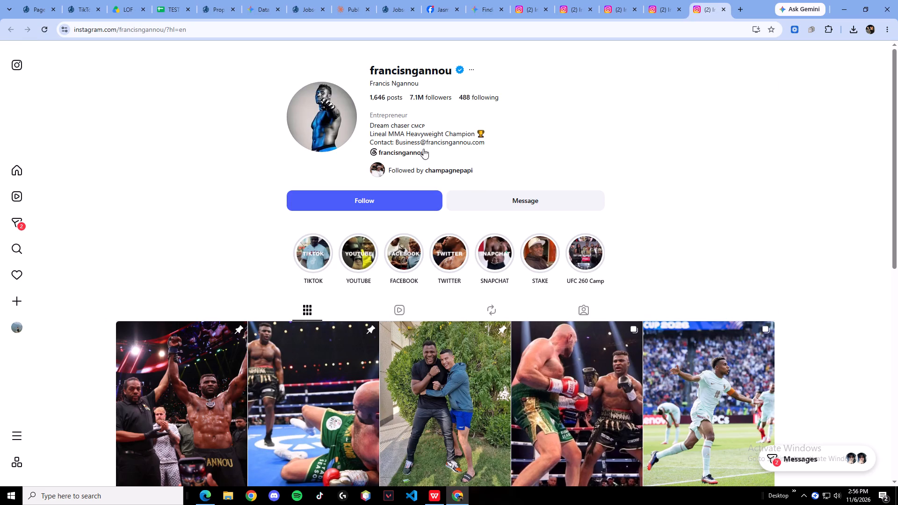
{"action": "left_click_drag", "start_coordinate": [426, 152], "coordinate": [384, 155]}
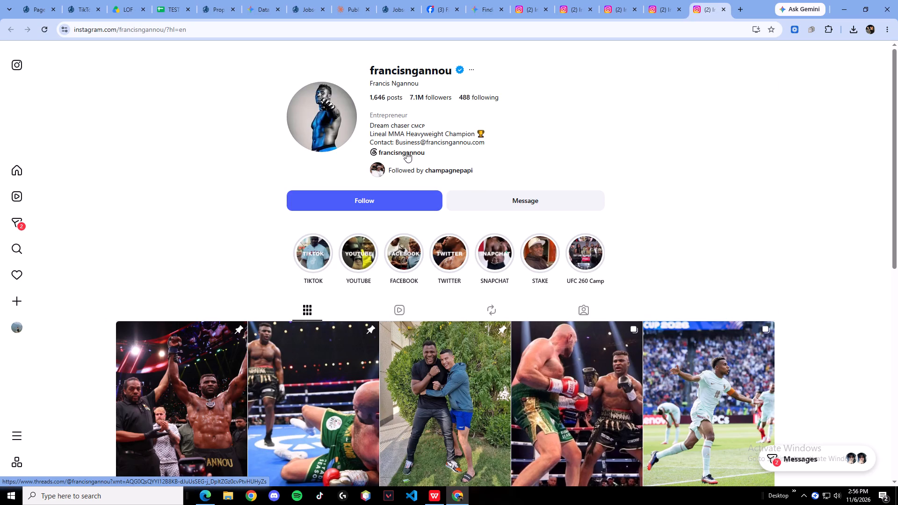
{"action": "left_click_drag", "start_coordinate": [426, 154], "coordinate": [382, 153]}
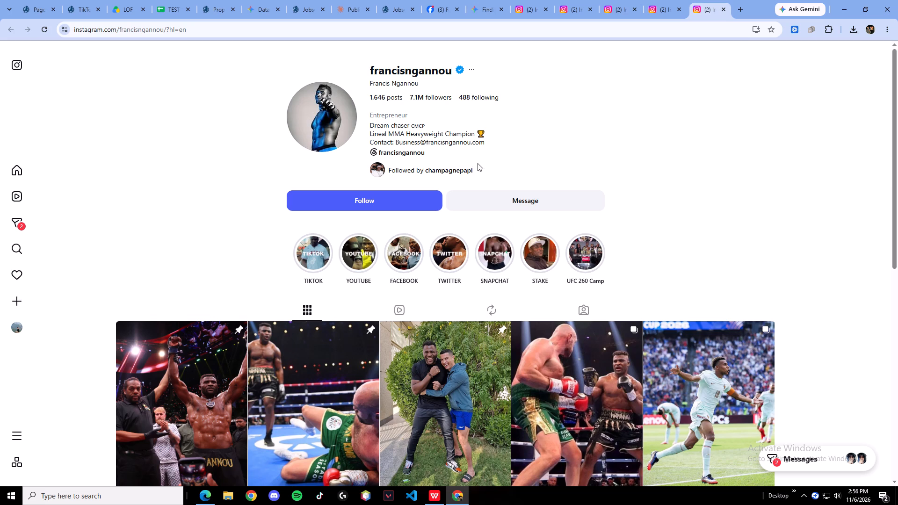
{"action": "left_click_drag", "start_coordinate": [485, 143], "coordinate": [427, 142]}
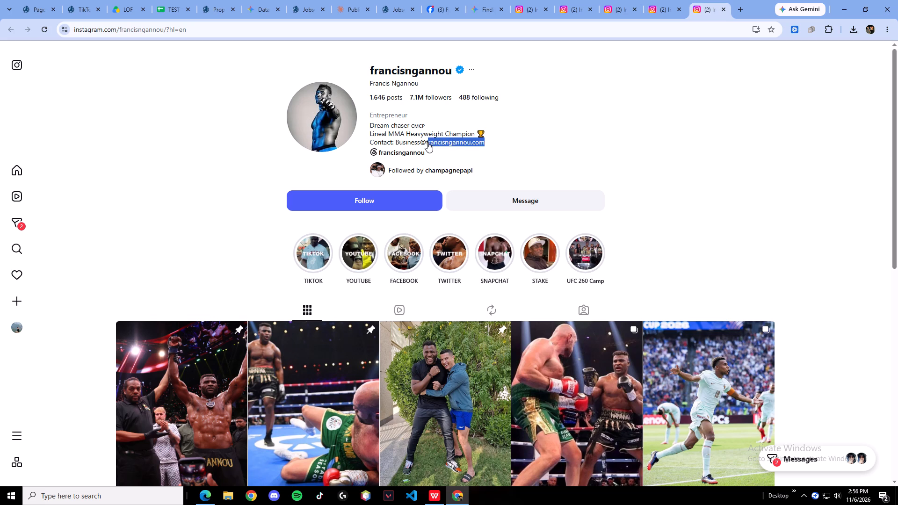
{"action": "left_click_drag", "start_coordinate": [427, 142], "coordinate": [427, 142]}
{"action": "key", "text": "ctrl+c"}
{"action": "left_click", "coordinate": [438, 500]}
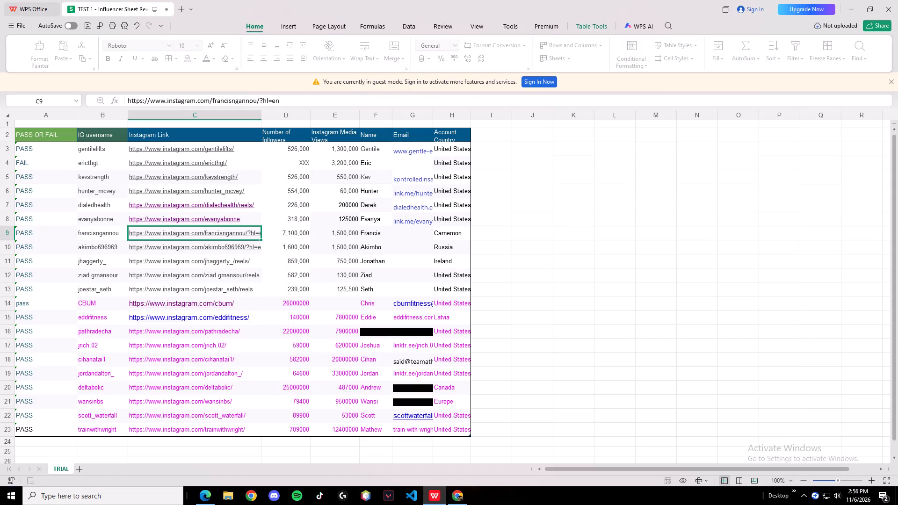
{"action": "left_click", "coordinate": [391, 237]}
{"action": "left_click", "coordinate": [416, 233]}
{"action": "key", "text": "ctrl+v"}
{"action": "left_click", "coordinate": [217, 244]}
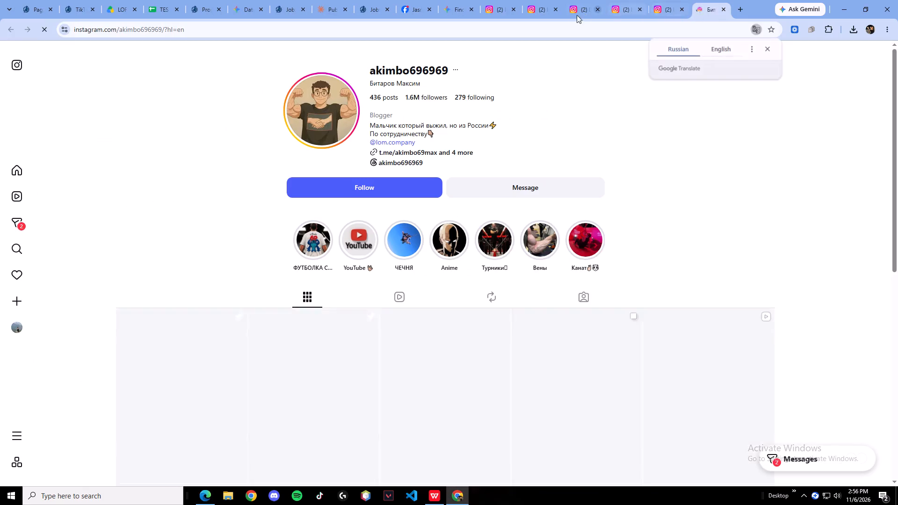
{"action": "triple_click", "coordinate": [513, 9]}
{"action": "left_click", "coordinate": [513, 9]}
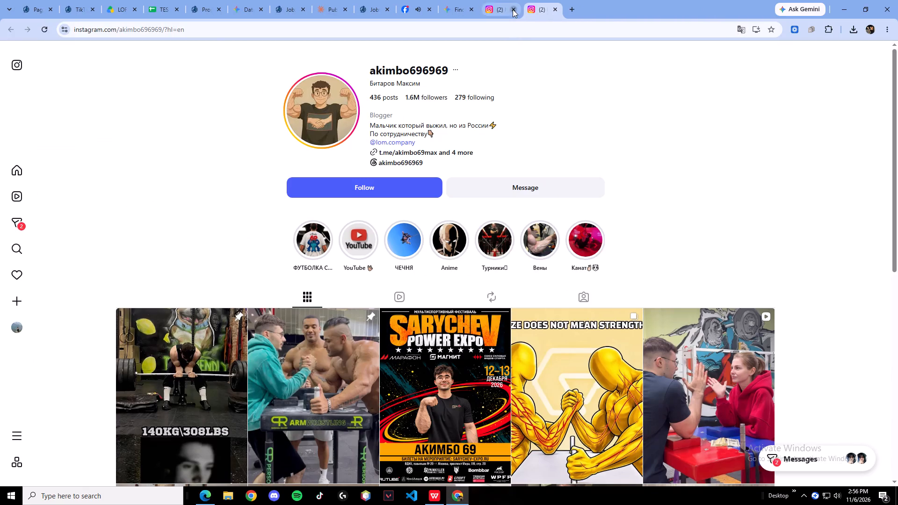
{"action": "left_click", "coordinate": [513, 9]}
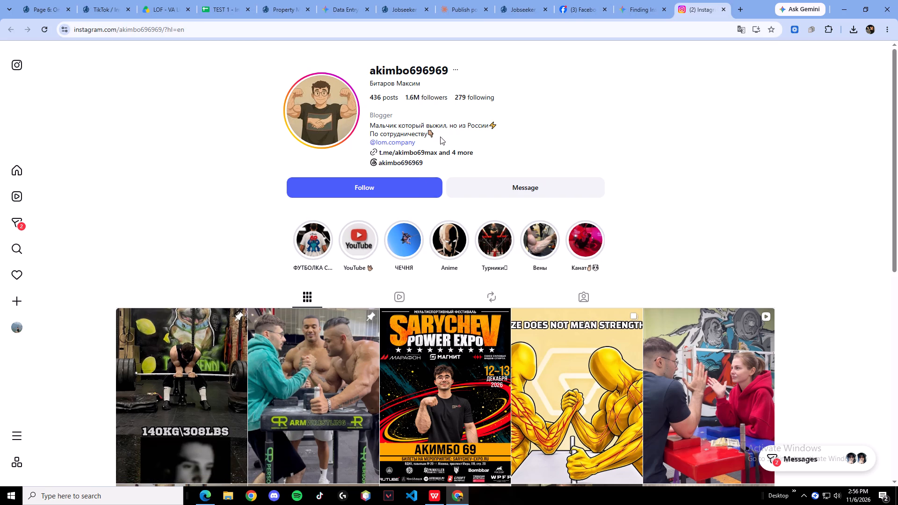
{"action": "left_click", "coordinate": [467, 153]}
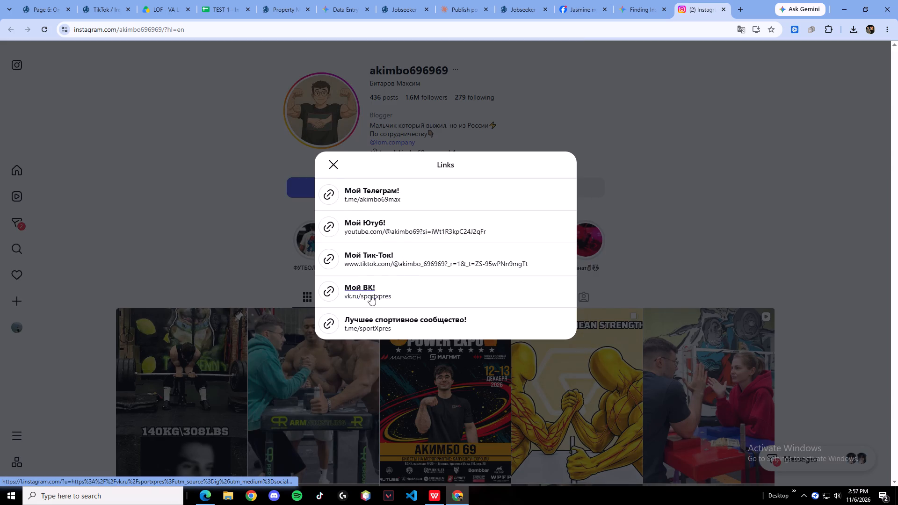
{"action": "left_click", "coordinate": [333, 168]}
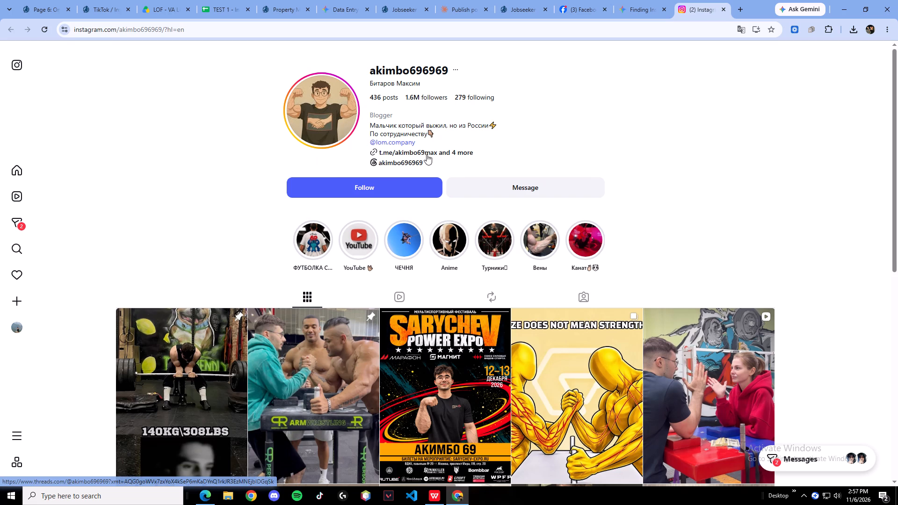
{"action": "left_click", "coordinate": [460, 154]}
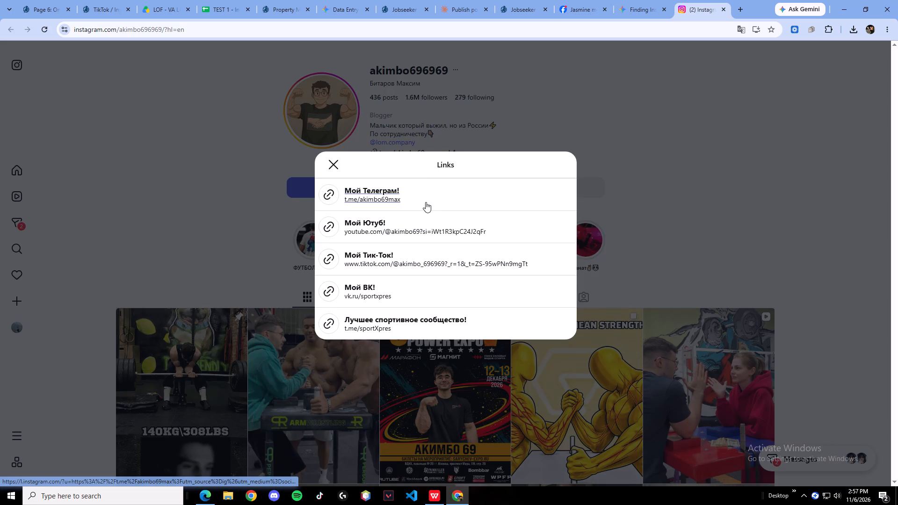
{"action": "left_click_drag", "start_coordinate": [423, 200], "coordinate": [372, 203]}
{"action": "right_click", "coordinate": [391, 200]}
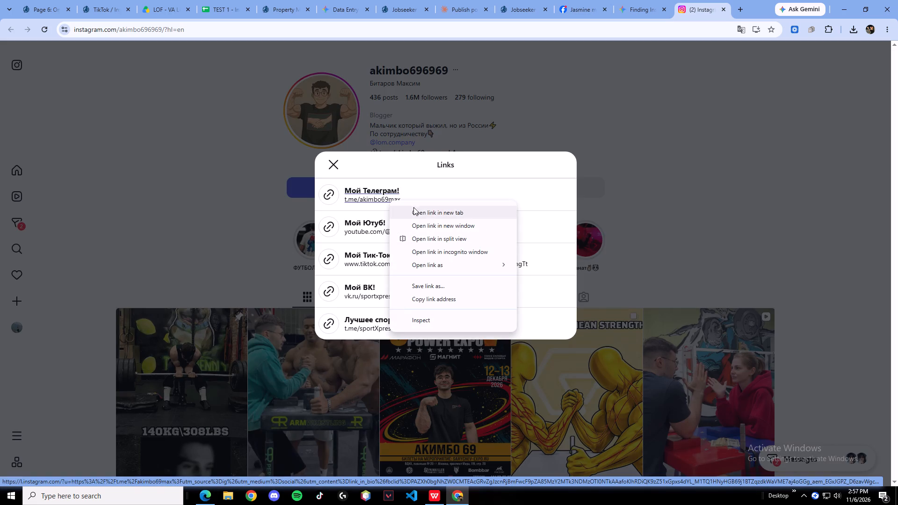
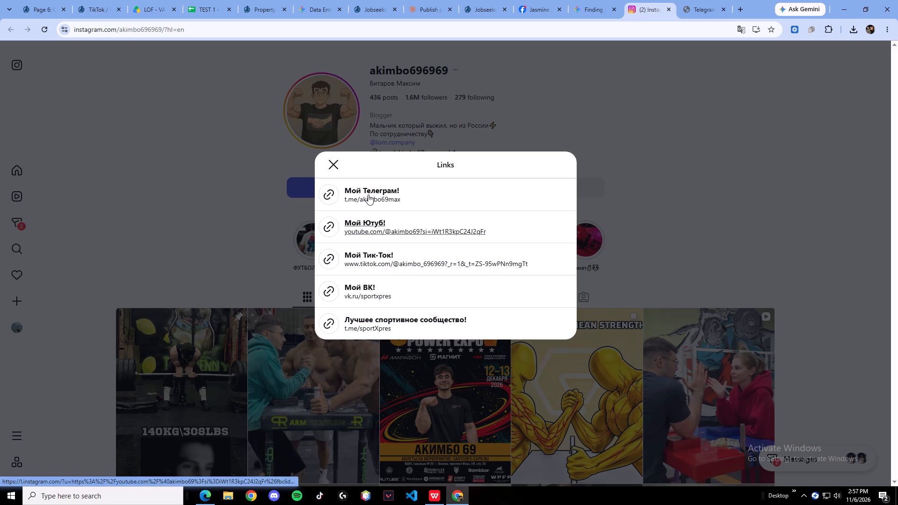
{"action": "left_click", "coordinate": [331, 164]}
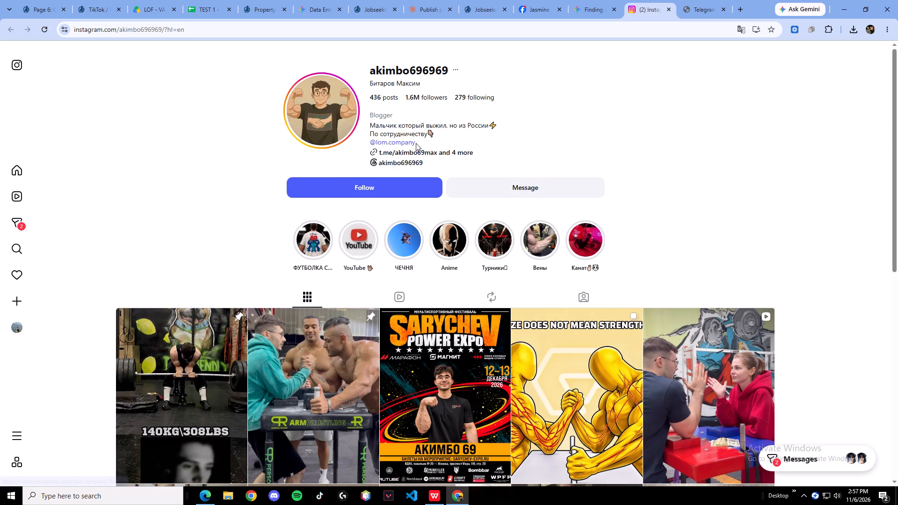
{"action": "left_click_drag", "start_coordinate": [416, 143], "coordinate": [376, 146]}
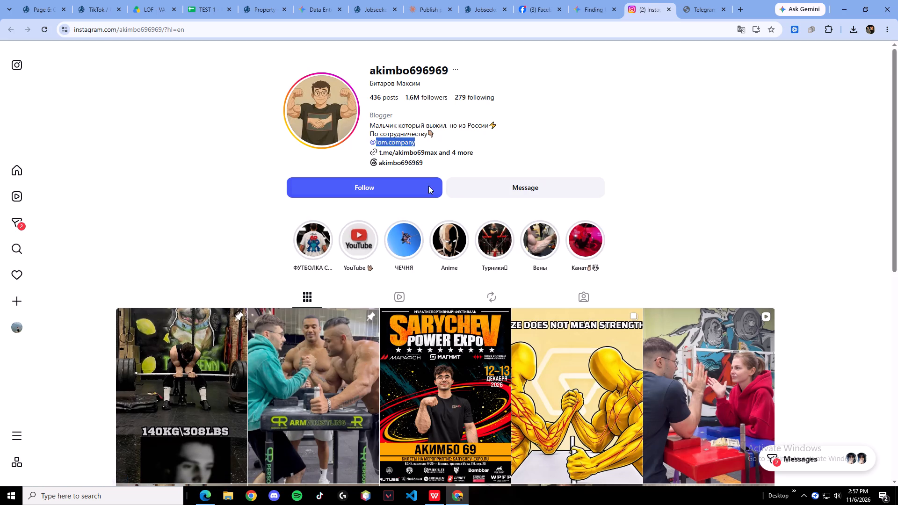
{"action": "key", "text": "ctrl+c"}
{"action": "left_click", "coordinate": [440, 499]}
{"action": "left_click", "coordinate": [402, 258]}
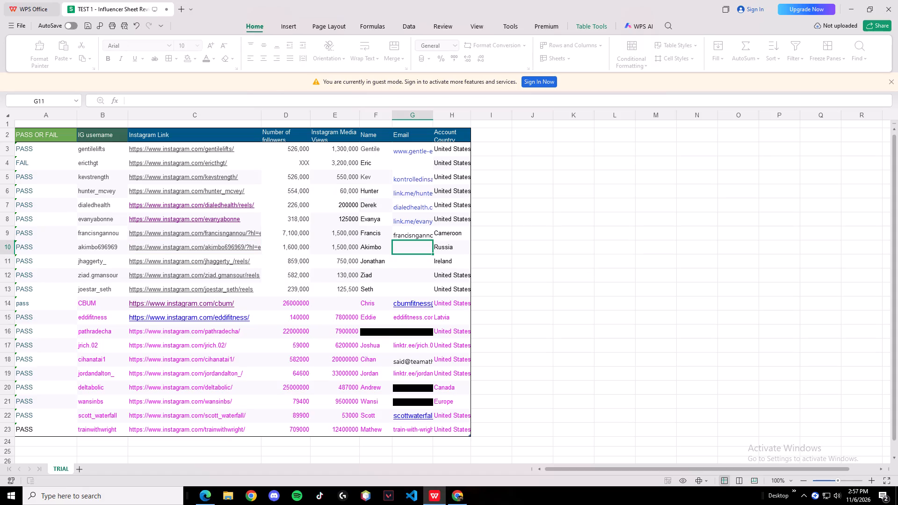
{"action": "left_click", "coordinate": [404, 250]}
{"action": "key", "text": "ctrl+v"}
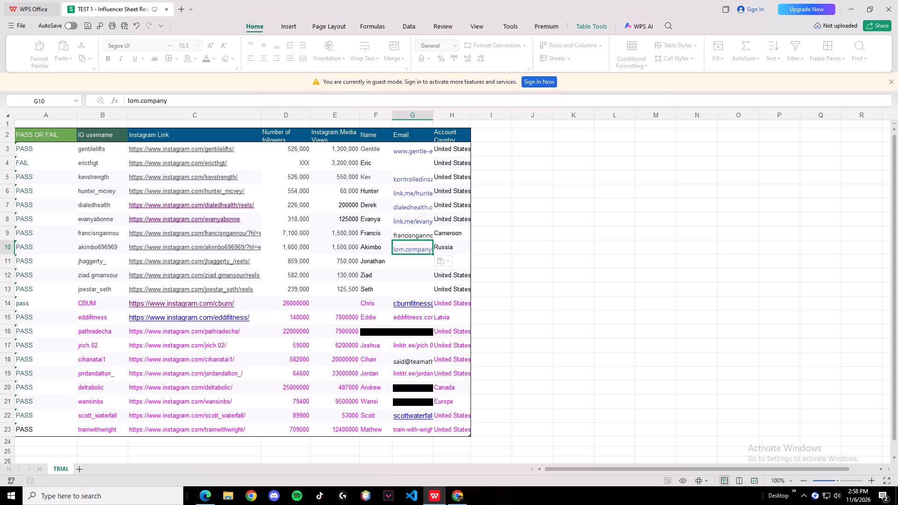
{"action": "left_click", "coordinate": [213, 260]}
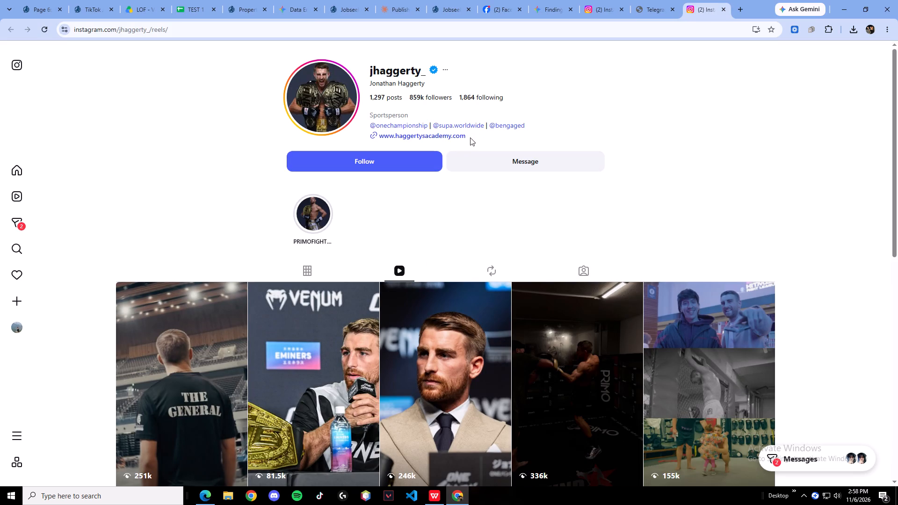
{"action": "left_click_drag", "start_coordinate": [470, 137], "coordinate": [376, 138]}
{"action": "key", "text": "ctrl+c"}
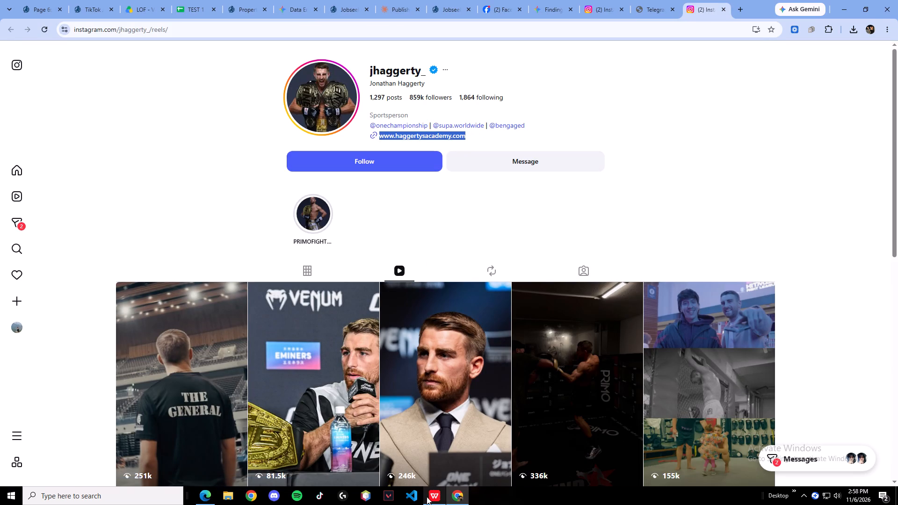
{"action": "left_click", "coordinate": [427, 497]}
{"action": "left_click", "coordinate": [404, 264]}
{"action": "key", "text": "ctrl+v"}
{"action": "left_click", "coordinate": [231, 275]}
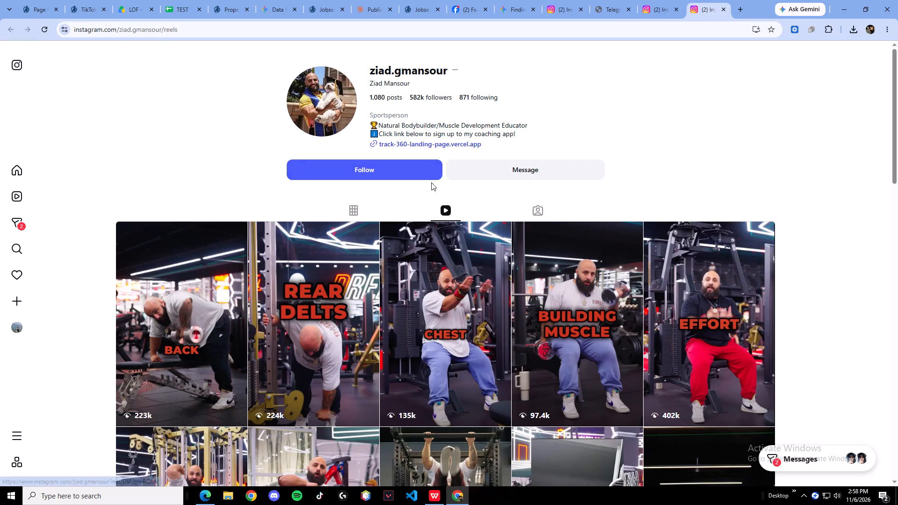
{"action": "left_click_drag", "start_coordinate": [486, 144], "coordinate": [382, 145]}
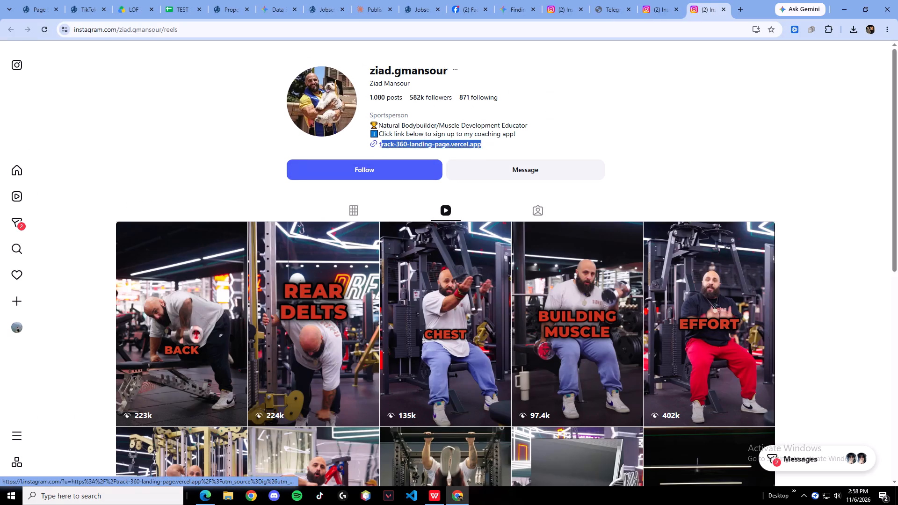
{"action": "left_click_drag", "start_coordinate": [382, 145], "coordinate": [379, 145]}
{"action": "key", "text": "ctrl+c"}
{"action": "left_click", "coordinate": [437, 492]}
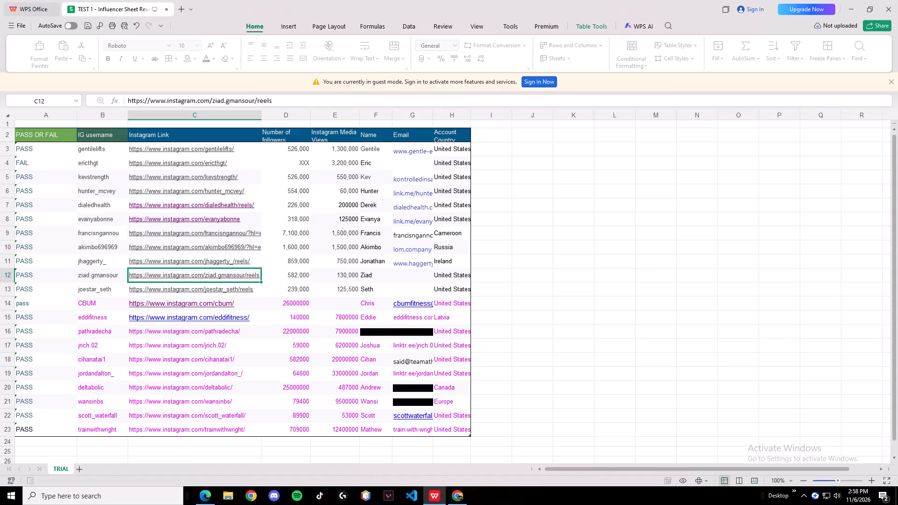
{"action": "left_click", "coordinate": [398, 278]}
{"action": "key", "text": "ctrl+v"}
{"action": "left_click", "coordinate": [216, 288]}
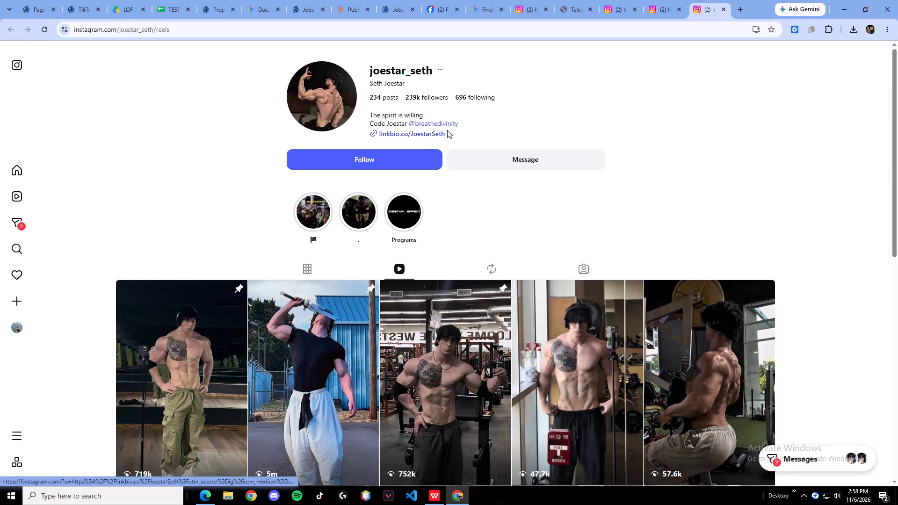
{"action": "left_click_drag", "start_coordinate": [447, 133], "coordinate": [377, 137]}
{"action": "key", "text": "ctrl+c"}
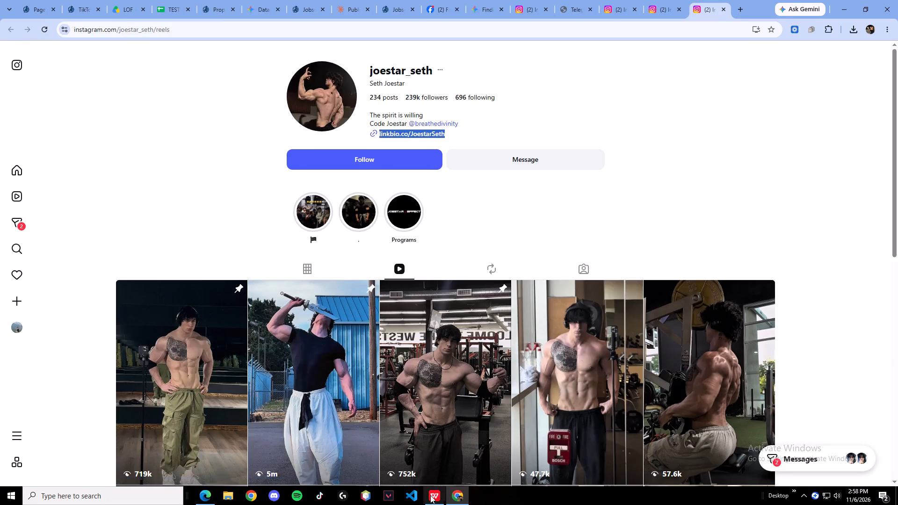
{"action": "left_click", "coordinate": [431, 498]}
{"action": "left_click", "coordinate": [398, 290]}
{"action": "key", "text": "ctrl+v"}
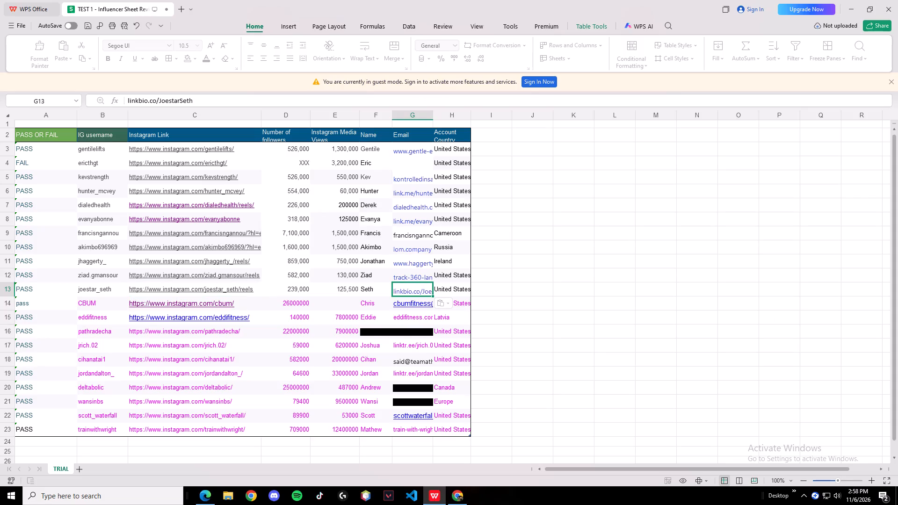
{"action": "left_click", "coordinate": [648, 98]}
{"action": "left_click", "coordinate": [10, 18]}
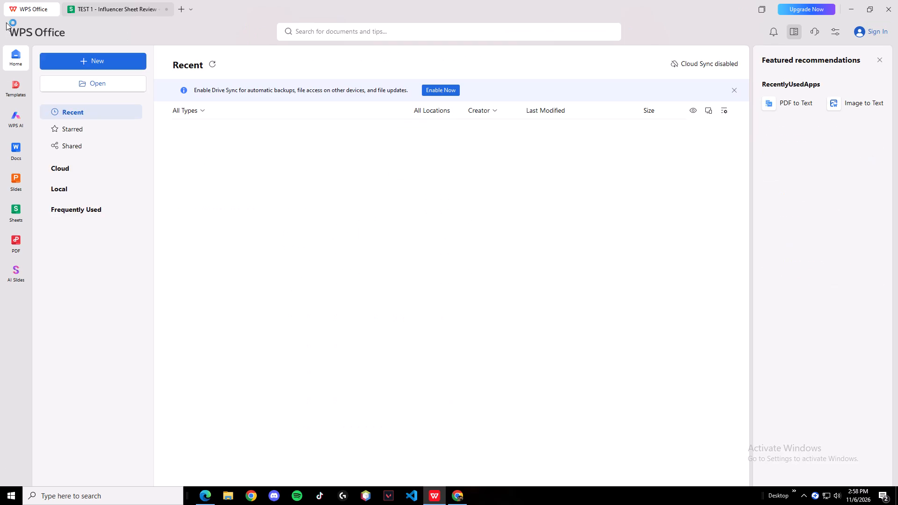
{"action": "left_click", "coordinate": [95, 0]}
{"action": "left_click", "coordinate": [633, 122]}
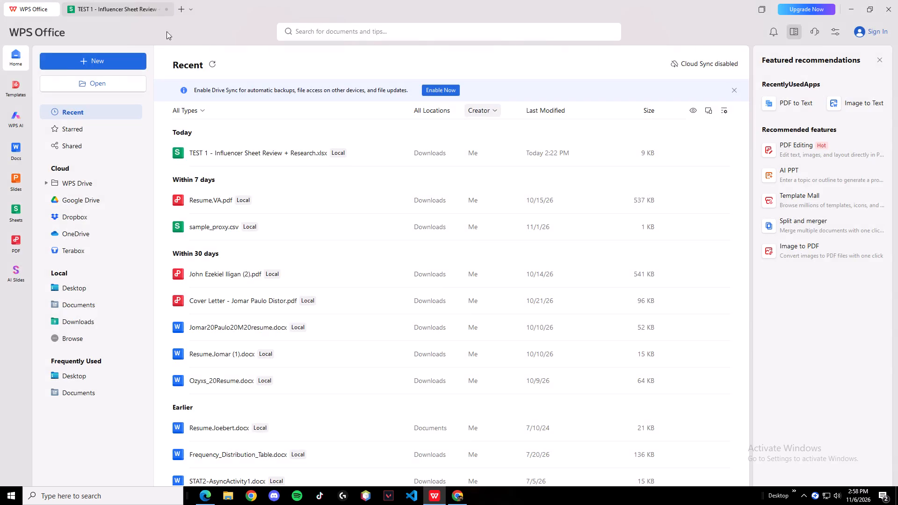
Return to the TEST 1 - Influencer Sheet Review + Research workbook and bring up its file-saving options.
{"action": "left_click", "coordinate": [130, 9]}
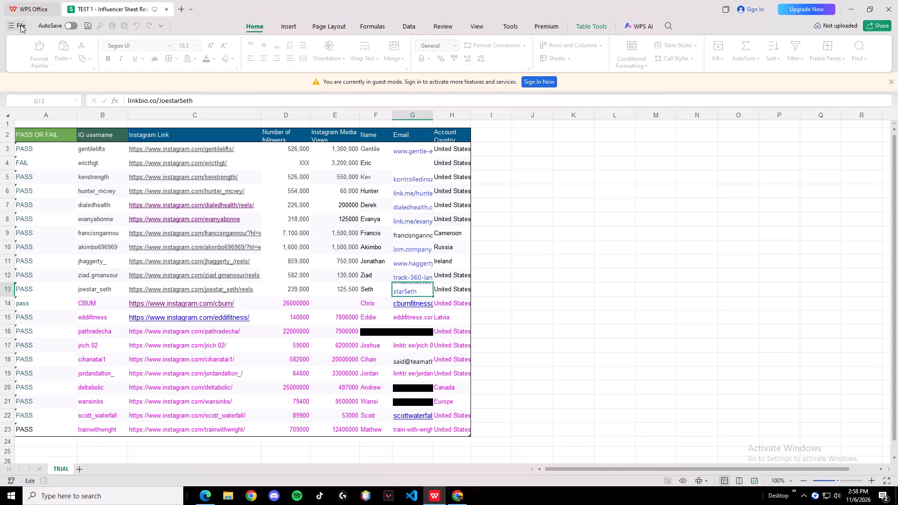
{"action": "left_click", "coordinate": [21, 25]}
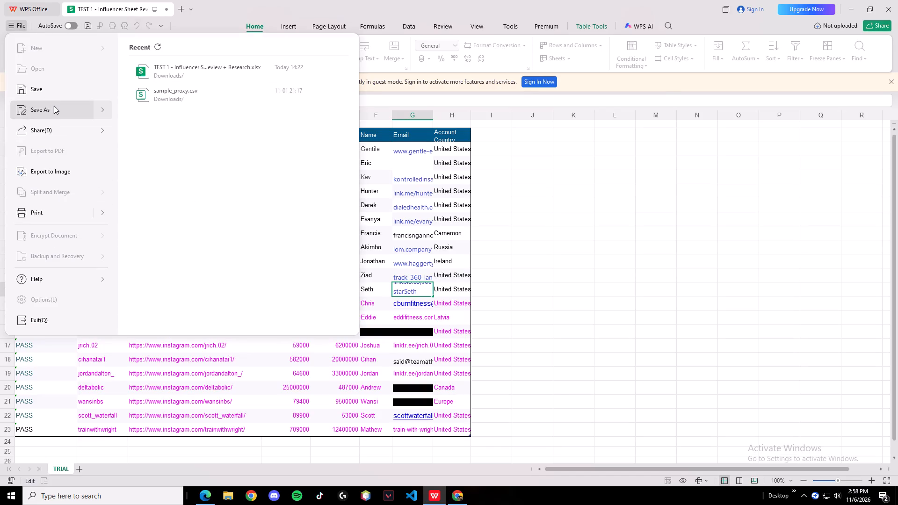
Set up a Save As copy named TEST 1 - Influencer Sheet Review + Research.xlsx EDITED with file type WPS Spreadsheets Files (*.et).
{"action": "left_click", "coordinate": [54, 106]}
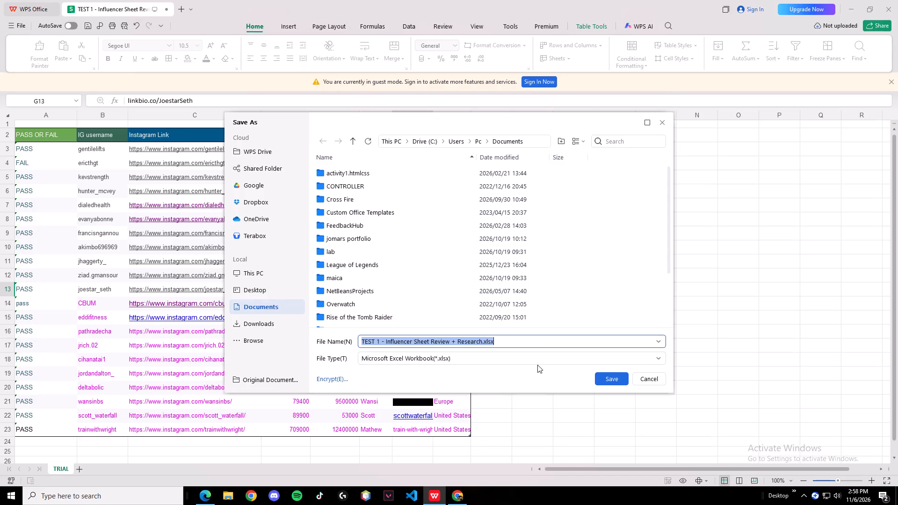
{"action": "left_click", "coordinate": [519, 341]}
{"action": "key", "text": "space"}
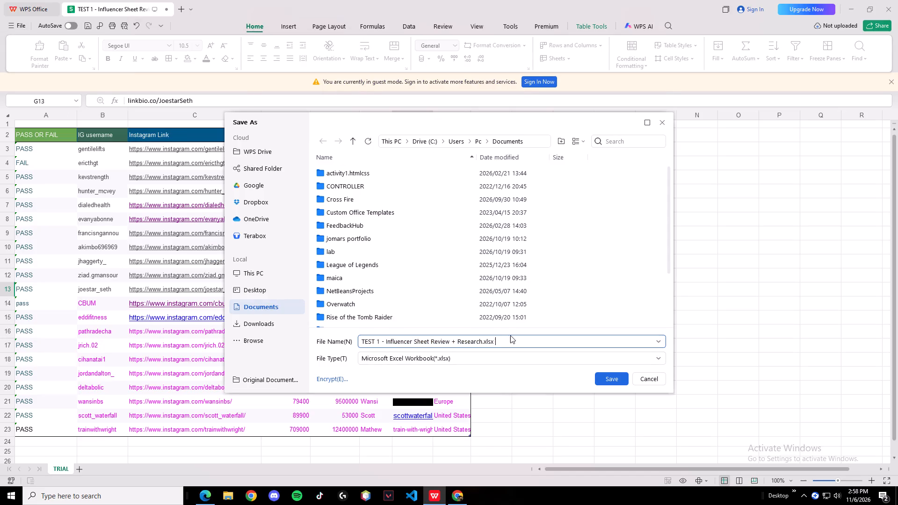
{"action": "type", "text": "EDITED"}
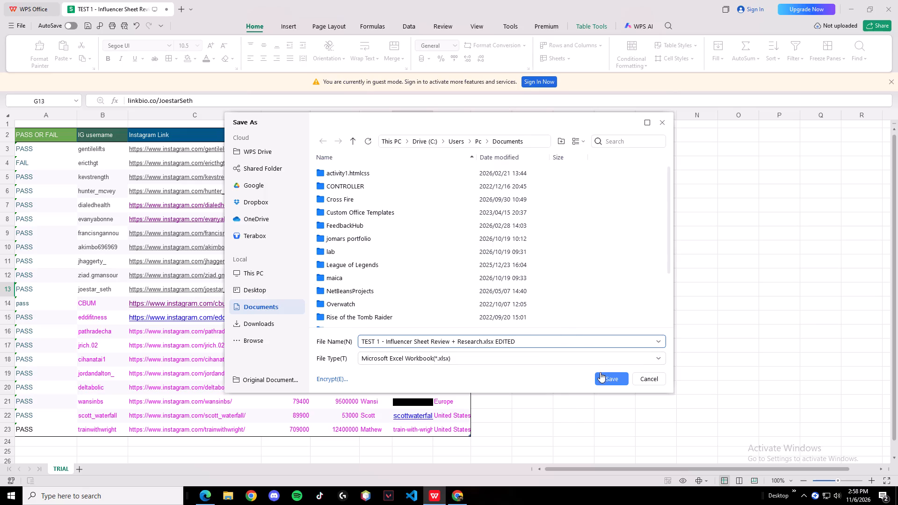
{"action": "double_click", "coordinate": [534, 365]}
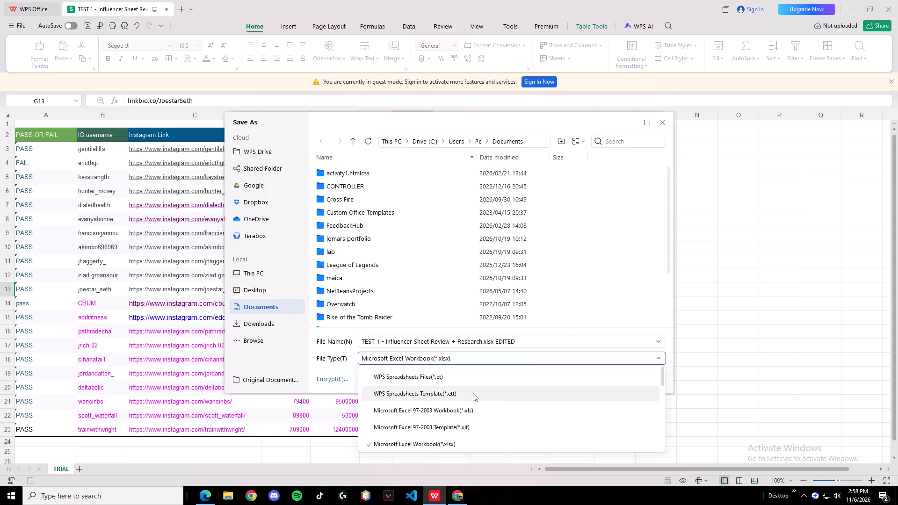
{"action": "left_click", "coordinate": [479, 379]}
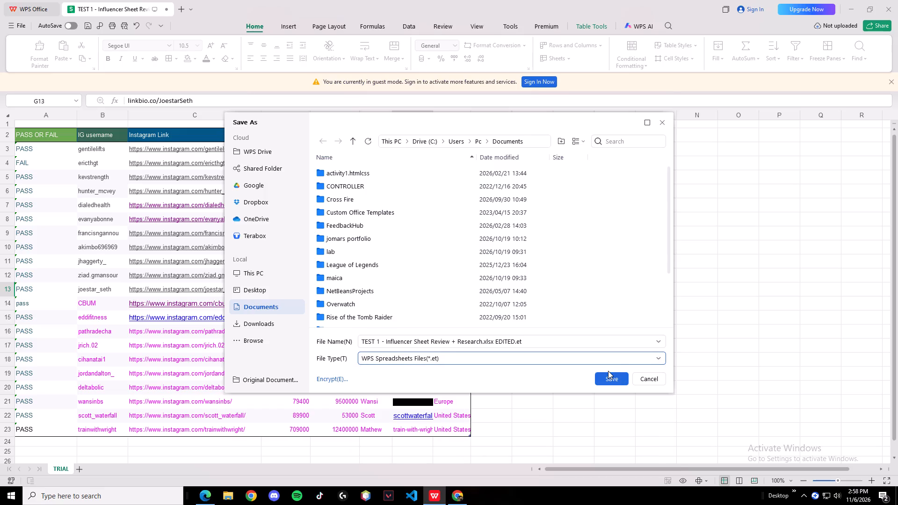
{"action": "left_click", "coordinate": [455, 494]}
{"action": "double_click", "coordinate": [680, 8]}
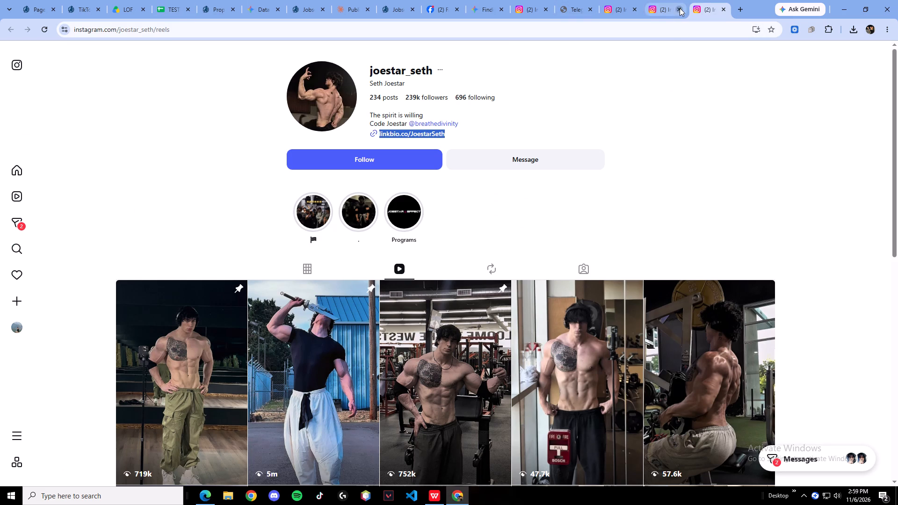
{"action": "left_click", "coordinate": [680, 10]}
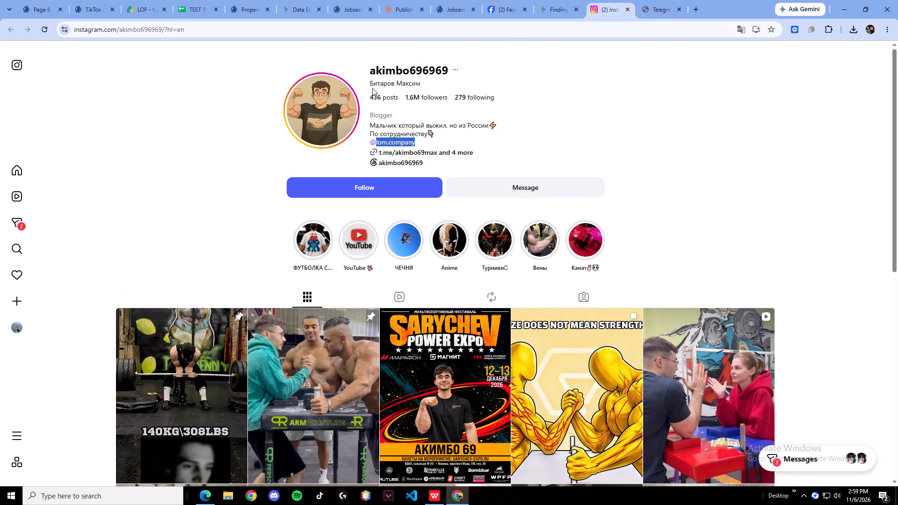
{"action": "left_click", "coordinate": [20, 252]}
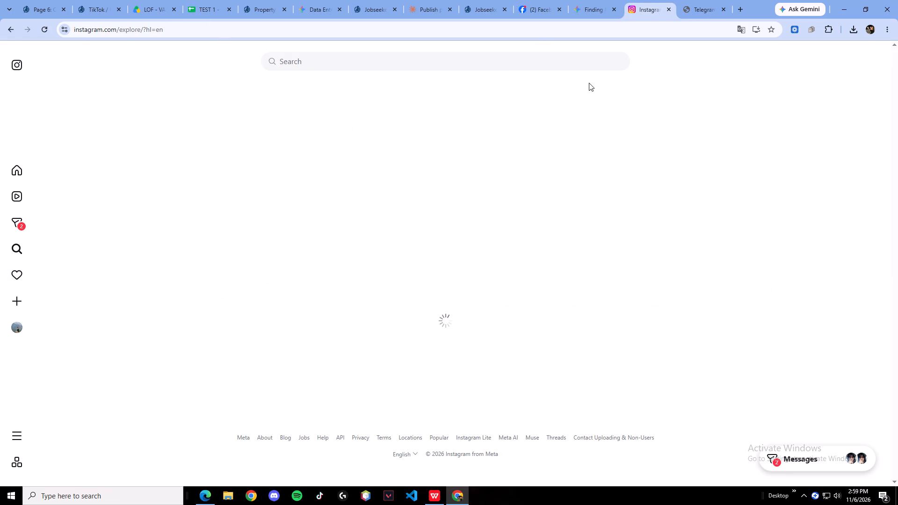
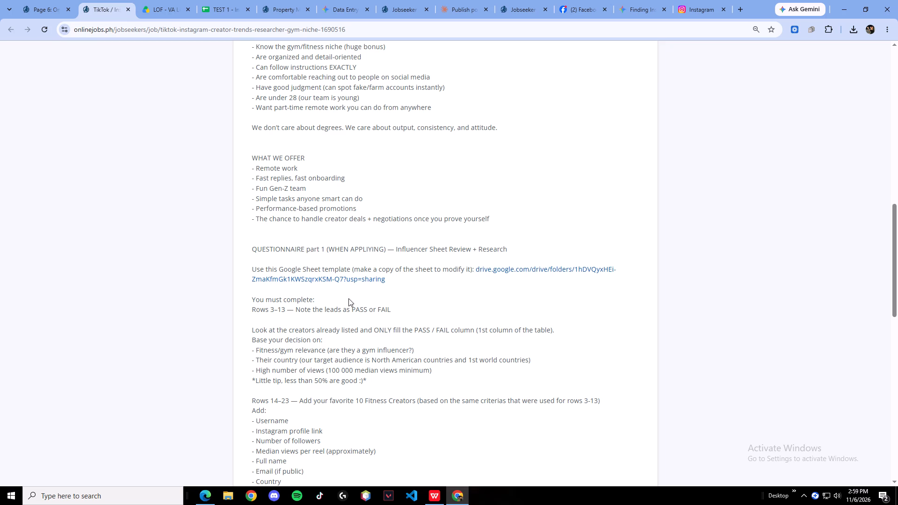
Review the job post's questionnaire part 1 instructions for rows 3–13 and the creator details required in rows 14–23.
{"action": "scroll", "coordinate": [342, 321], "scroll_direction": "down", "scroll_amount": 1}
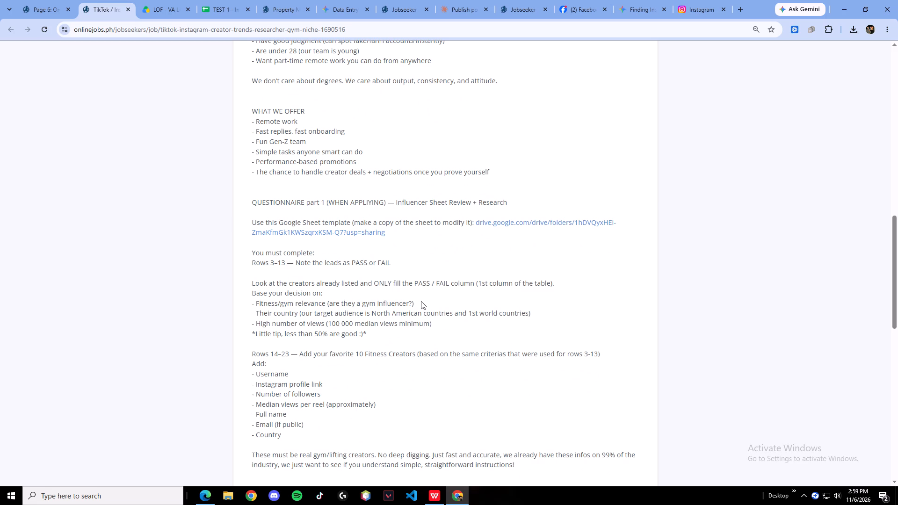
{"action": "scroll", "coordinate": [332, 288], "scroll_direction": "down", "scroll_amount": 1}
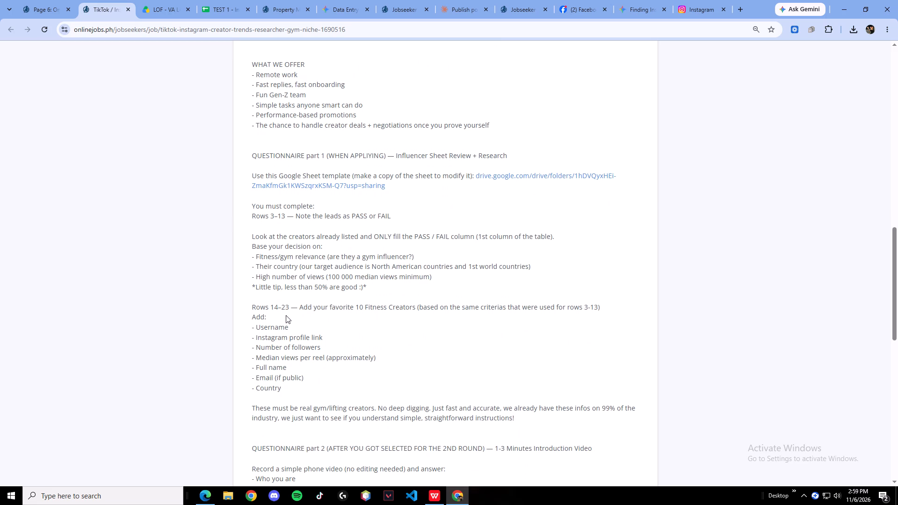
Copy the four Questionnaire part 2 video answer points from the job post and read its application instructions.
{"action": "scroll", "coordinate": [286, 315], "scroll_direction": "down", "scroll_amount": 1}
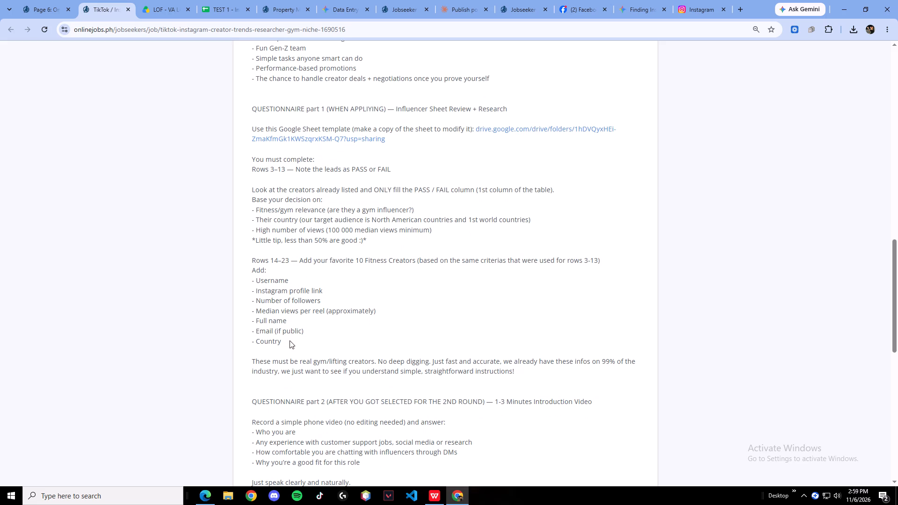
{"action": "scroll", "coordinate": [290, 341], "scroll_direction": "down", "scroll_amount": 2}
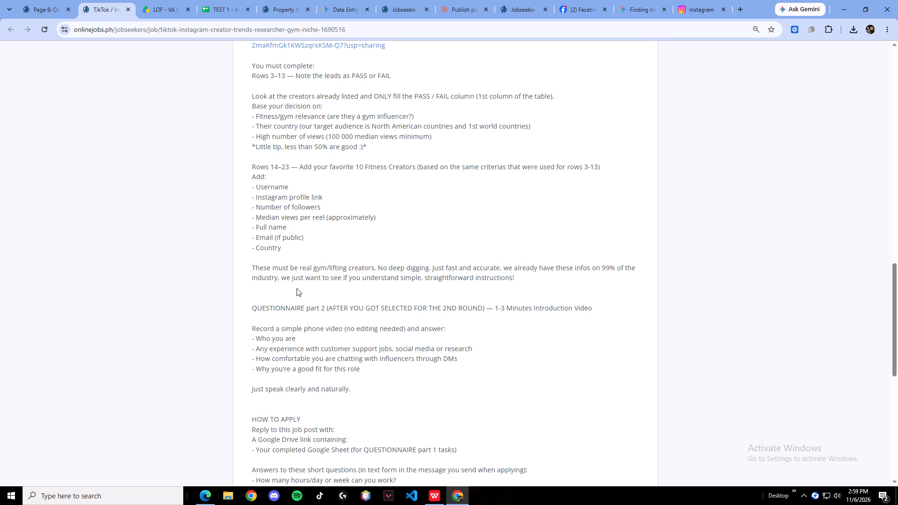
{"action": "scroll", "coordinate": [296, 289], "scroll_direction": "down", "scroll_amount": 1}
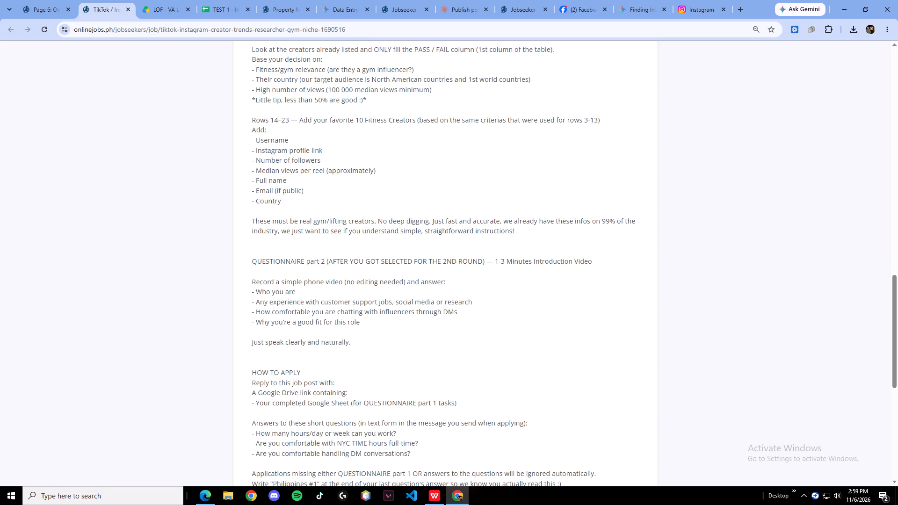
{"action": "left_click_drag", "start_coordinate": [255, 292], "coordinate": [384, 320]}
{"action": "left_click", "coordinate": [249, 291]}
{"action": "left_click_drag", "start_coordinate": [248, 291], "coordinate": [346, 321]}
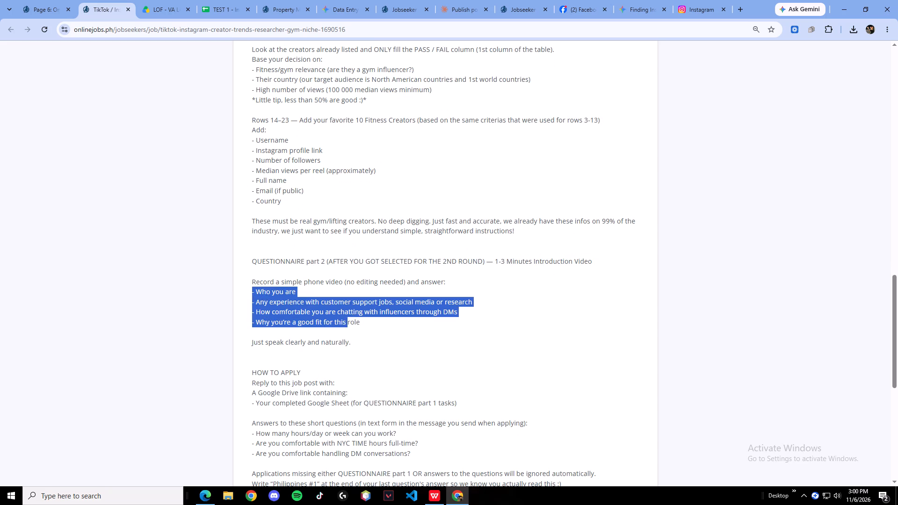
{"action": "left_click_drag", "start_coordinate": [346, 321], "coordinate": [362, 326]}
{"action": "key", "text": "ctrl+c"}
{"action": "scroll", "coordinate": [356, 346], "scroll_direction": "down", "scroll_amount": 1}
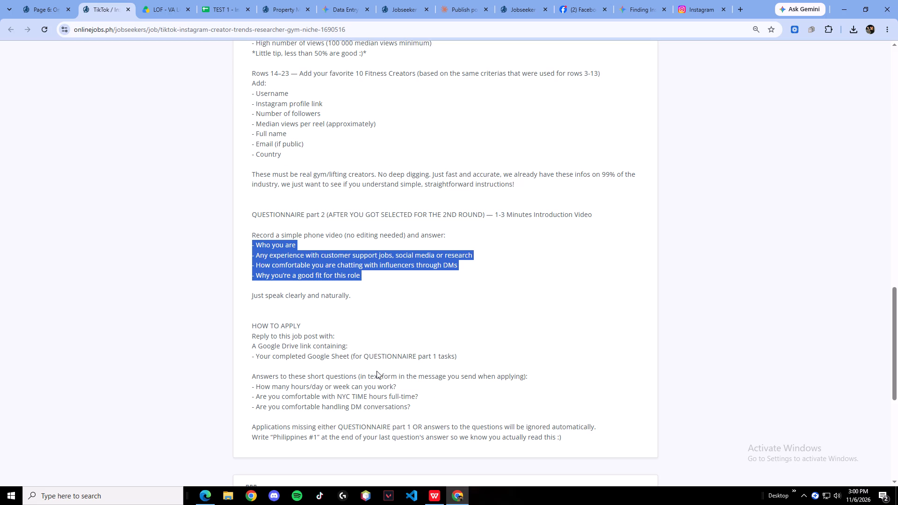
{"action": "scroll", "coordinate": [285, 379], "scroll_direction": "down", "scroll_amount": 1}
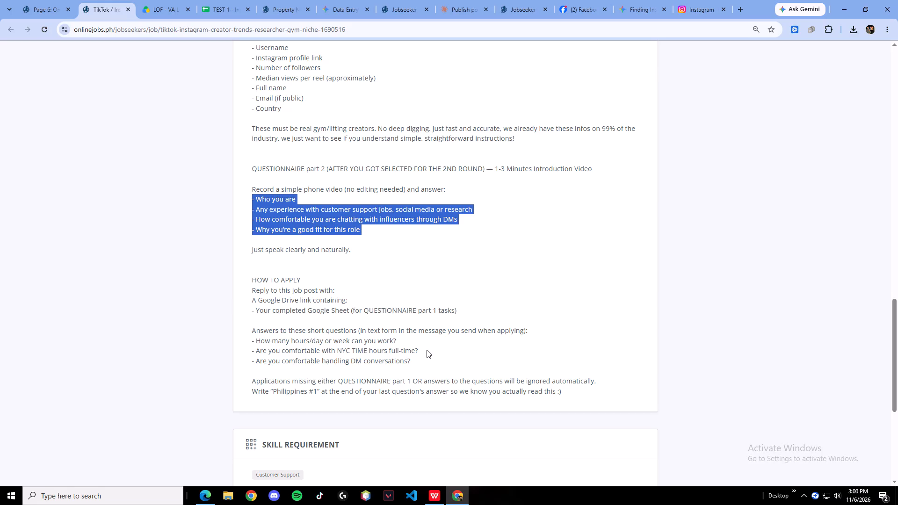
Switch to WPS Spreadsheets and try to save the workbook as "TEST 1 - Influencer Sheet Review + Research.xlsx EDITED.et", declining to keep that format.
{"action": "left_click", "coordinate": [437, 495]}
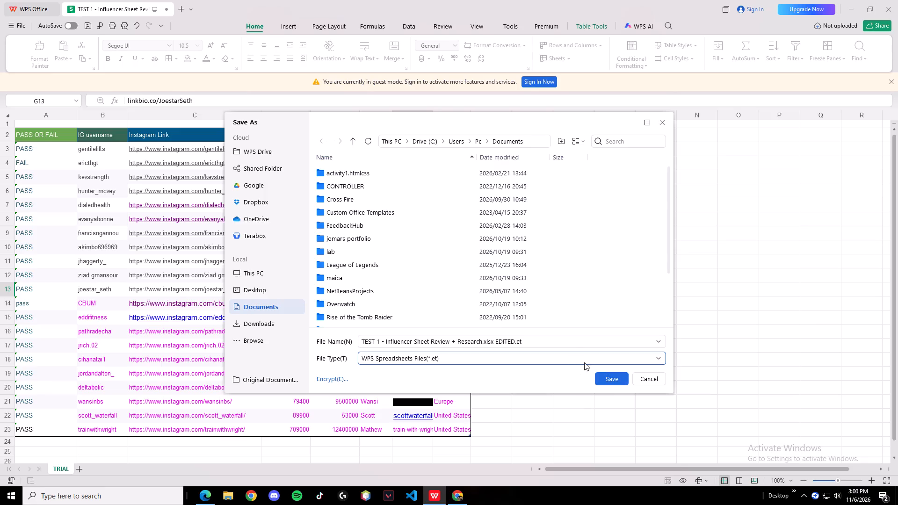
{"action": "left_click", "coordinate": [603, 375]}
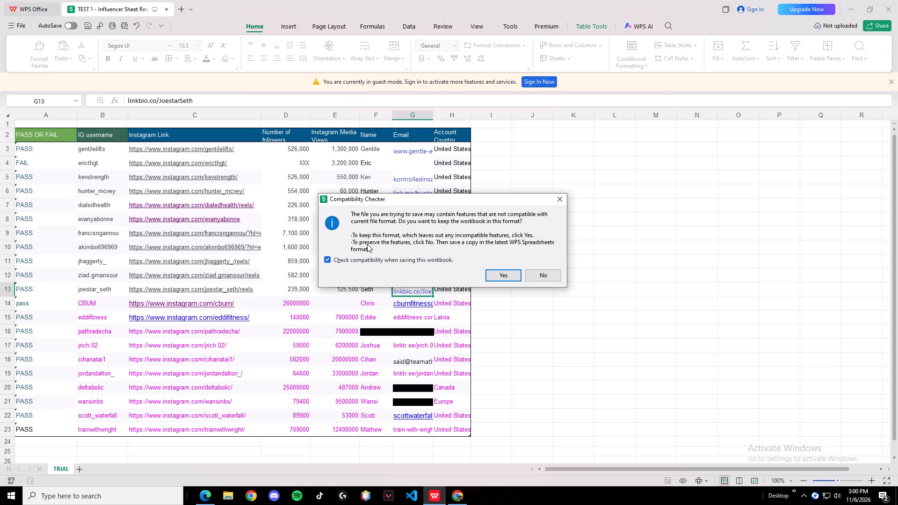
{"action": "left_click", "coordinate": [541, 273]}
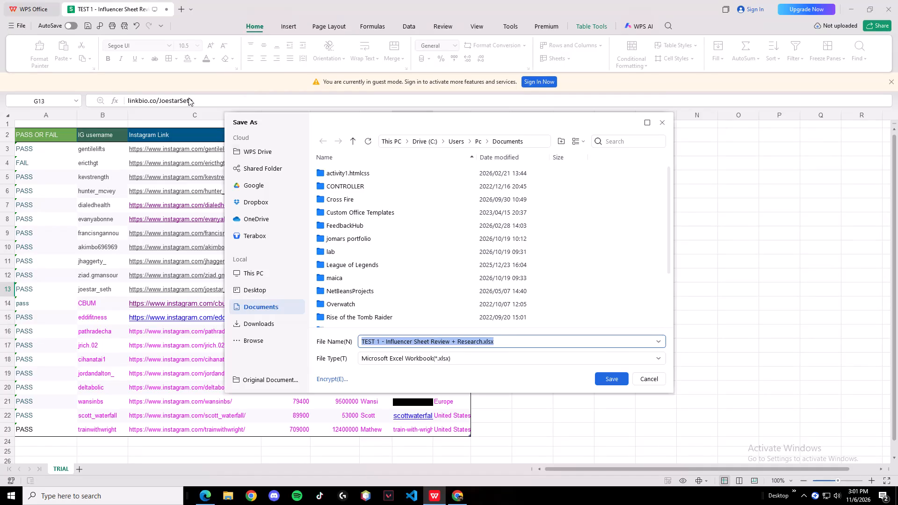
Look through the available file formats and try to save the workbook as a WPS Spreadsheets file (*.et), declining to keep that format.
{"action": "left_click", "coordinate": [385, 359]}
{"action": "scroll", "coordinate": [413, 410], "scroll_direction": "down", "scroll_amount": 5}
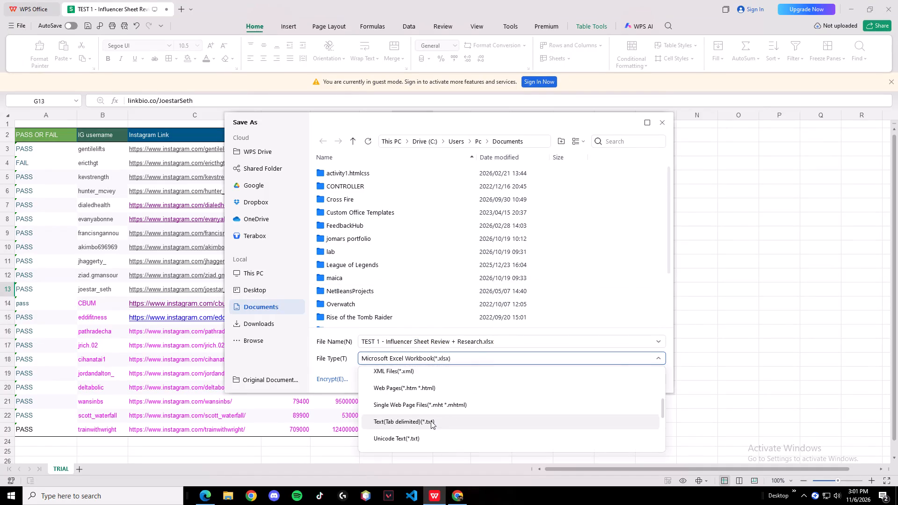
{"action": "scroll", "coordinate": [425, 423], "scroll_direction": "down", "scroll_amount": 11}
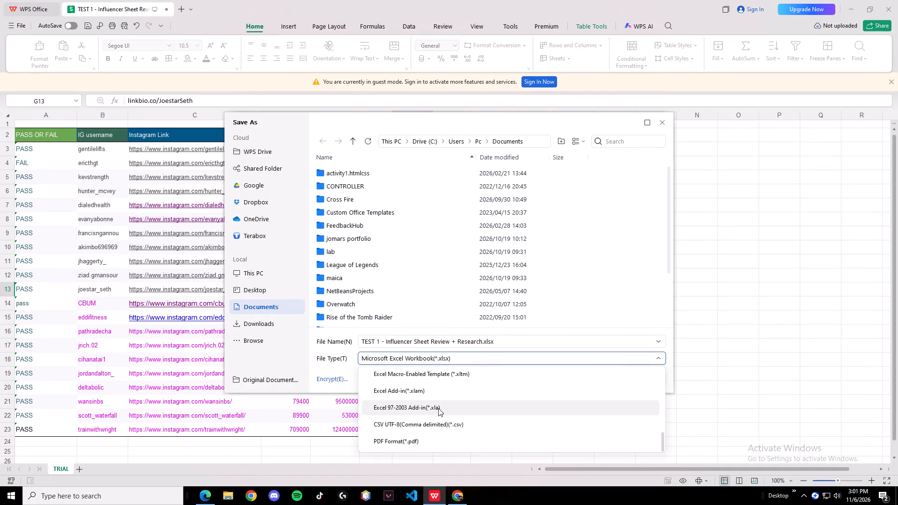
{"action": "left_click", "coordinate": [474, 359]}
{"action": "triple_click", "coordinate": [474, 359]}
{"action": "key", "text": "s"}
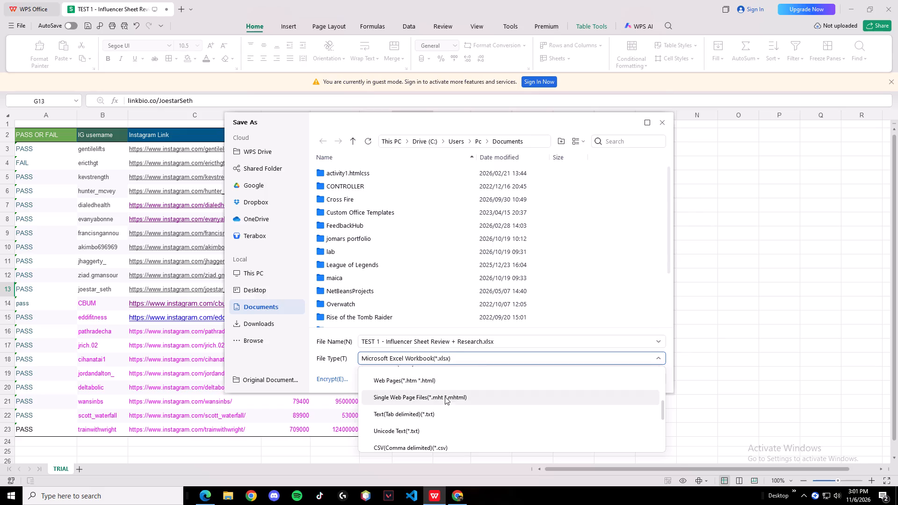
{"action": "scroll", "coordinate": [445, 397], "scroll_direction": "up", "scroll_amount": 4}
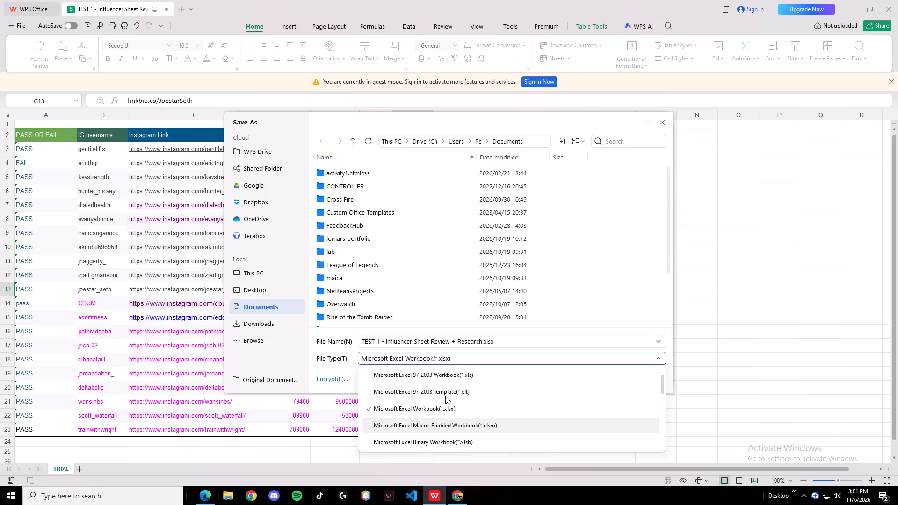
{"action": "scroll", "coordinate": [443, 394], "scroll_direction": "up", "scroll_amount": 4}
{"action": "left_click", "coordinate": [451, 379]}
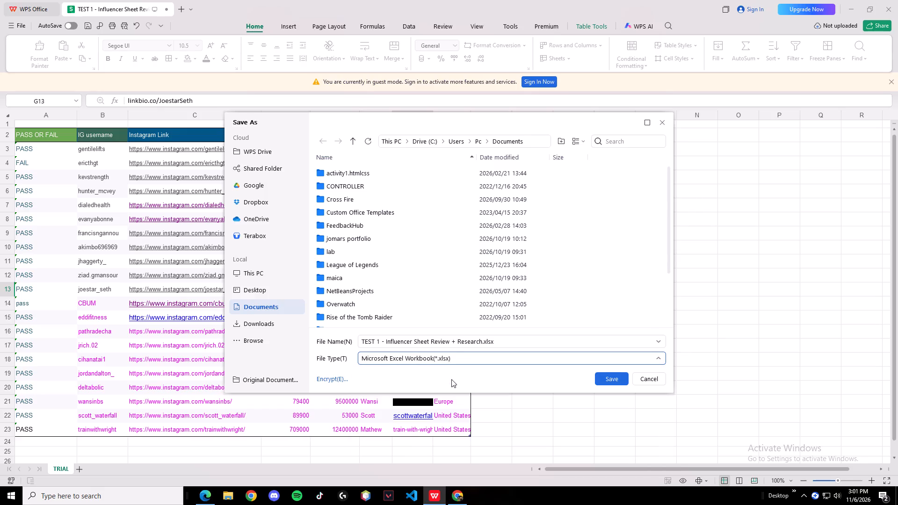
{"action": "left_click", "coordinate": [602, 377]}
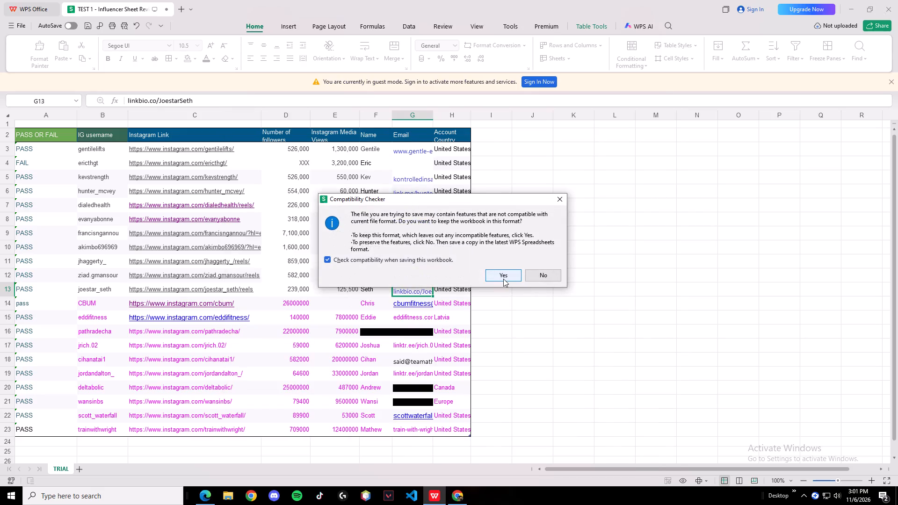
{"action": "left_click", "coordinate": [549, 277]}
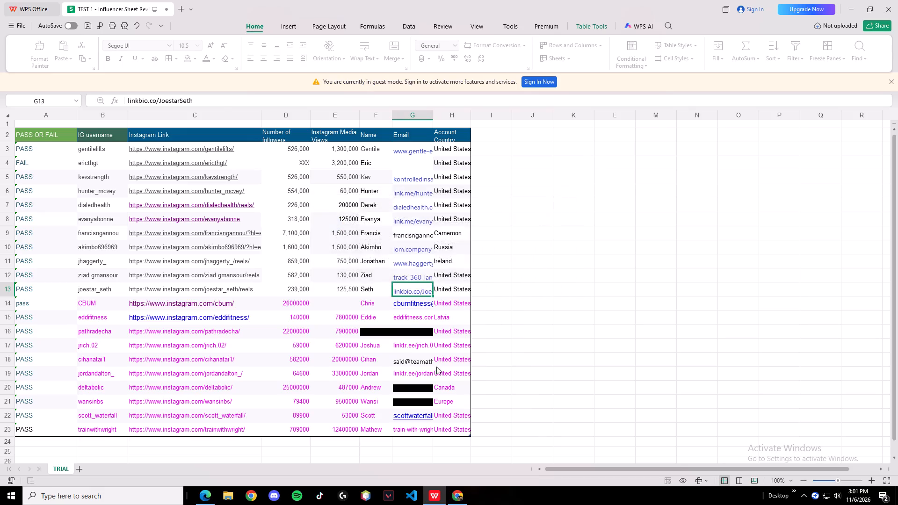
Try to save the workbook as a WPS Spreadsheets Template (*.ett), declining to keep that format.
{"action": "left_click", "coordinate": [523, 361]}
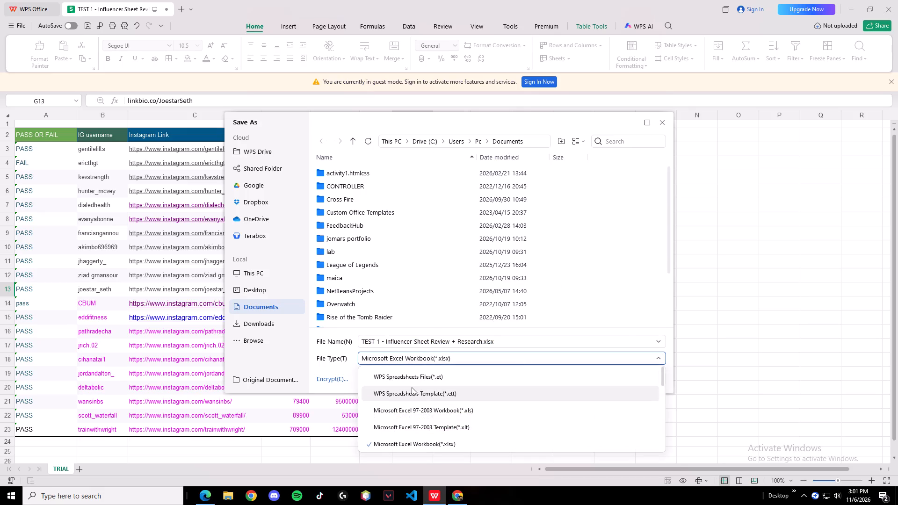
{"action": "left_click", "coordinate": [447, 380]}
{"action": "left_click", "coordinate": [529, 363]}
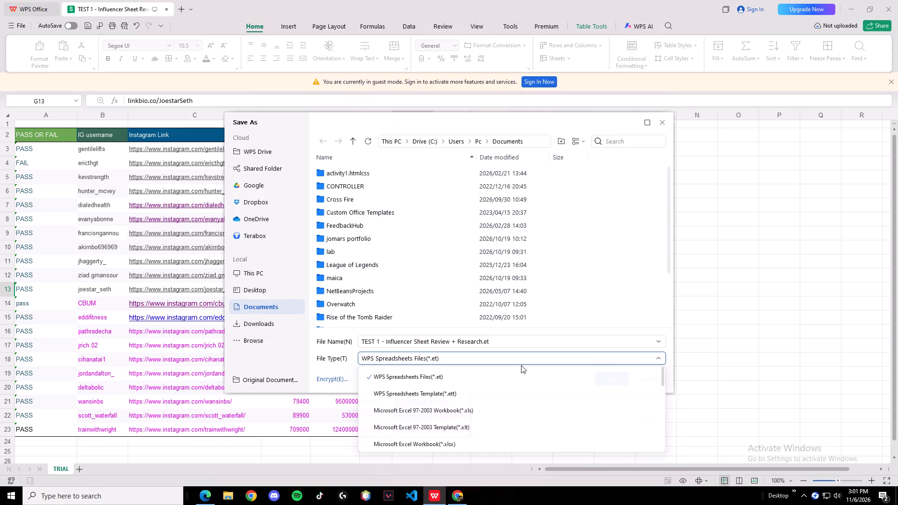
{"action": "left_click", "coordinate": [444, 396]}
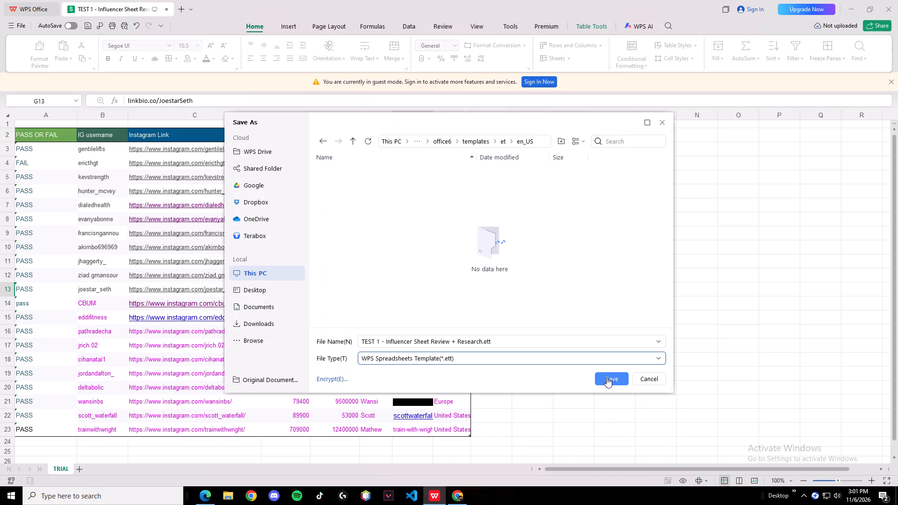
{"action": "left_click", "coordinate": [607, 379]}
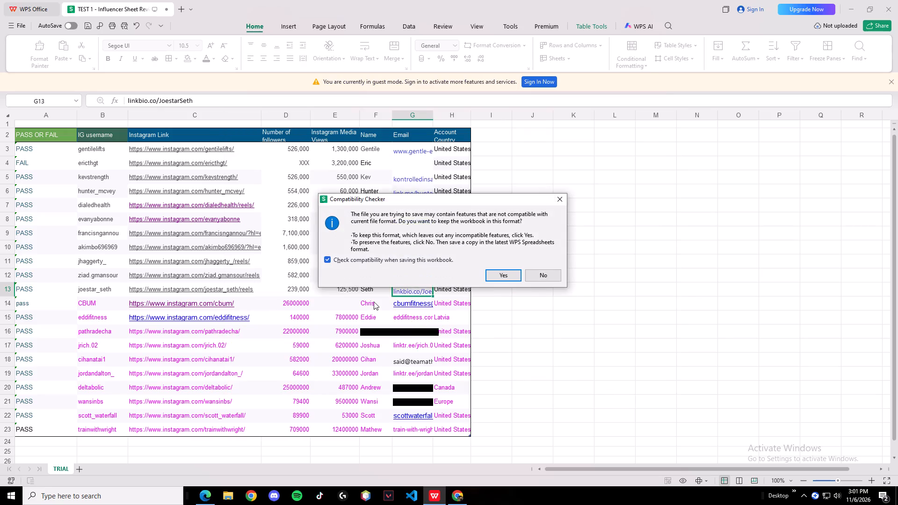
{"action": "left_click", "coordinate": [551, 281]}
Save the workbook as a WPS Spreadsheets file (*.et), keeping that format and allowing all formulas to recalculate on opening.
{"action": "left_click", "coordinate": [481, 357]}
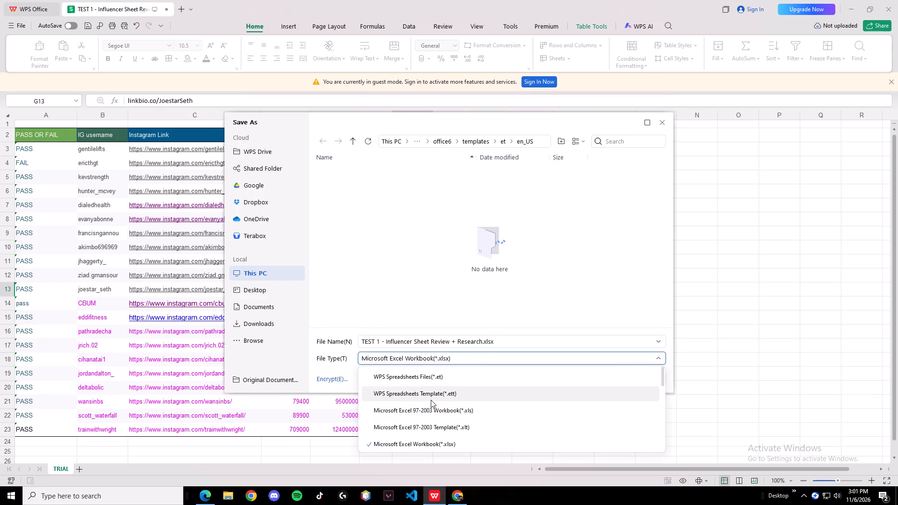
{"action": "left_click", "coordinate": [445, 378]}
{"action": "left_click", "coordinate": [615, 377]}
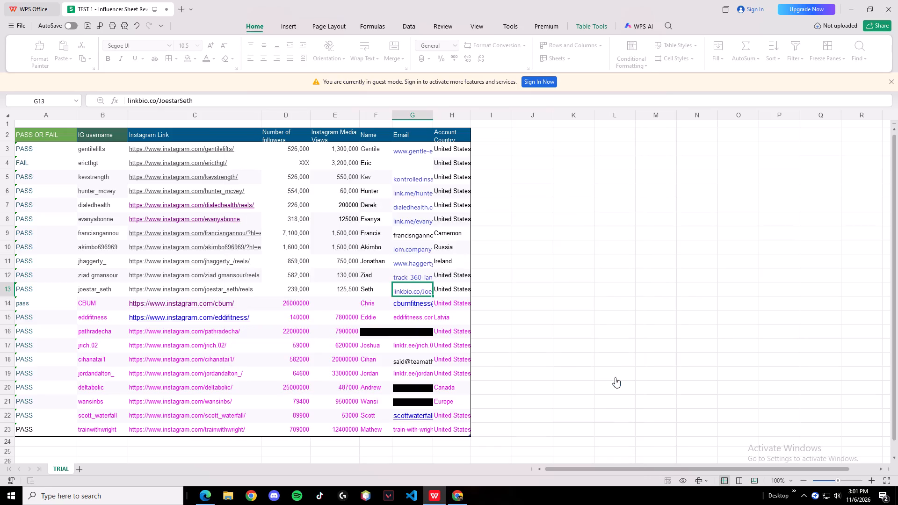
{"action": "left_click", "coordinate": [505, 276]}
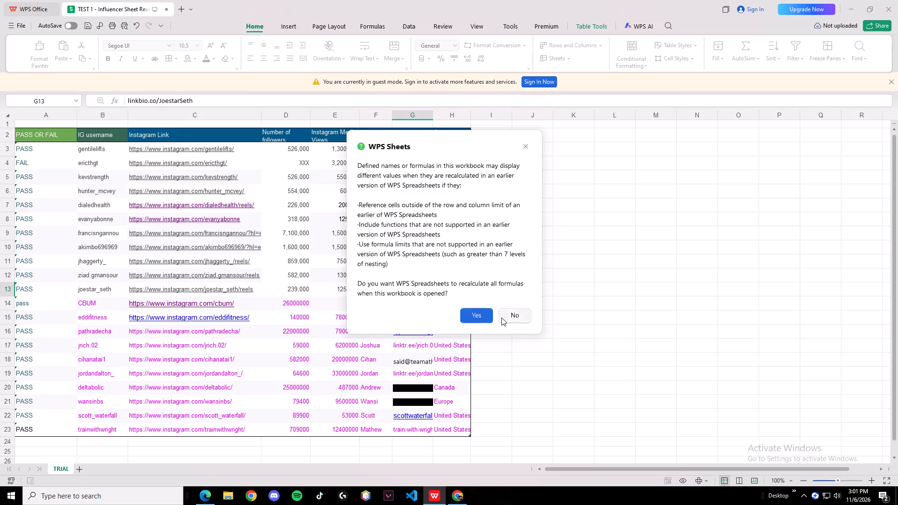
{"action": "left_click", "coordinate": [484, 318]}
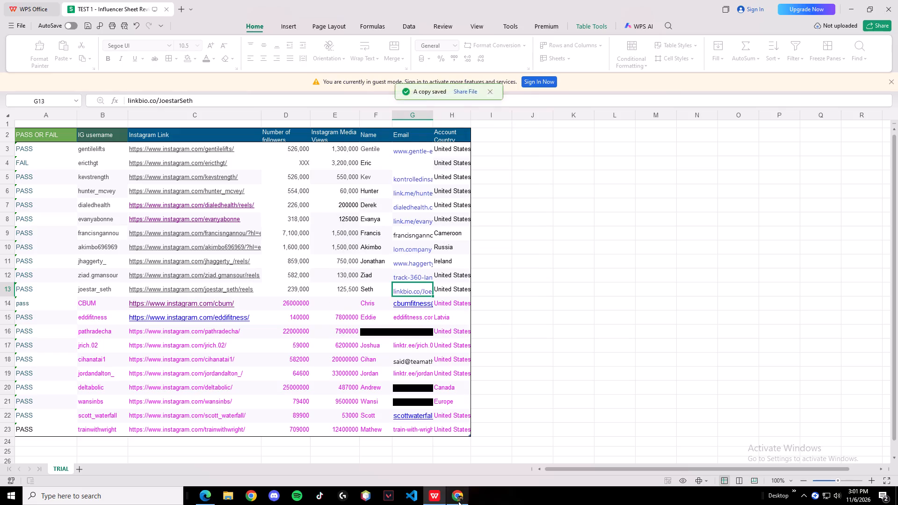
Open "TEST 1 - Influencer Sheet Review + Research.xlsx" from the Downloads folder in File Explorer to check it, and close WPS Office without saving.
{"action": "left_click", "coordinate": [460, 501]}
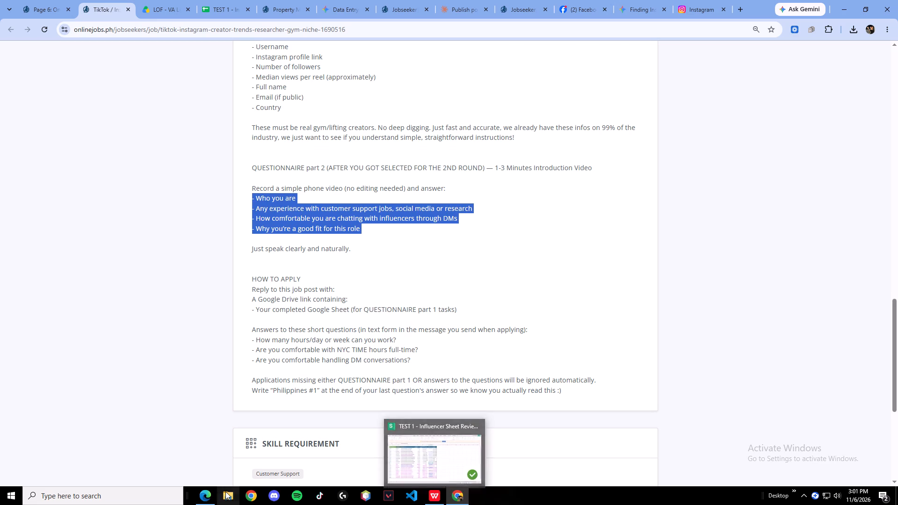
{"action": "left_click", "coordinate": [225, 491]}
{"action": "left_click", "coordinate": [243, 237]}
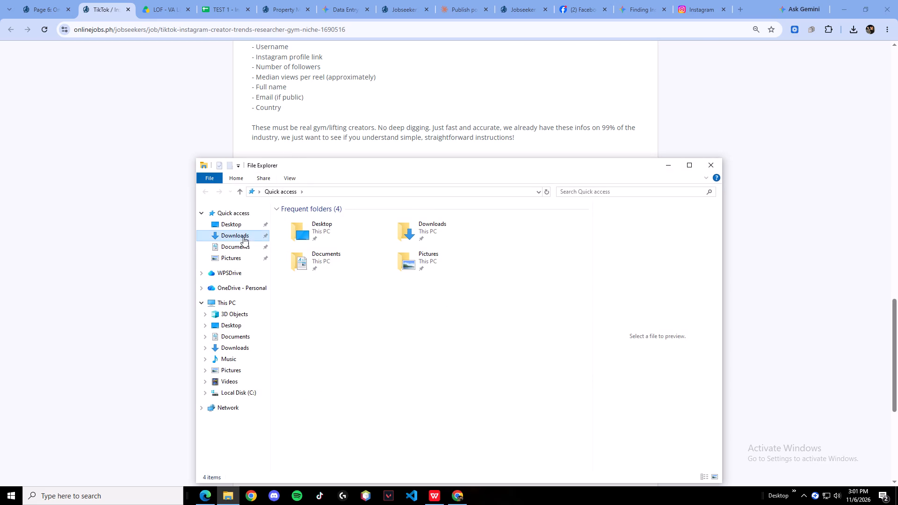
{"action": "double_click", "coordinate": [333, 241]}
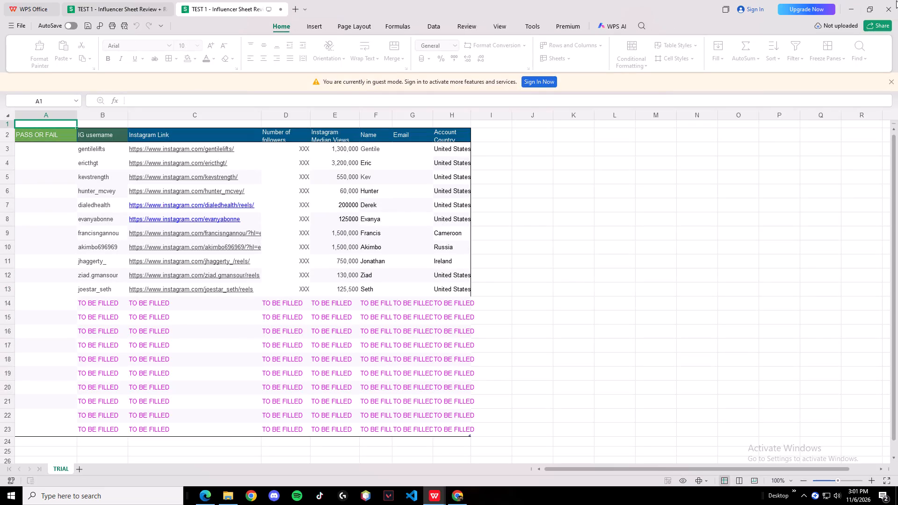
{"action": "left_click", "coordinate": [896, 0]}
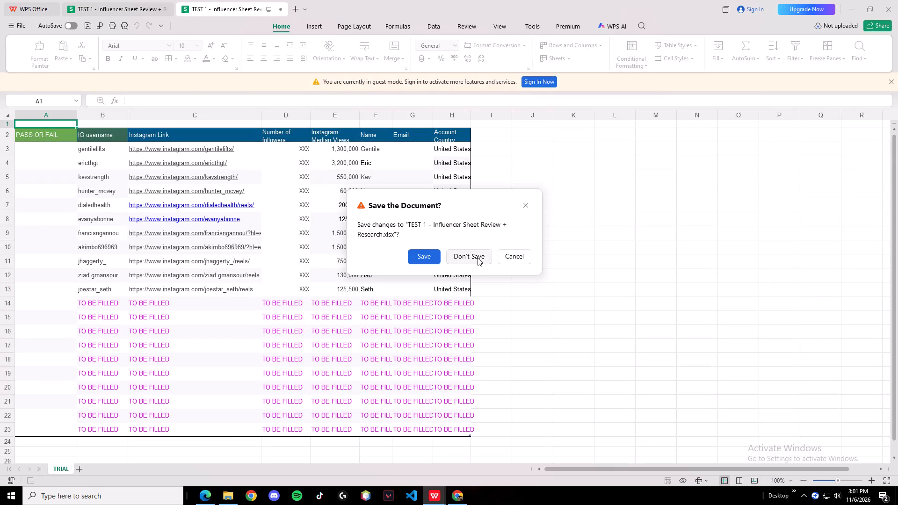
{"action": "left_click", "coordinate": [478, 258]}
Relaunch WPS Office and dismiss the sign-in dialog to reach the recent documents list.
{"action": "left_click", "coordinate": [434, 498]}
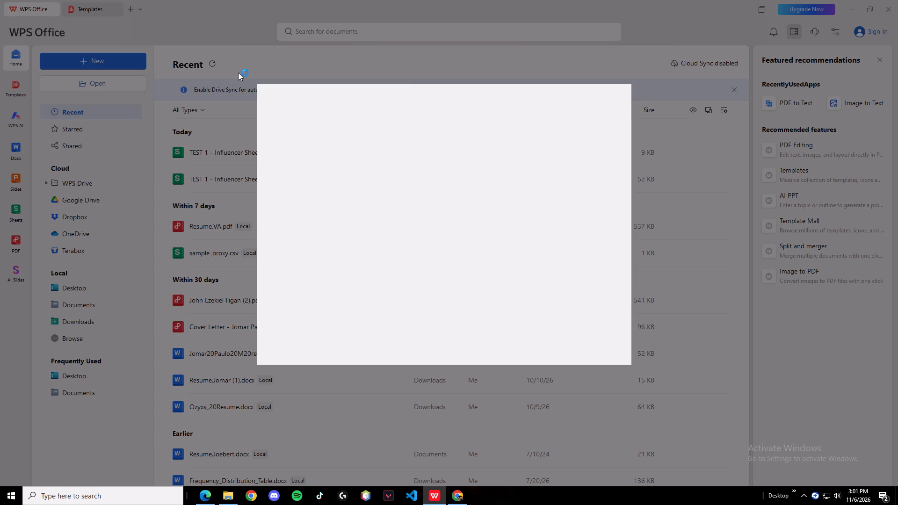
{"action": "left_click", "coordinate": [625, 97]}
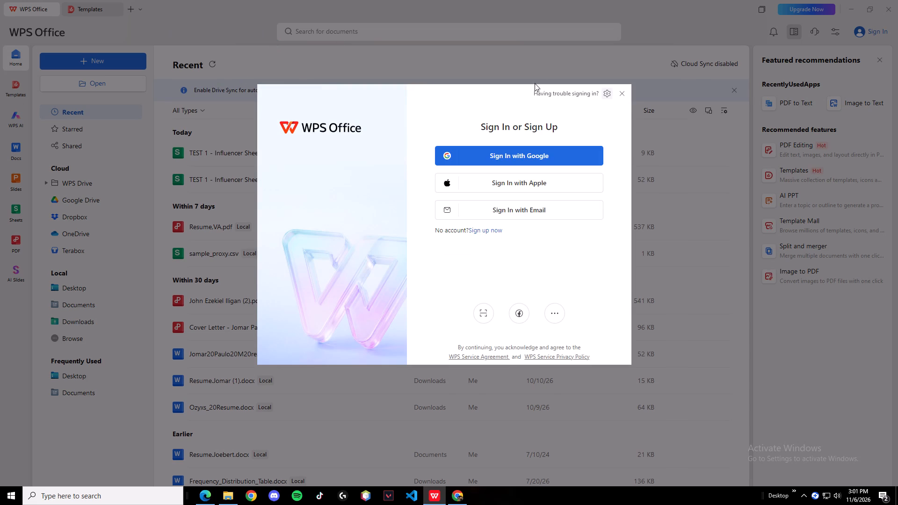
{"action": "left_click", "coordinate": [623, 96]}
{"action": "left_click", "coordinate": [625, 94]}
{"action": "left_click", "coordinate": [618, 94]}
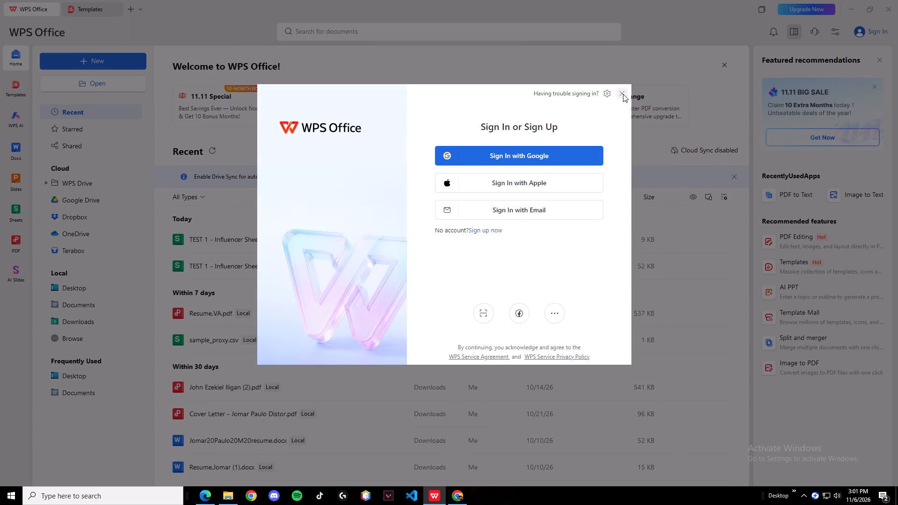
{"action": "double_click", "coordinate": [623, 94]}
{"action": "left_click", "coordinate": [506, 281]}
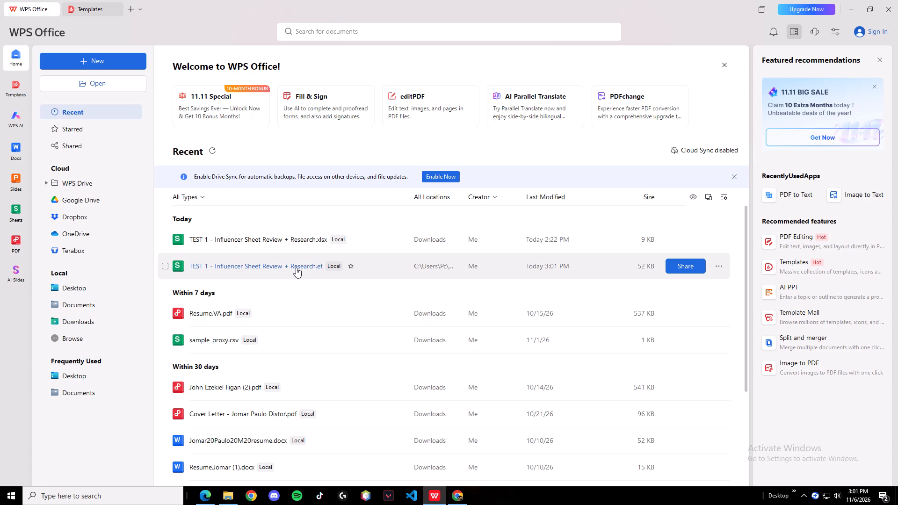
Open the recent files "TEST 1 - Influencer Sheet Review + Research.xlsx" and "TEST 1 - Influencer Sheet Review + Research.et".
{"action": "left_click", "coordinate": [373, 238]}
{"action": "double_click", "coordinate": [282, 238]}
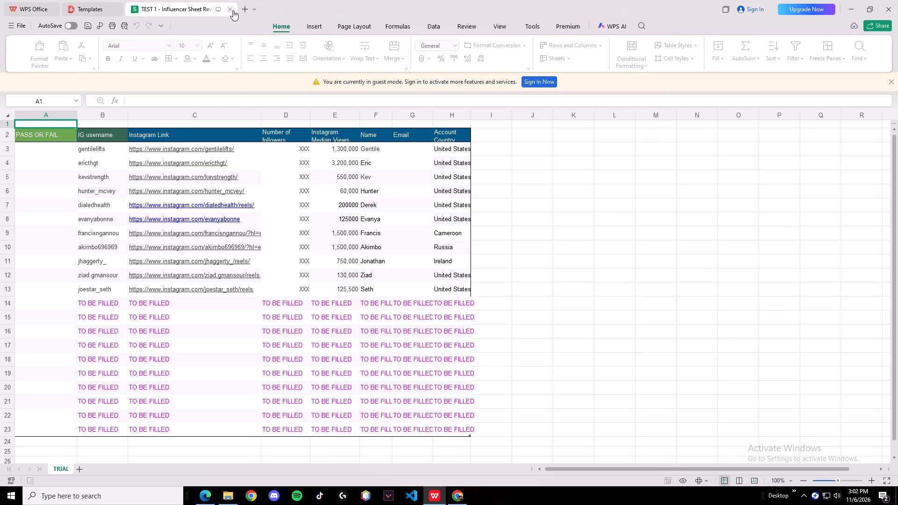
{"action": "left_click", "coordinate": [87, 11]}
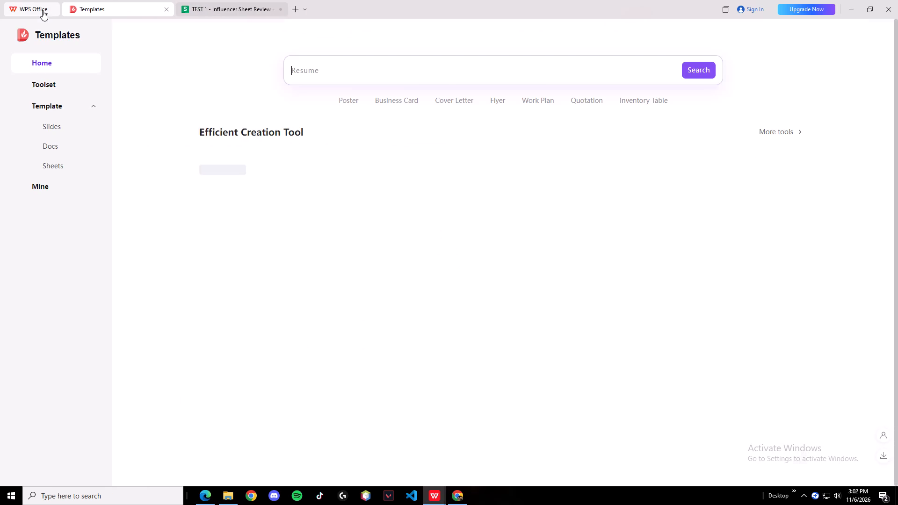
{"action": "left_click", "coordinate": [43, 10]}
{"action": "double_click", "coordinate": [239, 265]}
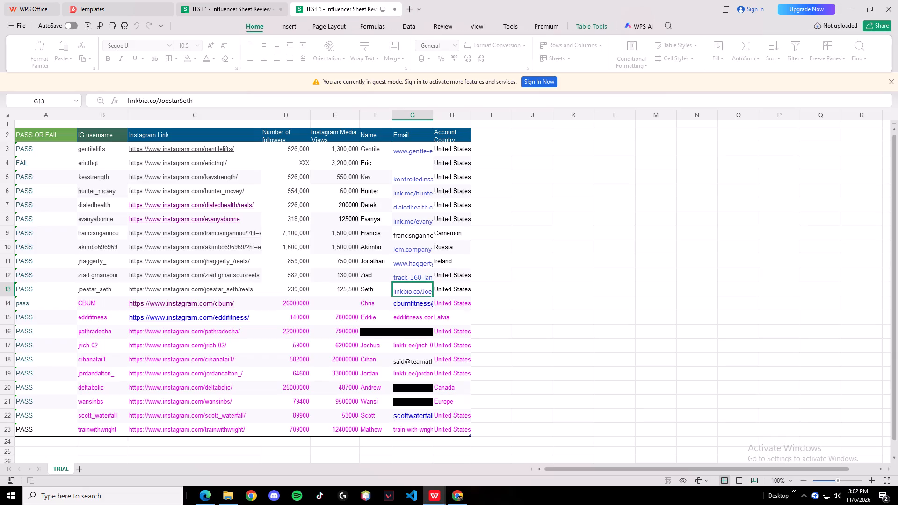
Close the unfilled "TEST 1 - Influencer Sheet Review + Research.xlsx" without saving its changes, keeping the completed workbook open.
{"action": "left_click", "coordinate": [279, 10]}
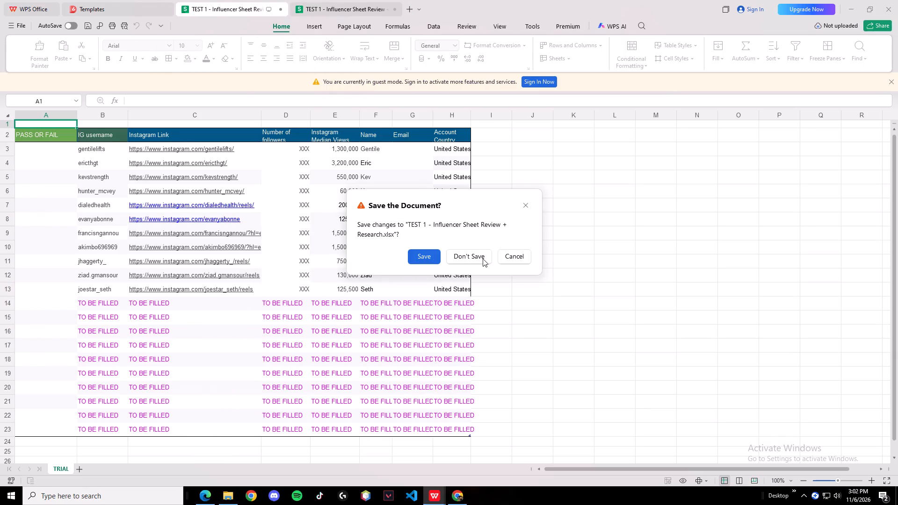
{"action": "left_click", "coordinate": [507, 259]}
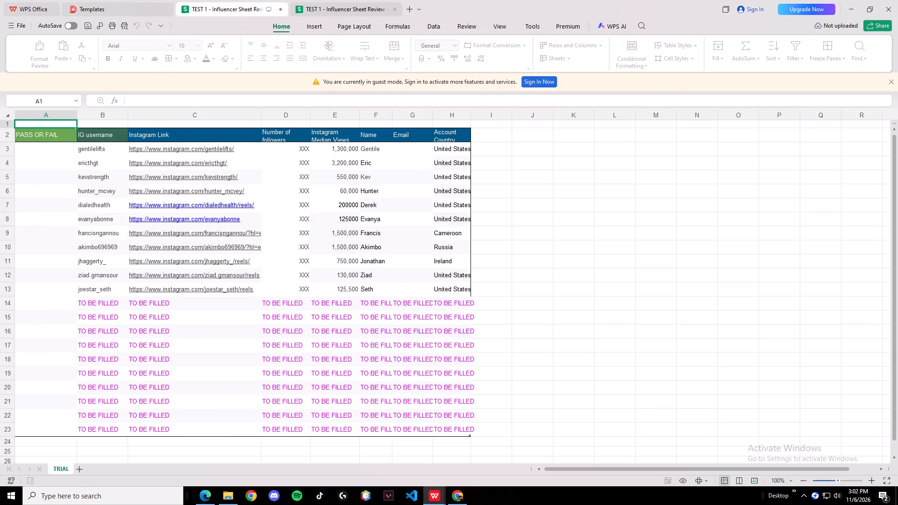
{"action": "left_click", "coordinate": [338, 8]}
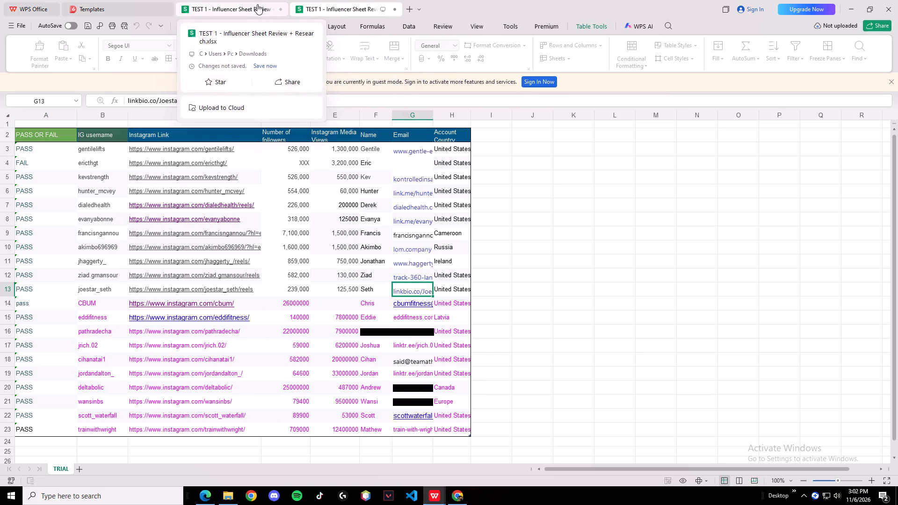
{"action": "left_click", "coordinate": [257, 4]}
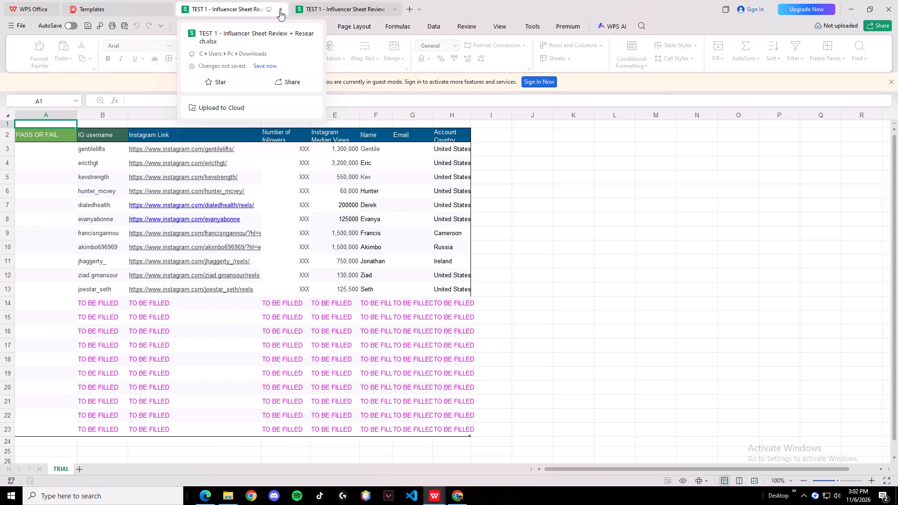
{"action": "left_click", "coordinate": [280, 11]}
{"action": "left_click", "coordinate": [459, 254]}
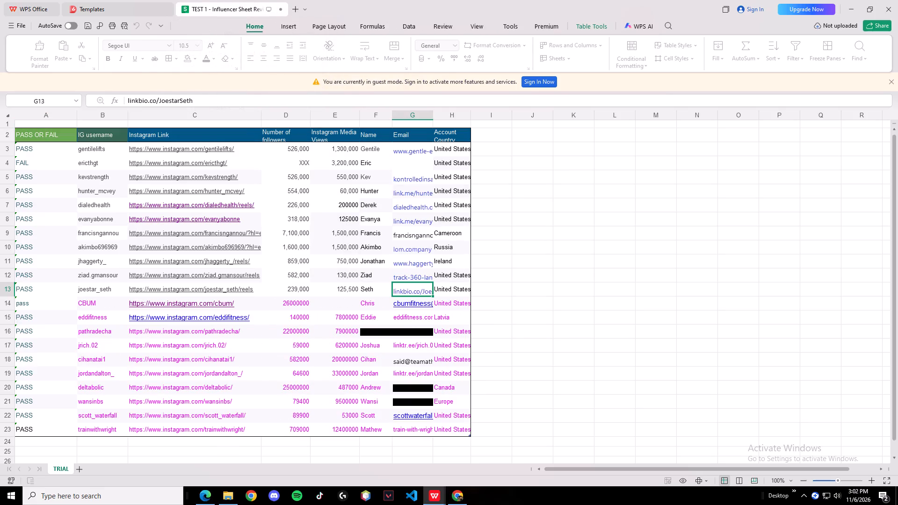
Save a copy of the completed workbook as a Microsoft Excel Workbook (*.xlsx) named "TEST 1 - Influencer Sheet Review + Research.xlsx" in the en_US folder.
{"action": "left_click", "coordinate": [12, 23]}
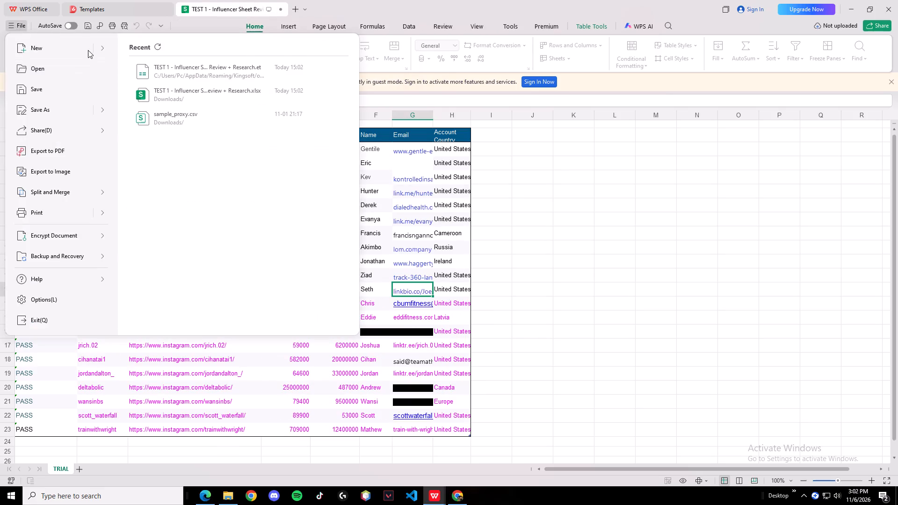
{"action": "left_click", "coordinate": [69, 28]}
{"action": "left_click", "coordinate": [69, 27]}
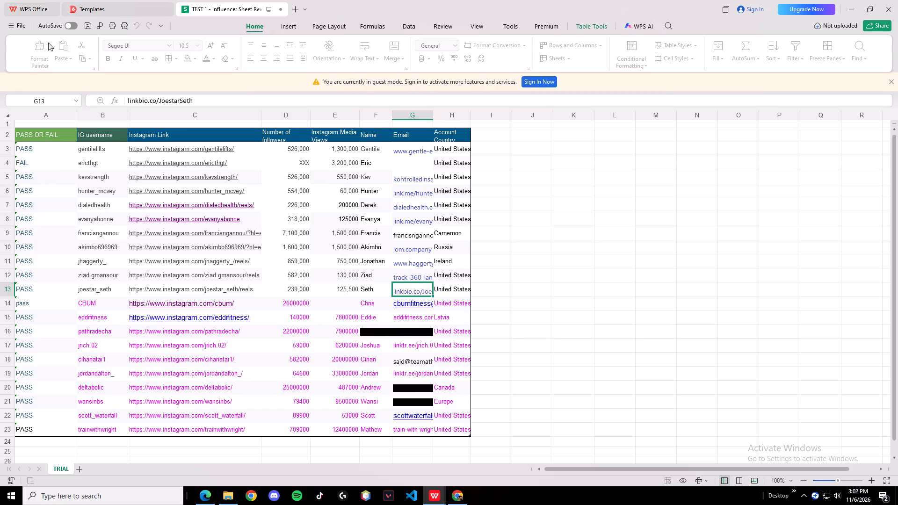
{"action": "left_click", "coordinate": [23, 27]}
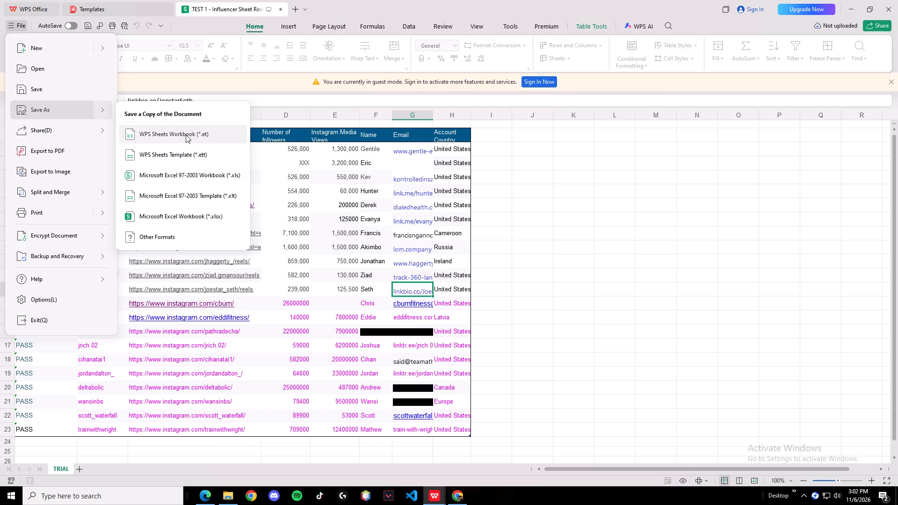
{"action": "left_click", "coordinate": [188, 217]}
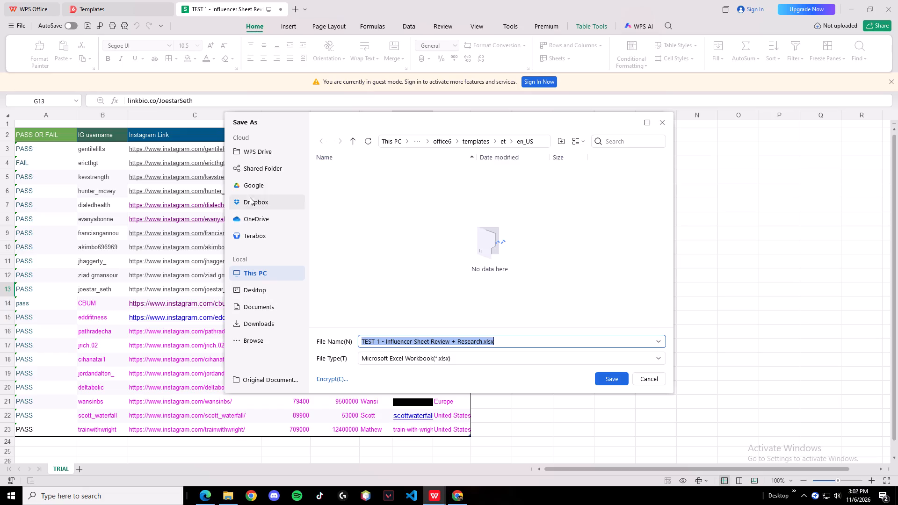
{"action": "left_click", "coordinate": [508, 357]}
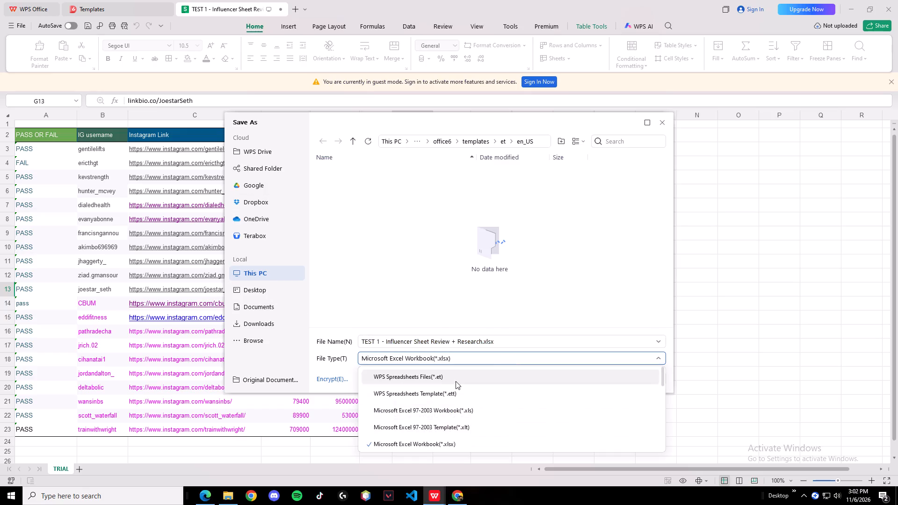
{"action": "scroll", "coordinate": [441, 416], "scroll_direction": "up", "scroll_amount": 2}
{"action": "scroll", "coordinate": [500, 440], "scroll_direction": "down", "scroll_amount": 1}
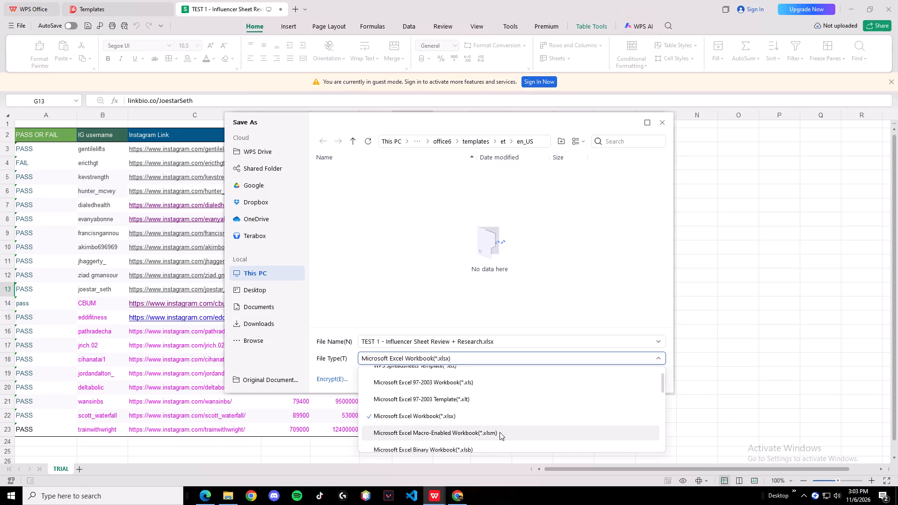
{"action": "left_click", "coordinate": [506, 421]}
{"action": "left_click", "coordinate": [610, 375]}
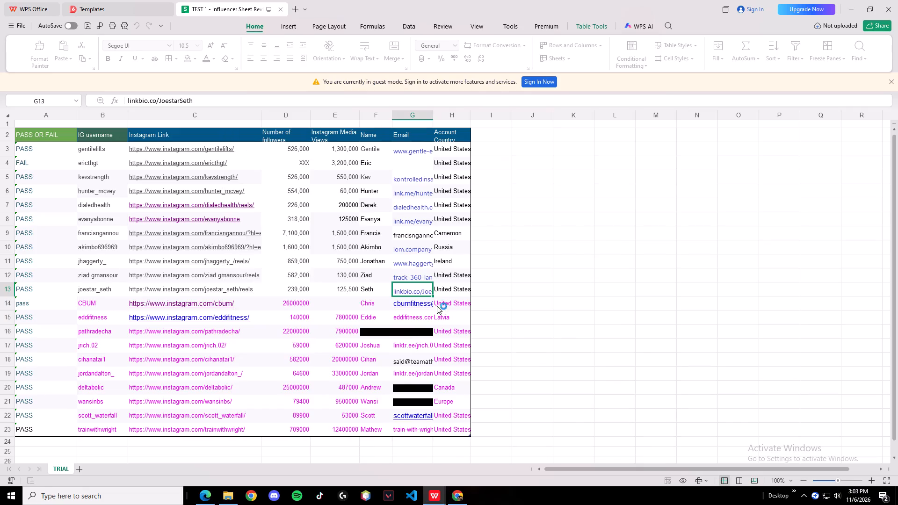
Switch to Chrome, search for "google drive" in a new tab, and open Google Drive's Home page.
{"action": "left_click", "coordinate": [454, 490]}
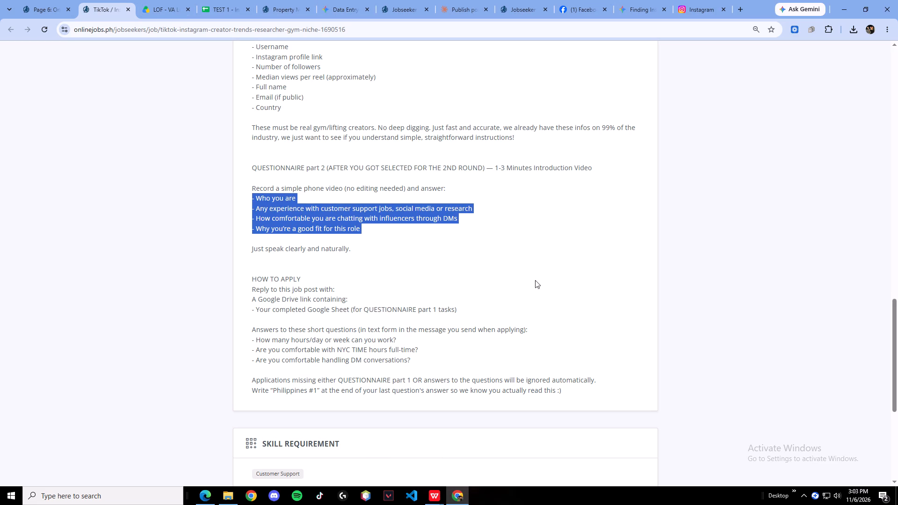
{"action": "left_click", "coordinate": [520, 265]}
{"action": "left_click", "coordinate": [740, 6]}
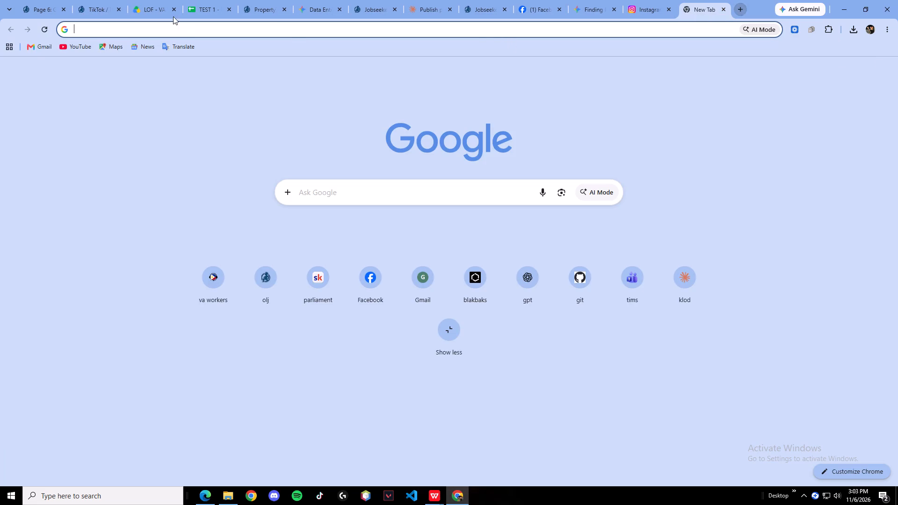
{"action": "left_click", "coordinate": [99, 2]}
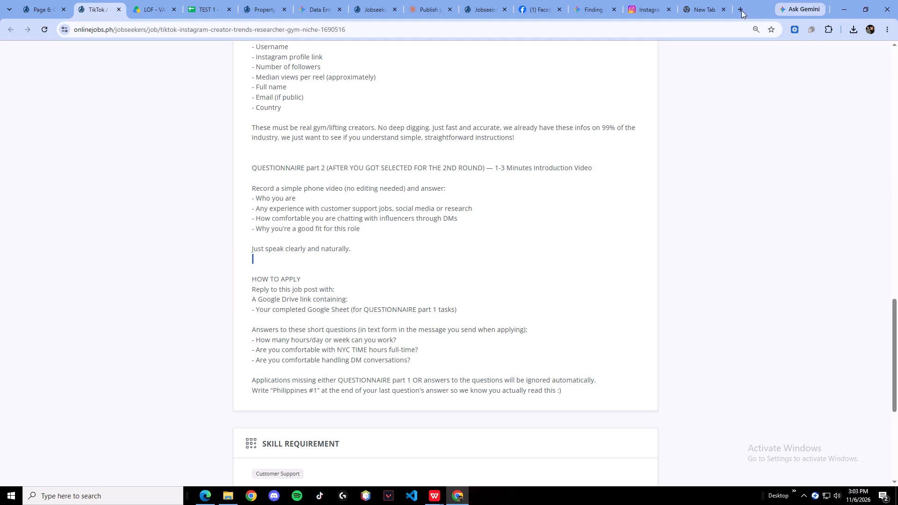
{"action": "left_click", "coordinate": [707, 3]}
{"action": "left_click", "coordinate": [603, 31]}
{"action": "type", "text": "GG"}
{"action": "key", "text": "BackSpace"}
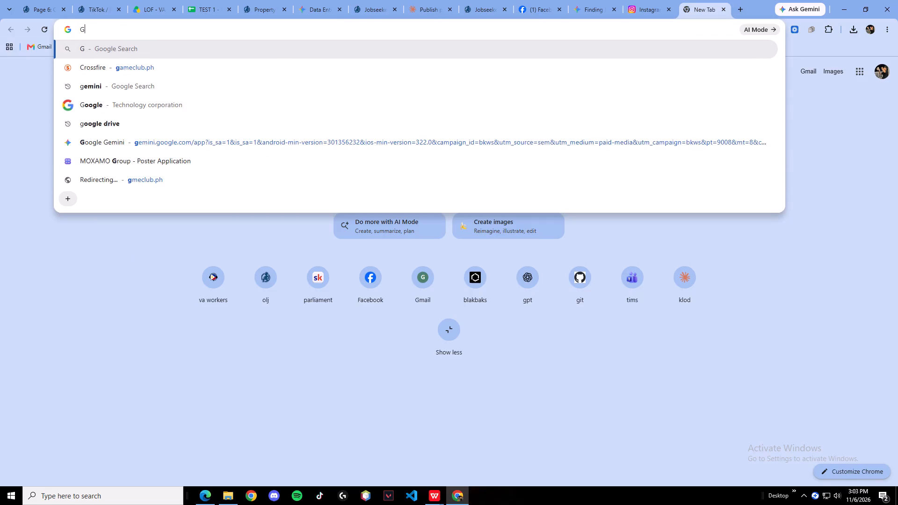
{"action": "type", "text": "OOGLE DRIVE"}
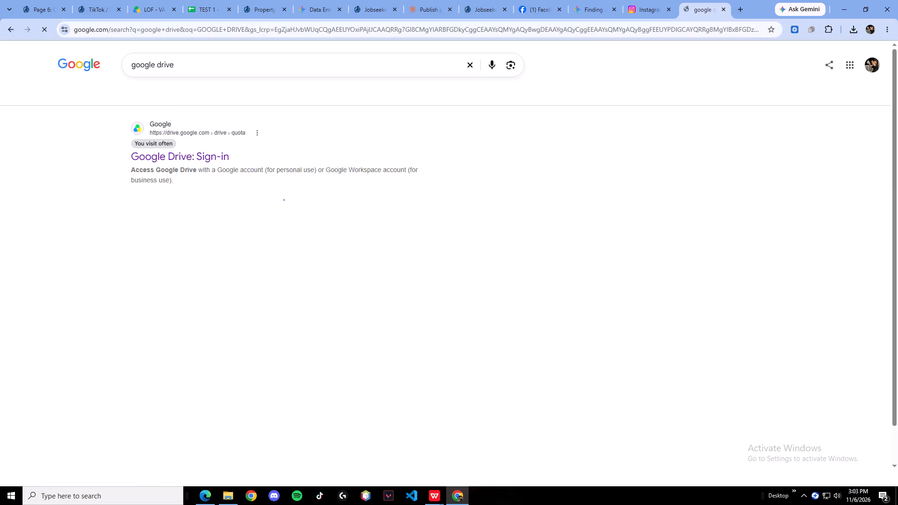
{"action": "left_click", "coordinate": [177, 150]}
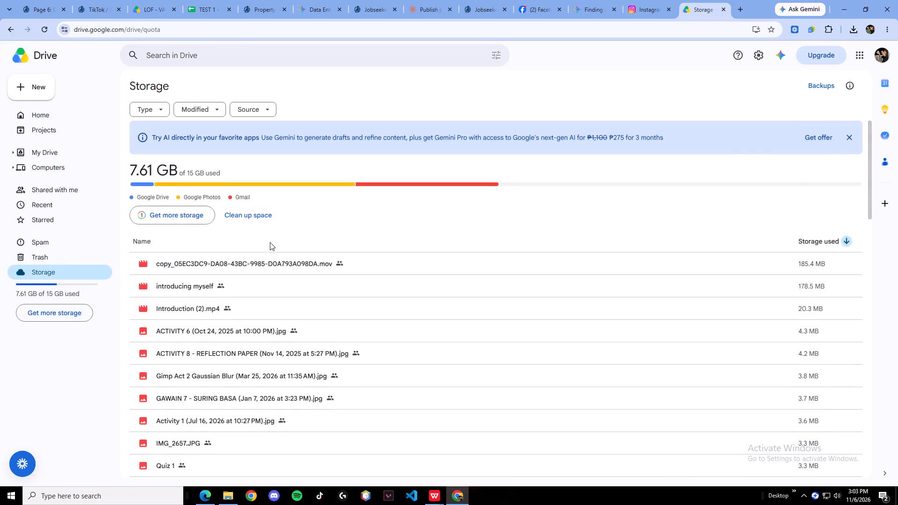
{"action": "scroll", "coordinate": [270, 242], "scroll_direction": "down", "scroll_amount": 1}
{"action": "scroll", "coordinate": [251, 191], "scroll_direction": "up", "scroll_amount": 2}
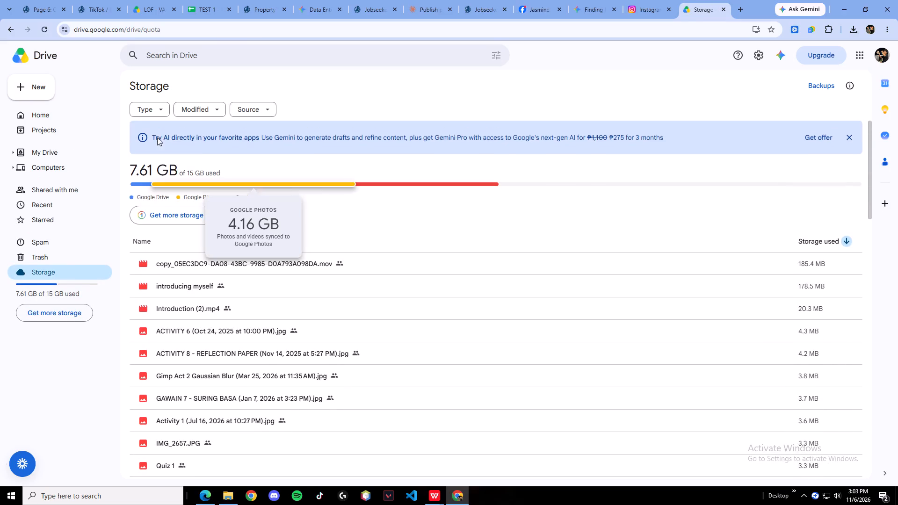
{"action": "left_click", "coordinate": [67, 118]}
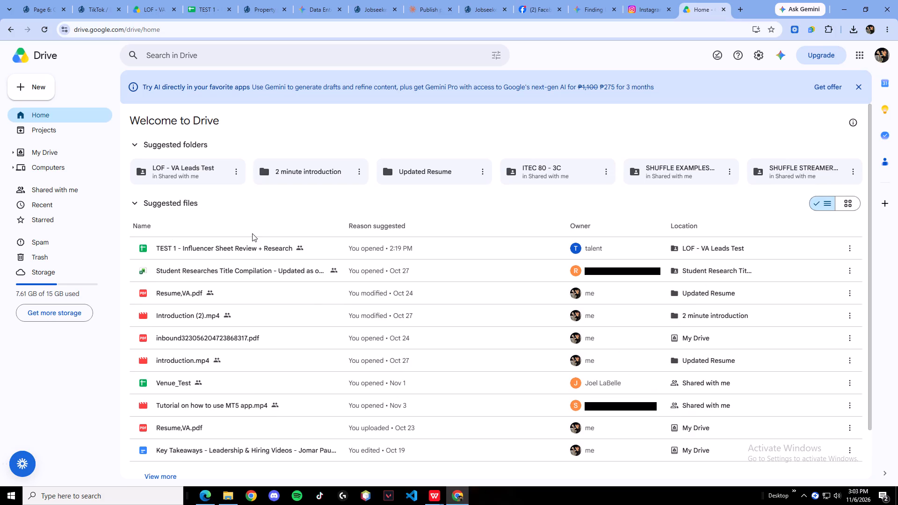
View the shared "TEST 1 - Influencer Sheet Review + Research" sheet from Drive's suggested files and return to Drive.
{"action": "left_click", "coordinate": [253, 245]}
{"action": "double_click", "coordinate": [222, 251]}
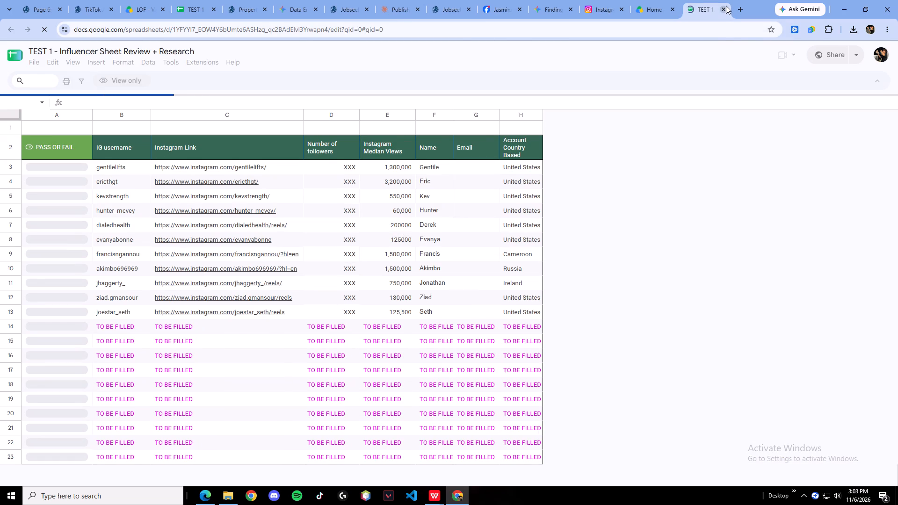
{"action": "left_click", "coordinate": [726, 6]}
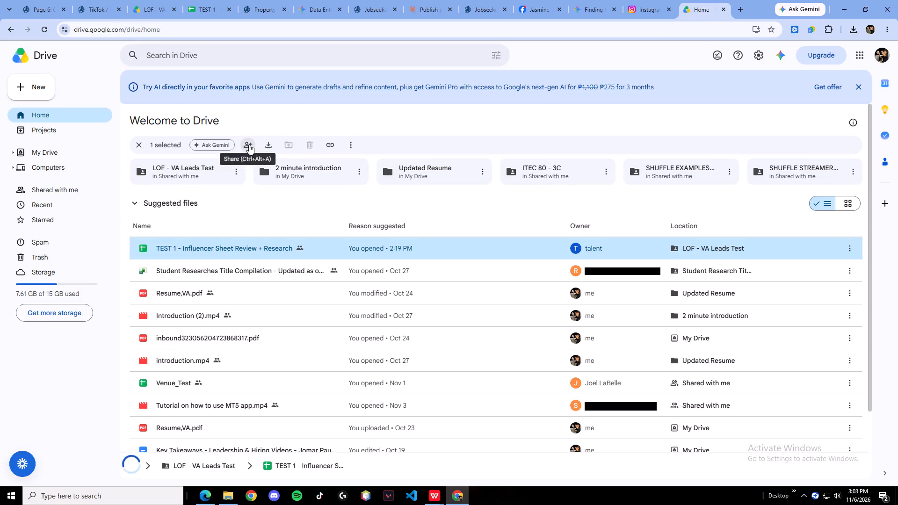
{"action": "right_click", "coordinate": [770, 202]}
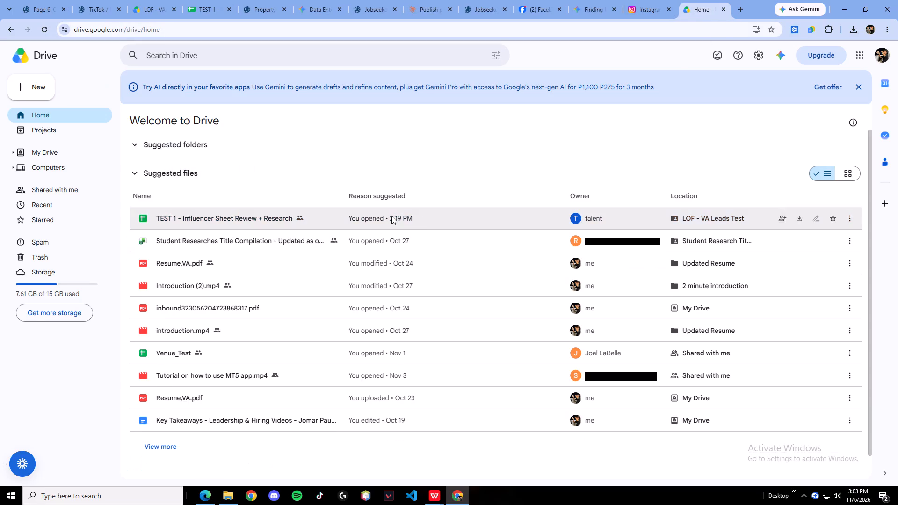
Create a new Drive folder named "Test 1".
{"action": "left_click", "coordinate": [36, 80]}
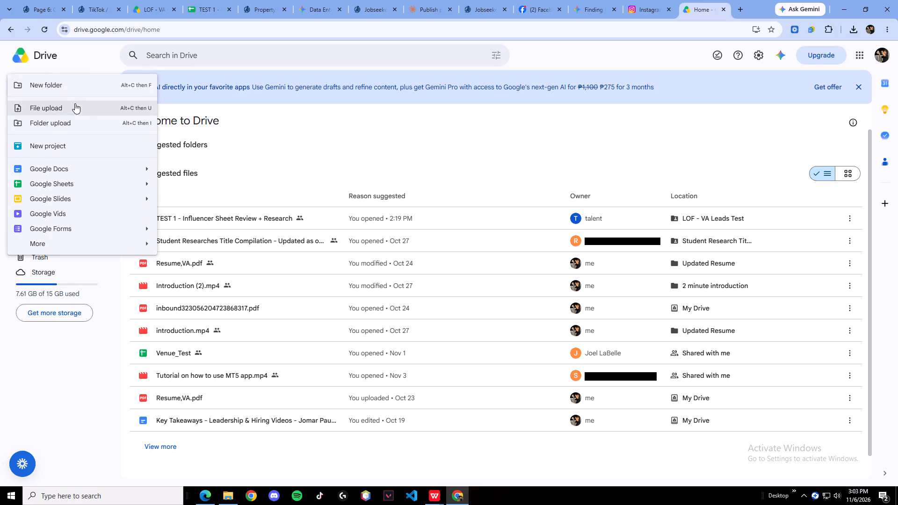
{"action": "left_click", "coordinate": [79, 81]}
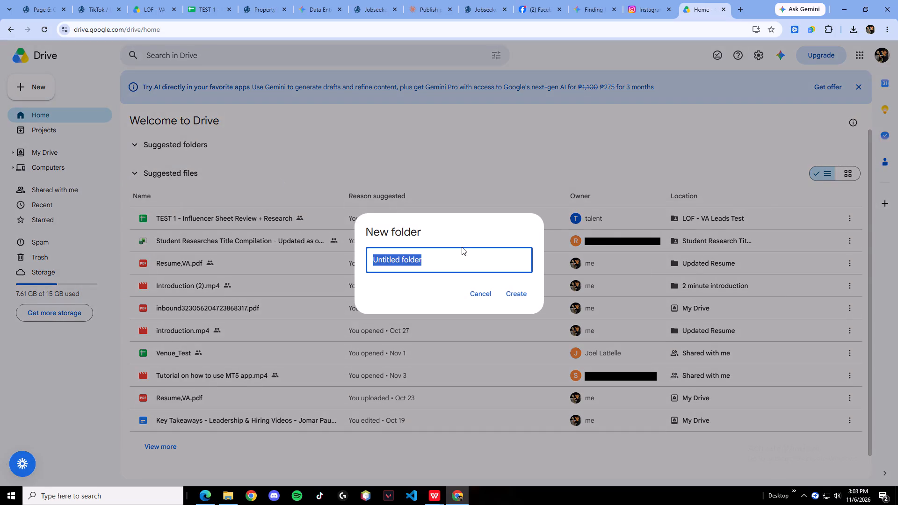
{"action": "type", "text": "Test 1"}
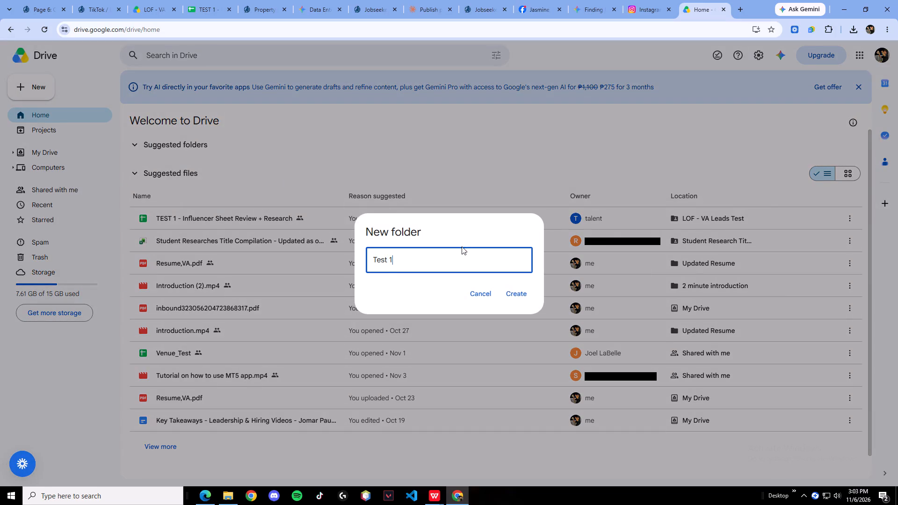
{"action": "left_click", "coordinate": [513, 296]}
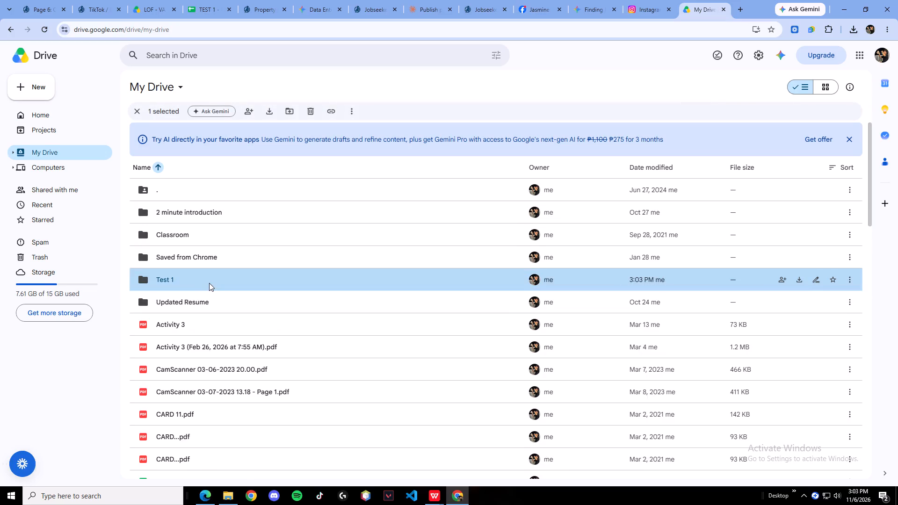
Open the new Test 1 folder in My Drive.
{"action": "left_click", "coordinate": [188, 279]}
{"action": "double_click", "coordinate": [236, 278]}
{"action": "left_click", "coordinate": [407, 240]}
{"action": "right_click", "coordinate": [323, 204]}
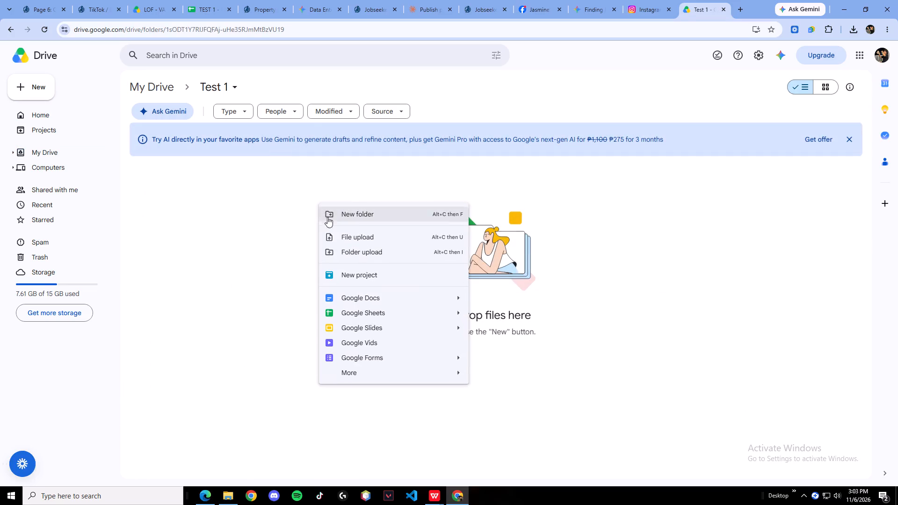
{"action": "left_click", "coordinate": [231, 239]}
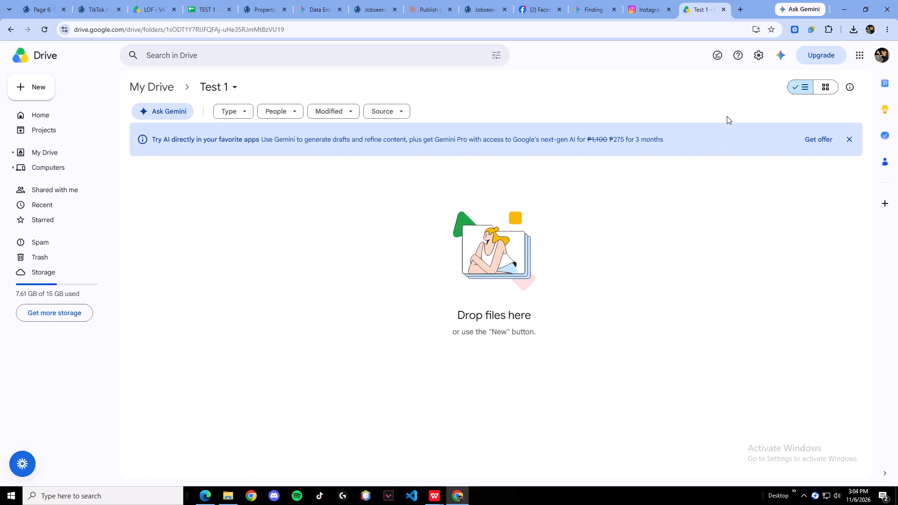
{"action": "right_click_drag", "start_coordinate": [253, 223], "coordinate": [239, 215]}
{"action": "left_click", "coordinate": [551, 265]}
{"action": "left_click", "coordinate": [514, 274]}
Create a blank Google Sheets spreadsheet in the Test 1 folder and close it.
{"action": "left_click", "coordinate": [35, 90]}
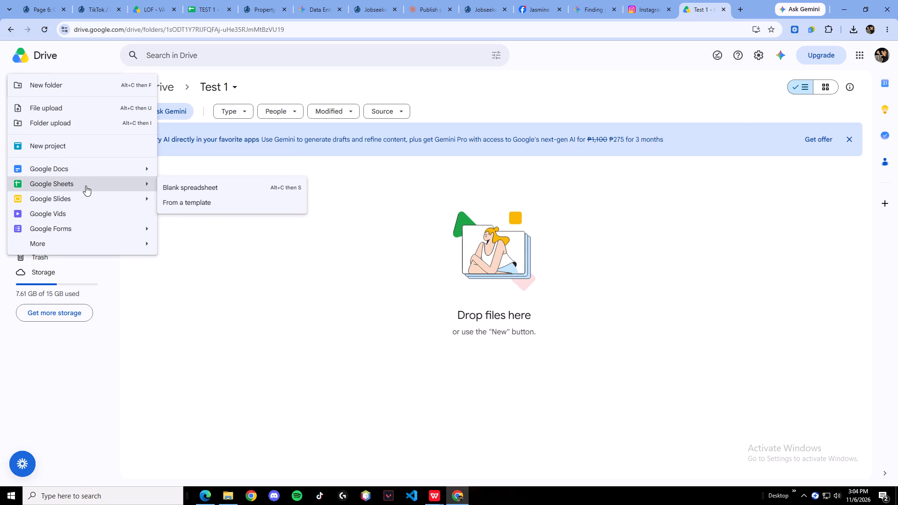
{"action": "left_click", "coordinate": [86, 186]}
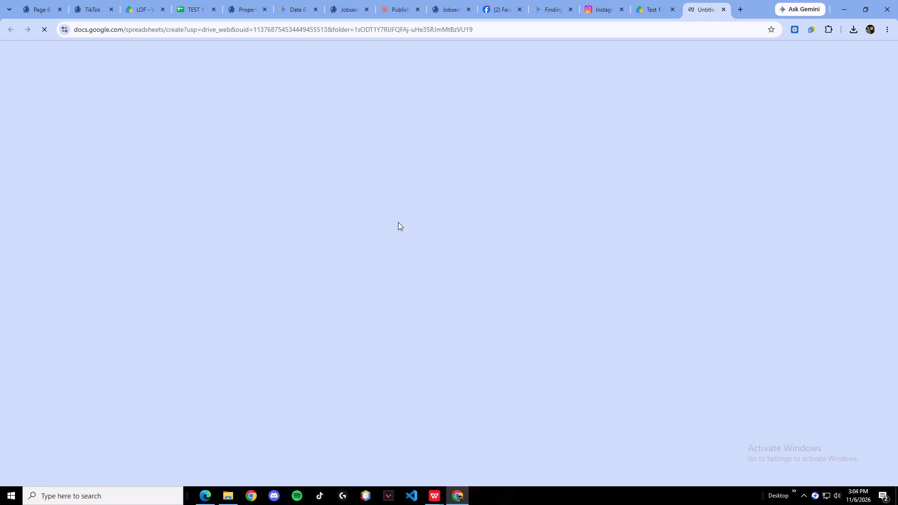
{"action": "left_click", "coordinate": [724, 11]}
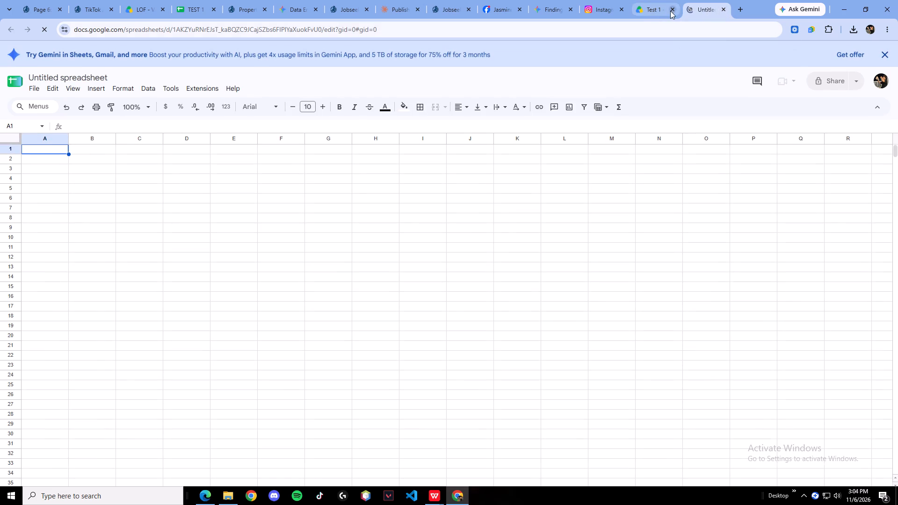
Create a new folder named "test" inside the Test 1 folder.
{"action": "left_click", "coordinate": [20, 77]}
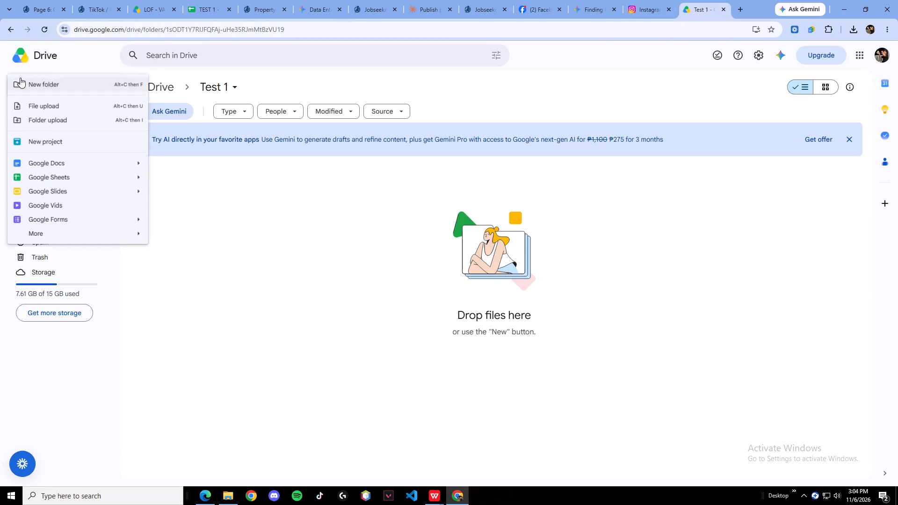
{"action": "left_click", "coordinate": [64, 87]}
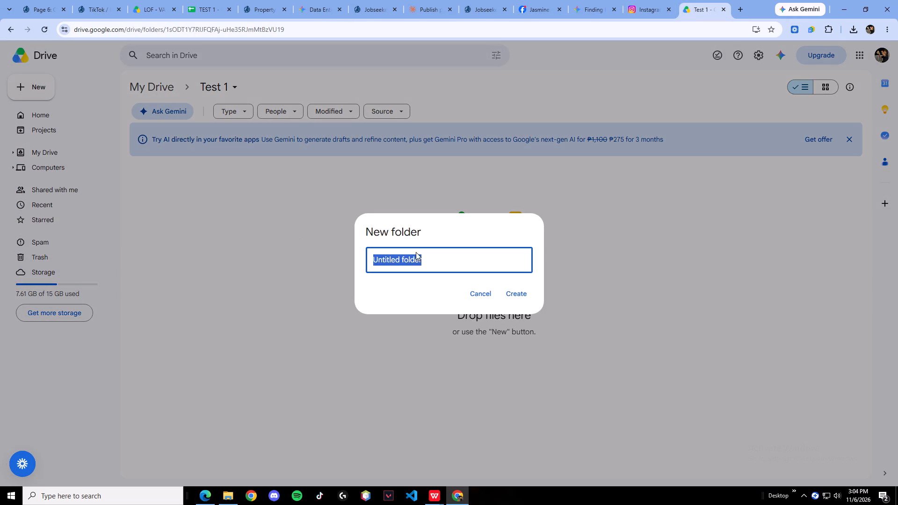
{"action": "key", "text": "t"}
{"action": "type", "text": "es"}
{"action": "key", "text": "t"}
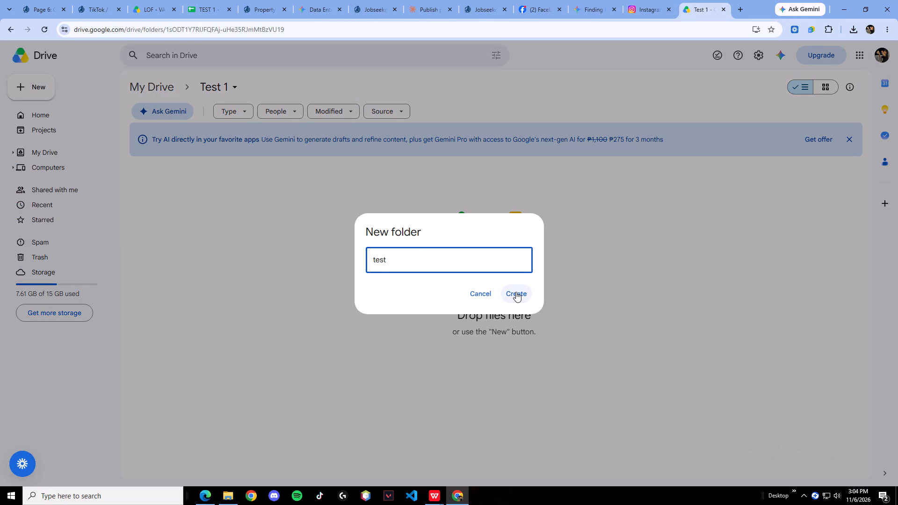
{"action": "left_click", "coordinate": [516, 292]}
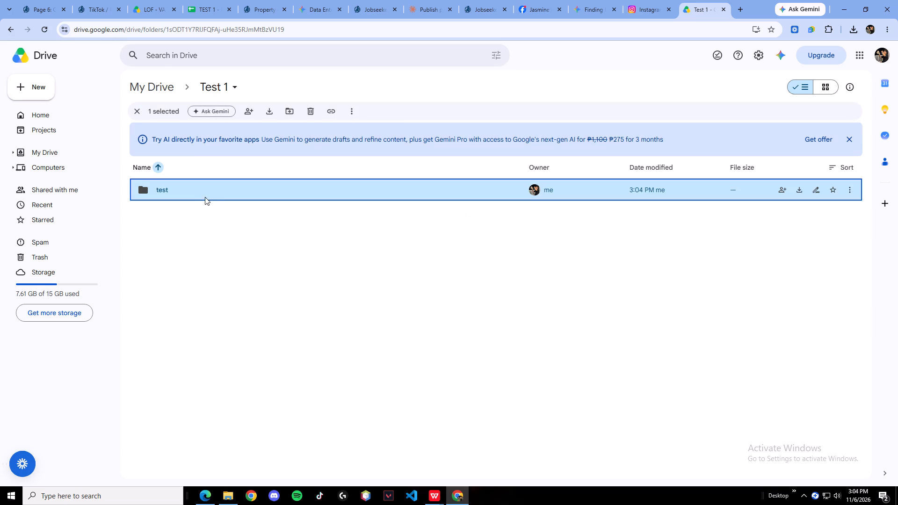
Open the new test folder inside Test 1.
{"action": "left_click", "coordinate": [209, 193]}
{"action": "double_click", "coordinate": [217, 192]}
{"action": "left_click", "coordinate": [274, 197]}
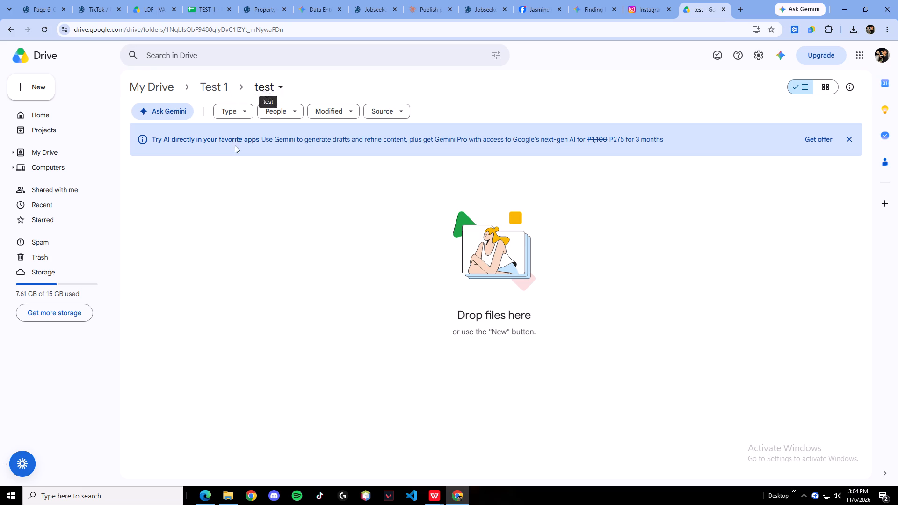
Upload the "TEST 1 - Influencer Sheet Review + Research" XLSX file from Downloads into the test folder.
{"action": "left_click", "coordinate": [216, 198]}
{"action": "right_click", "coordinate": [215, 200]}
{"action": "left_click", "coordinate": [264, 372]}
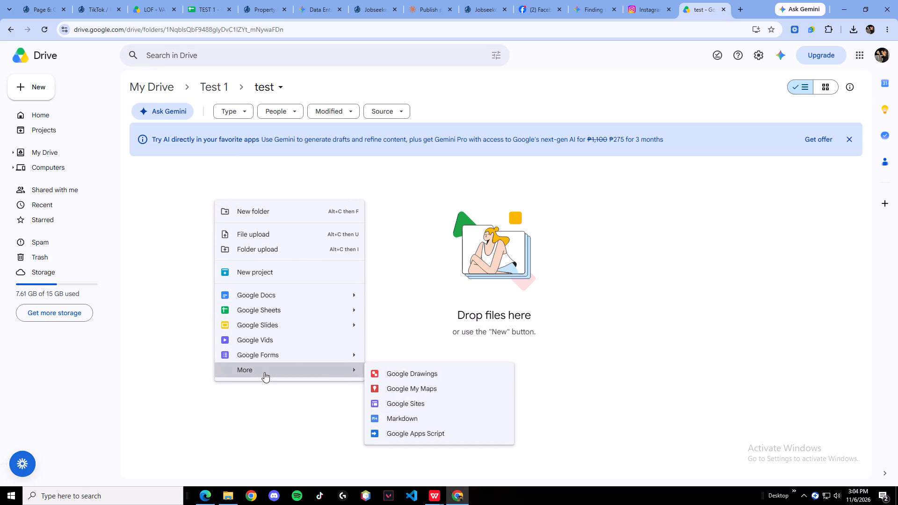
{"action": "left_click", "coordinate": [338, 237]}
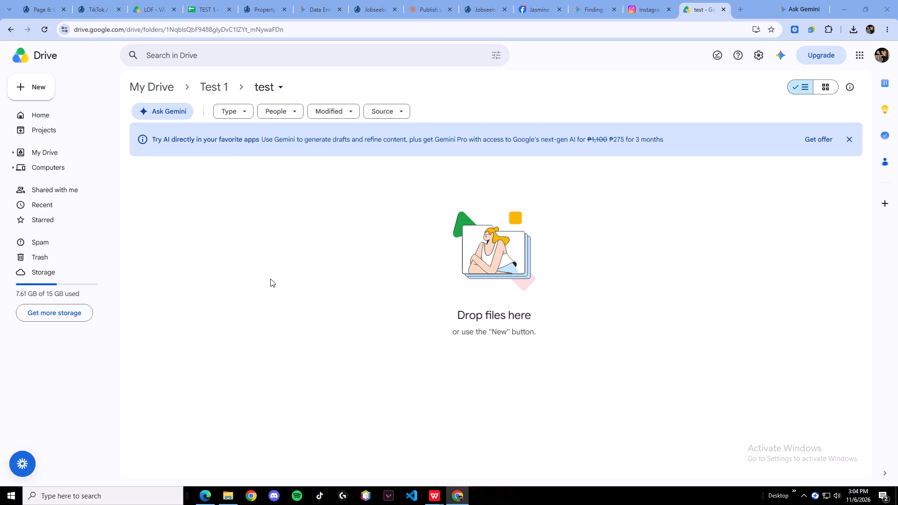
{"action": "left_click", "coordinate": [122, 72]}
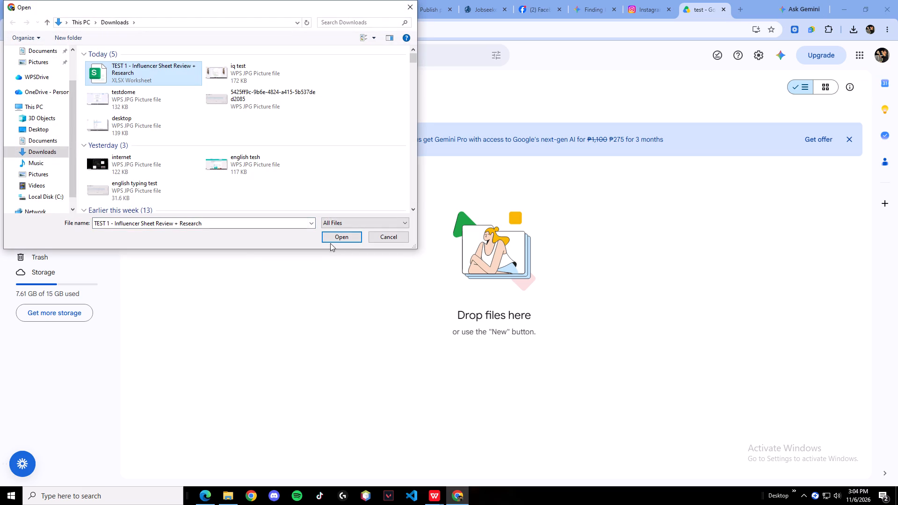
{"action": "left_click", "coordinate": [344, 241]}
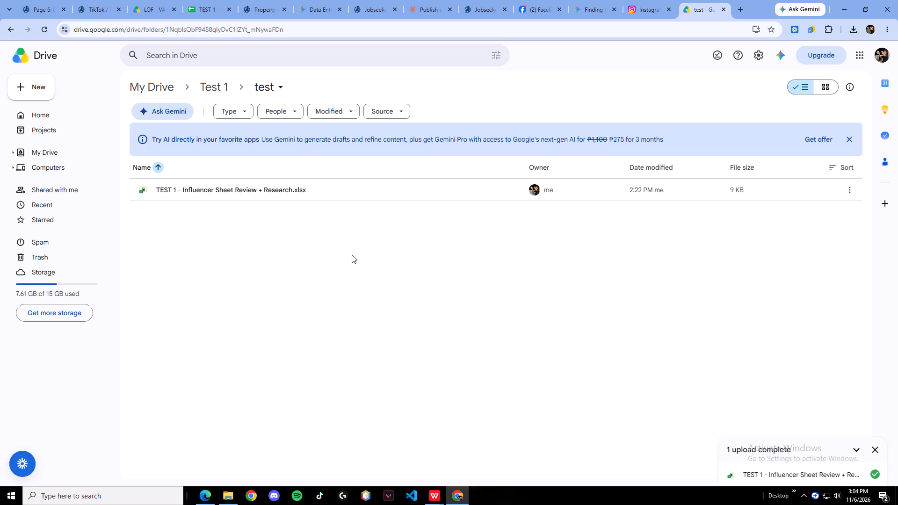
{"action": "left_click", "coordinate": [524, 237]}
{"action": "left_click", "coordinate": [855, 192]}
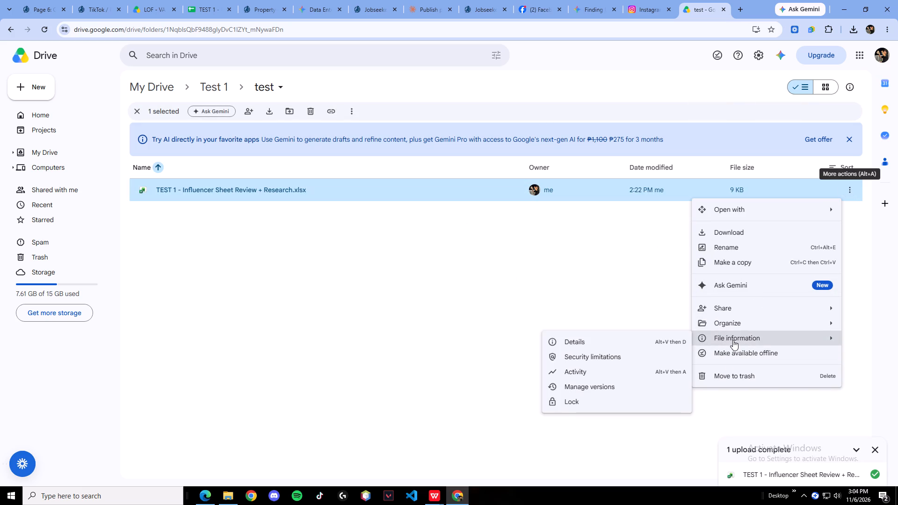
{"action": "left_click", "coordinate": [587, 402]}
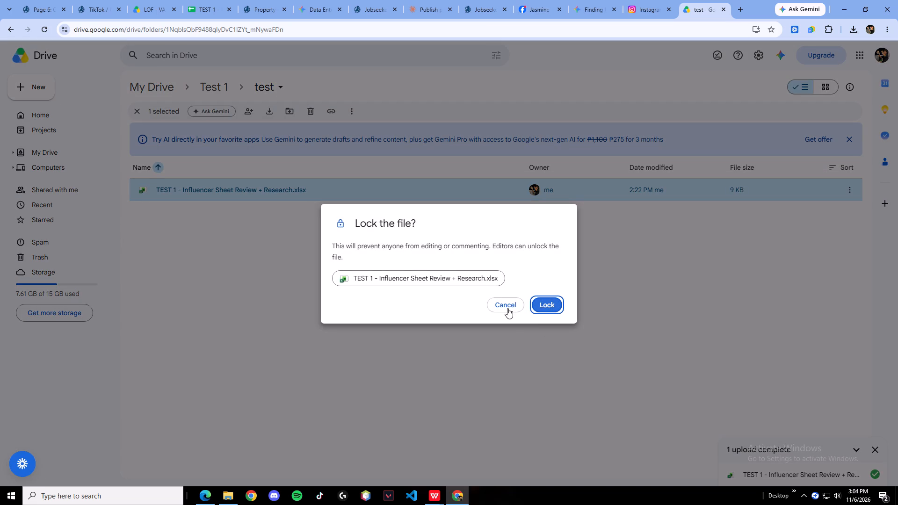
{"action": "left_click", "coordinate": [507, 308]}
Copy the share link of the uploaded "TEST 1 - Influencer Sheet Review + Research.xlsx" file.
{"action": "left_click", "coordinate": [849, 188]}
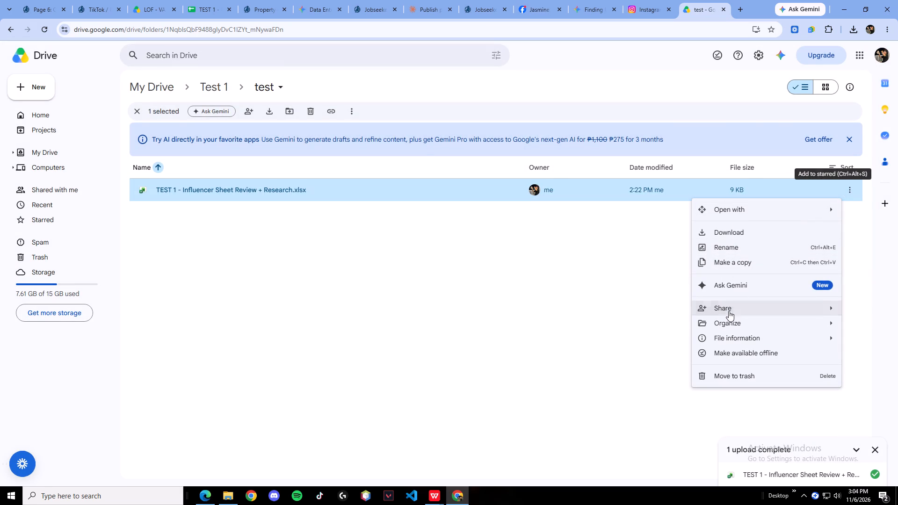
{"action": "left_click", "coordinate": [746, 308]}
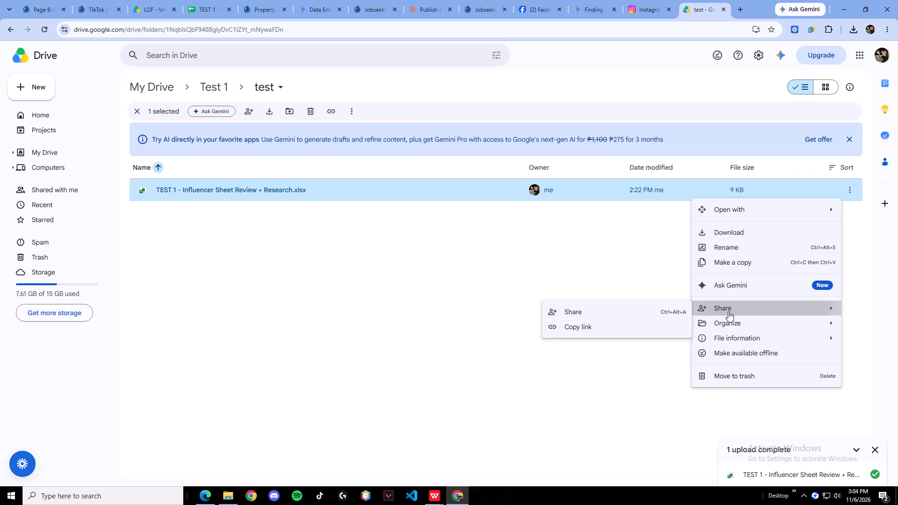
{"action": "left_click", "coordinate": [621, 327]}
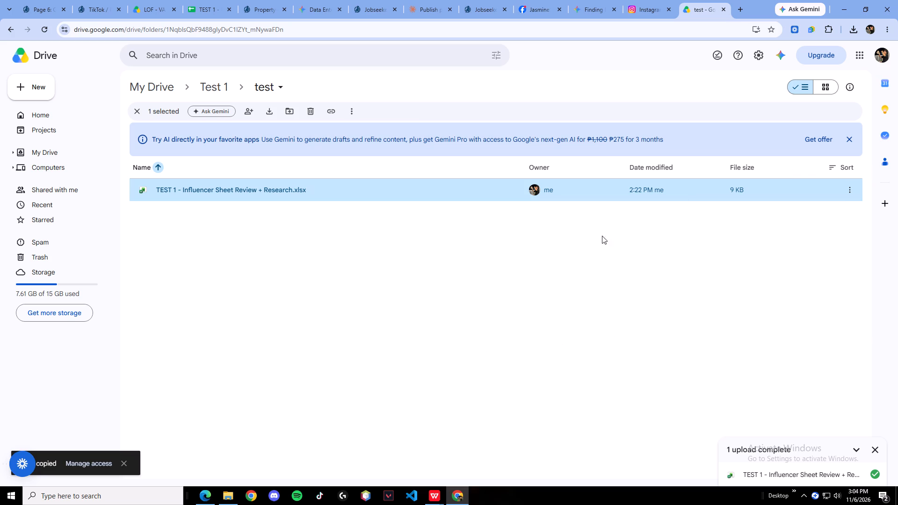
Open the uploaded "TEST 1 - Influencer Sheet Review + Research.xlsx" to check its contents, and close it again.
{"action": "left_click", "coordinate": [848, 190]}
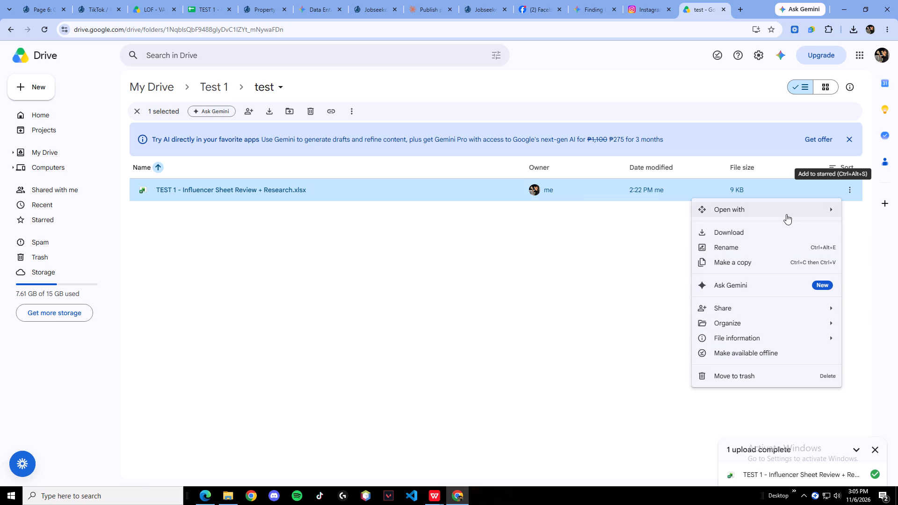
{"action": "left_click", "coordinate": [594, 404]}
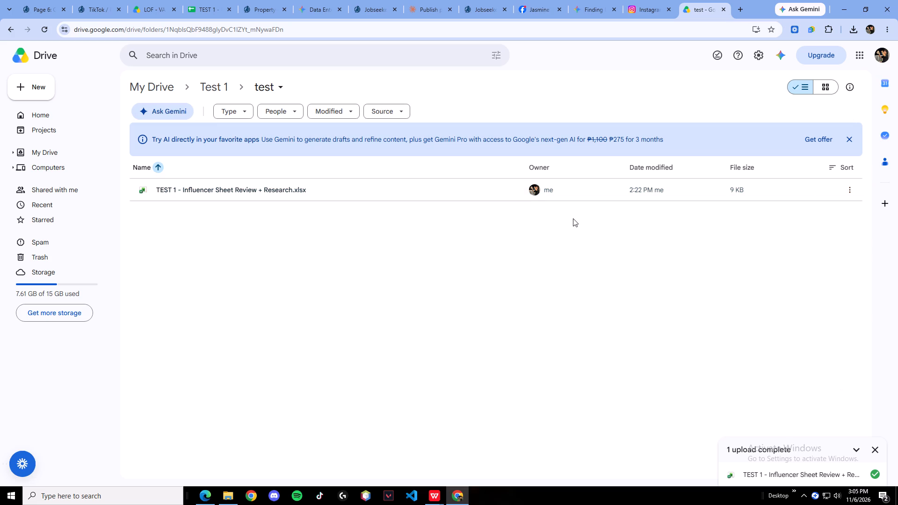
{"action": "double_click", "coordinate": [377, 185]}
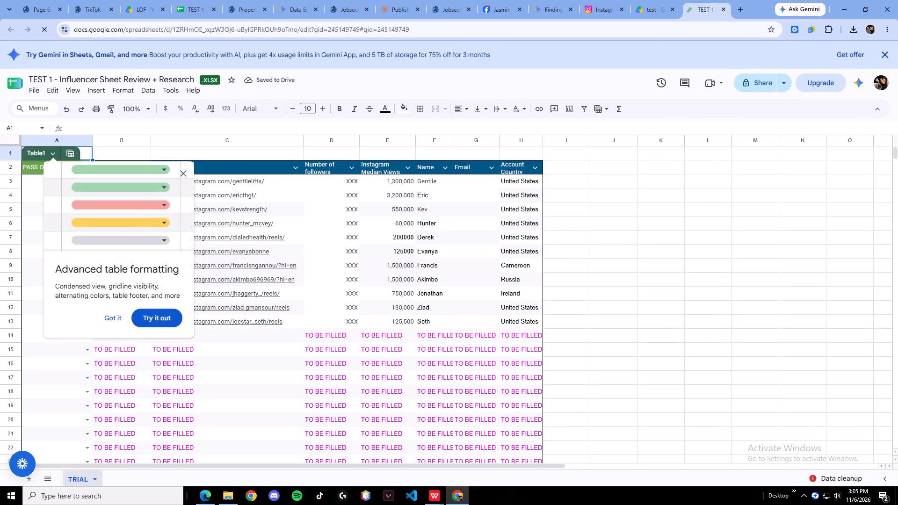
{"action": "left_click", "coordinate": [182, 177]}
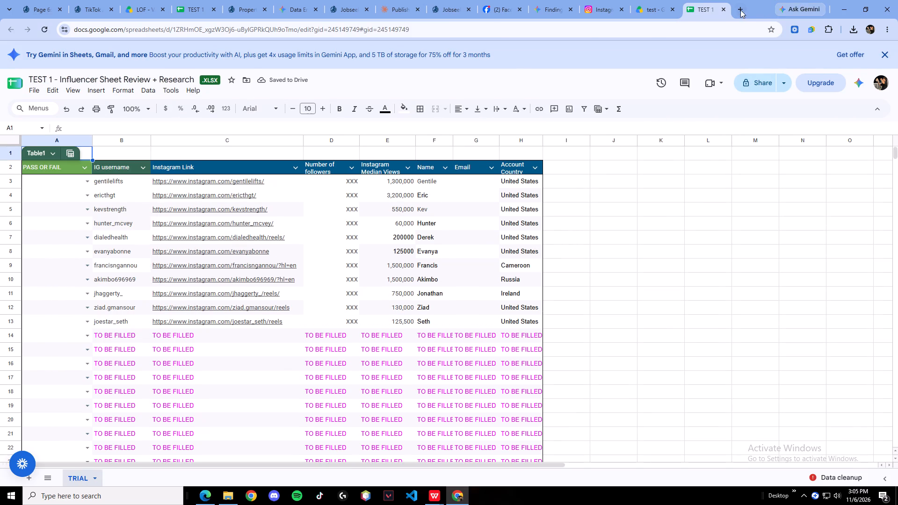
{"action": "left_click", "coordinate": [724, 8]}
Move "TEST 1 - Influencer Sheet Review + Research.xlsx" in the test folder to the trash.
{"action": "right_click", "coordinate": [365, 192]}
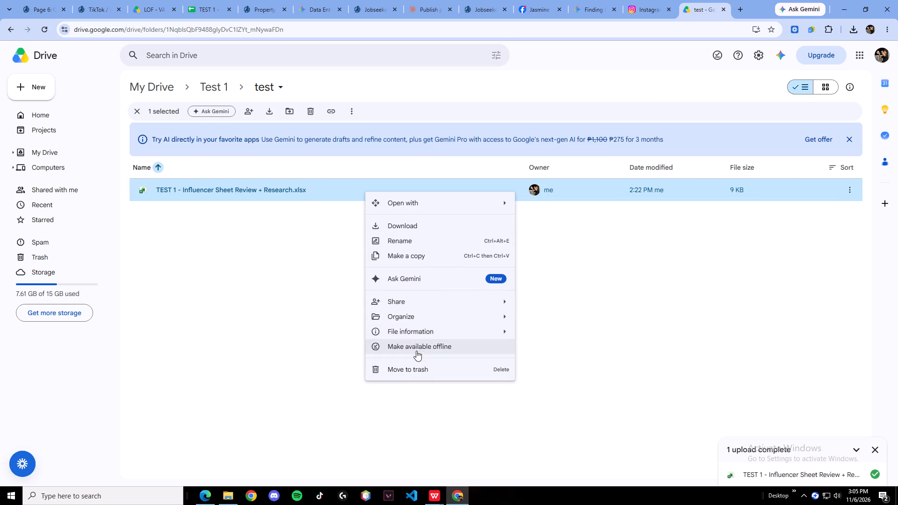
{"action": "left_click", "coordinate": [420, 368]}
Upload the "TEST 1 - Influencer Sheet Review + Research" XLSX file from Downloads into the test folder again.
{"action": "right_click_drag", "start_coordinate": [337, 214], "coordinate": [333, 213]}
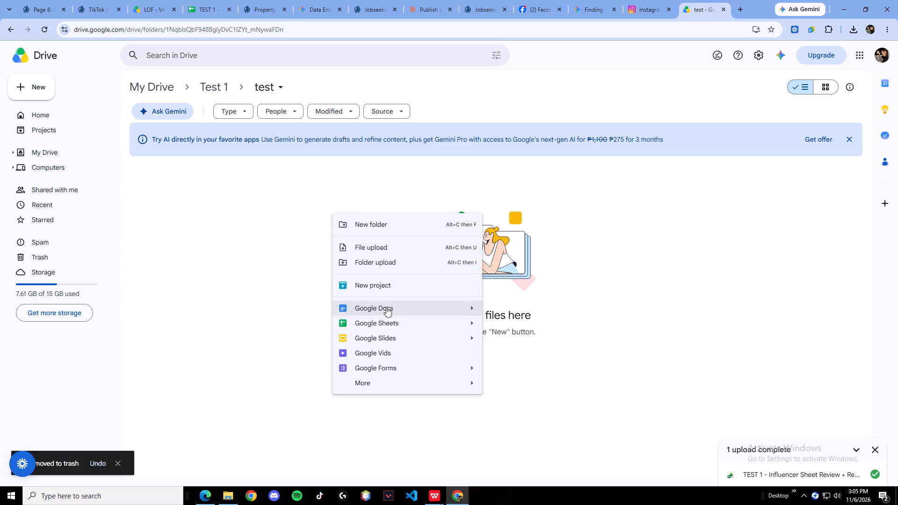
{"action": "left_click", "coordinate": [408, 249]}
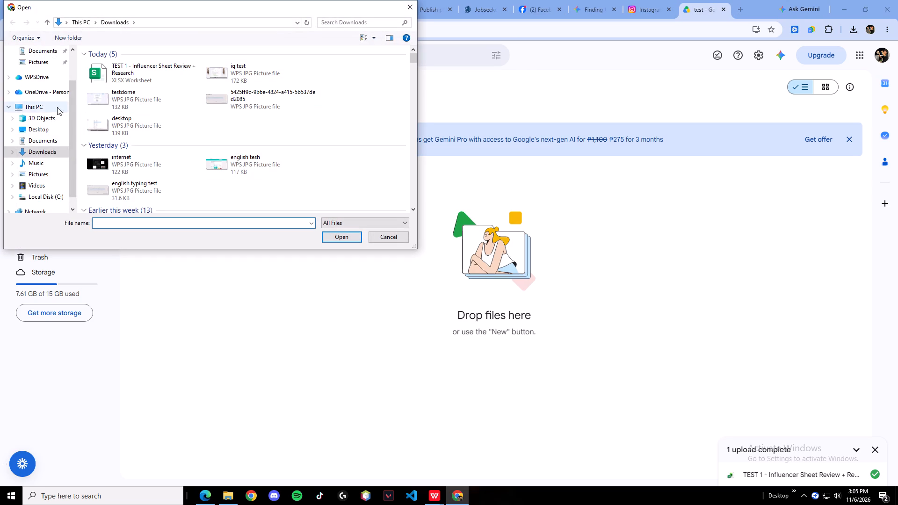
{"action": "scroll", "coordinate": [44, 72], "scroll_direction": "up", "scroll_amount": 2}
{"action": "left_click", "coordinate": [51, 65]}
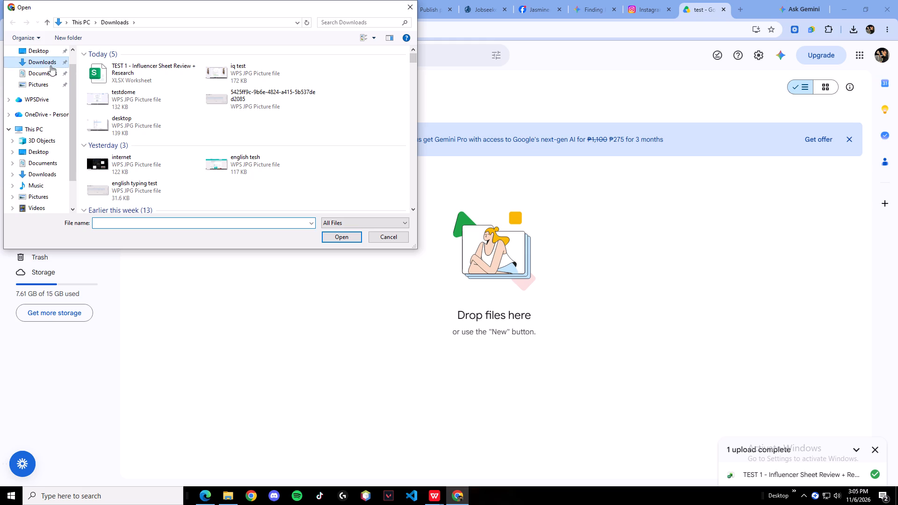
{"action": "left_click", "coordinate": [53, 72]}
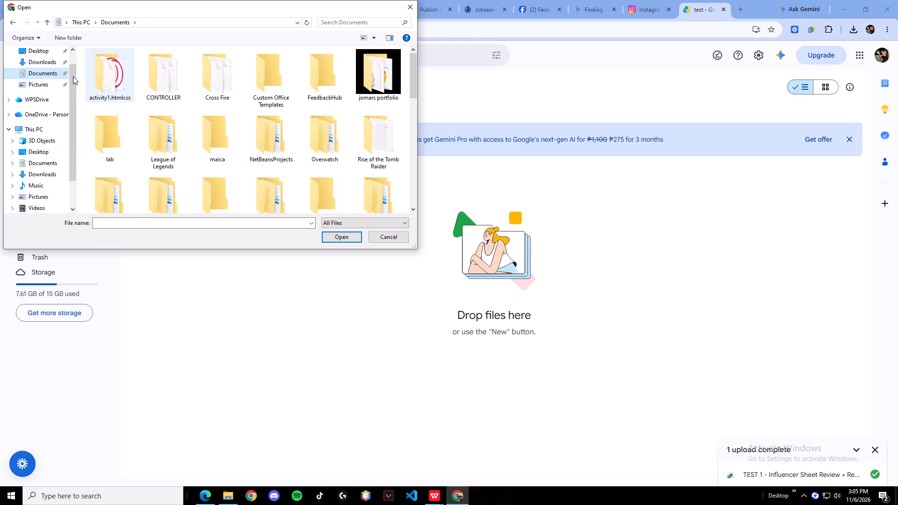
{"action": "left_click", "coordinate": [49, 72]}
{"action": "left_click", "coordinate": [46, 64]}
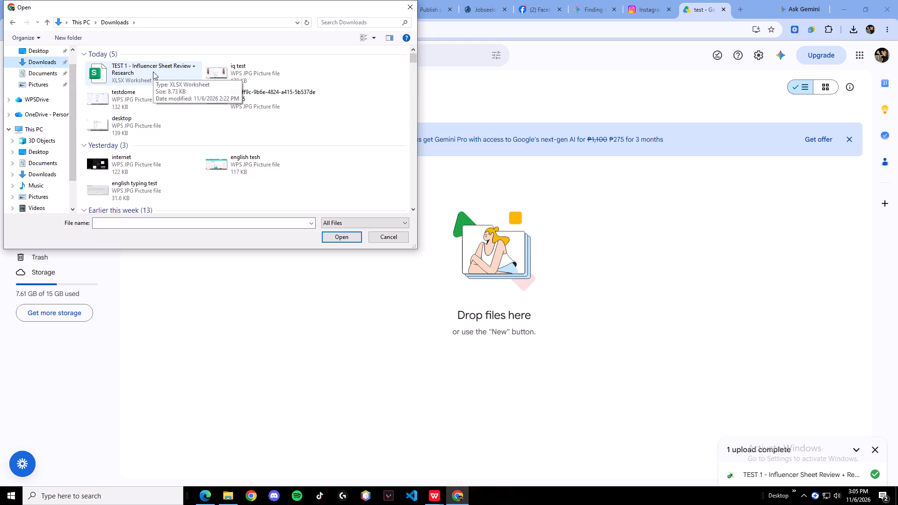
{"action": "left_click", "coordinate": [151, 75]}
{"action": "scroll", "coordinate": [201, 110], "scroll_direction": "down", "scroll_amount": 2}
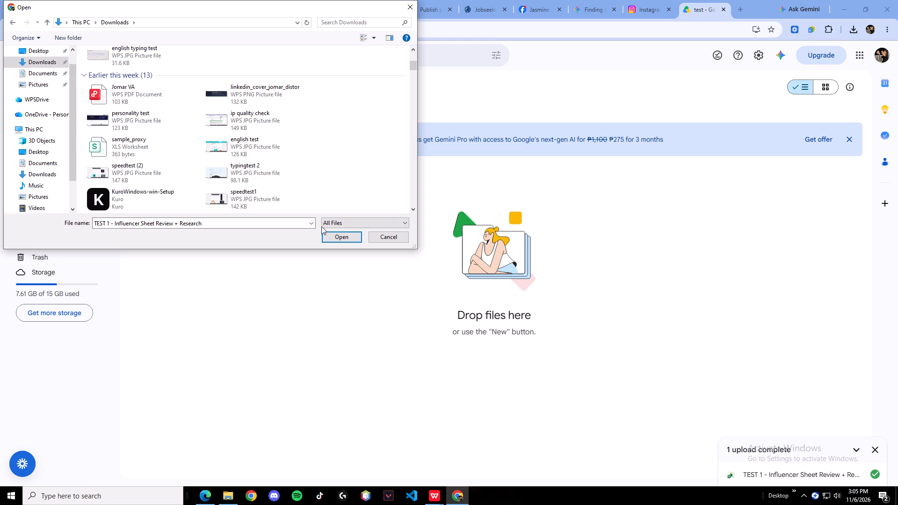
{"action": "left_click", "coordinate": [332, 237]}
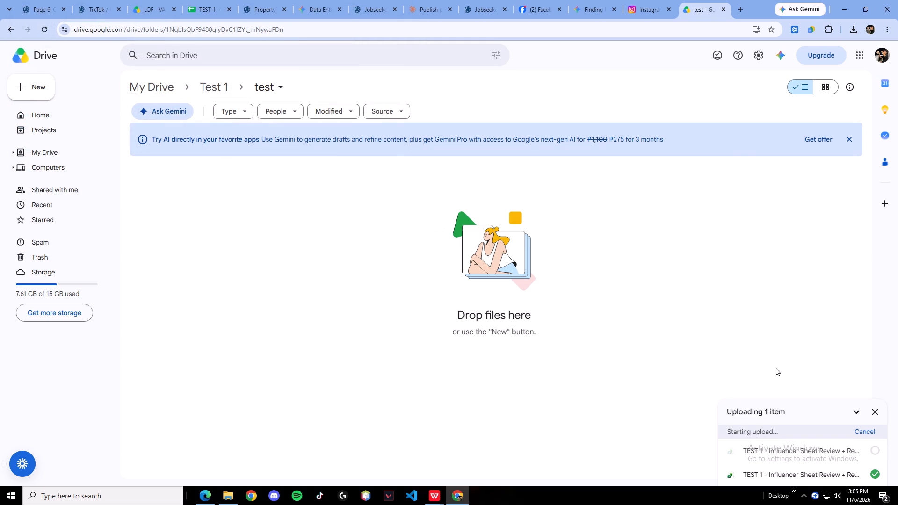
{"action": "left_click", "coordinate": [874, 430]}
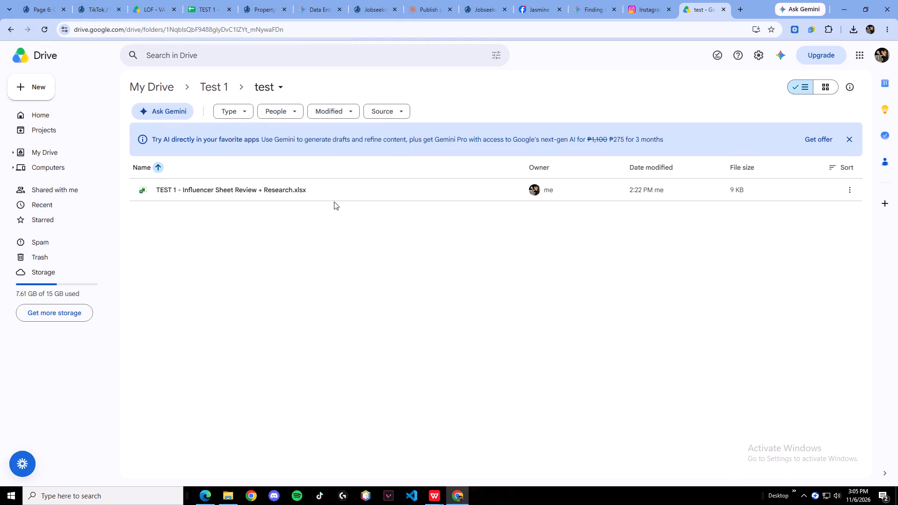
Open the re-uploaded workbook in Google Sheets, reload it to check its contents, and close it.
{"action": "double_click", "coordinate": [336, 196]}
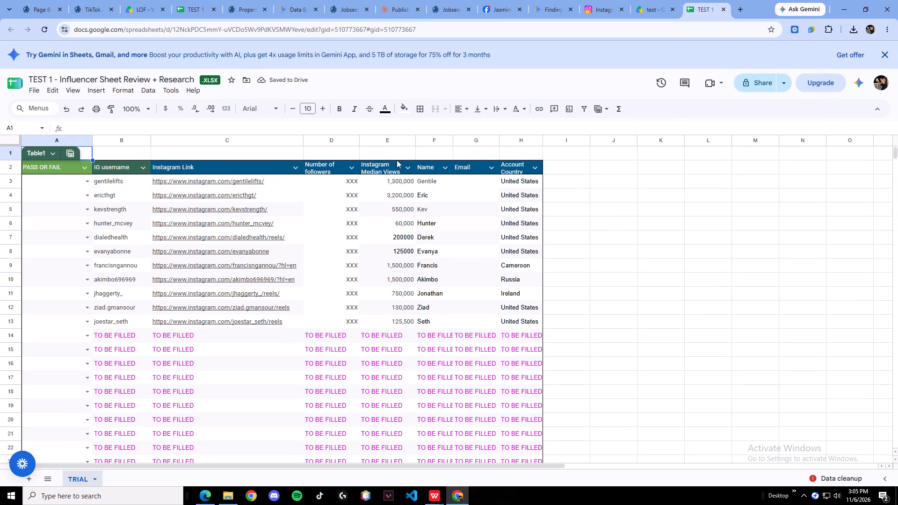
{"action": "key", "text": "ctrl+r"}
{"action": "left_click", "coordinate": [723, 6]}
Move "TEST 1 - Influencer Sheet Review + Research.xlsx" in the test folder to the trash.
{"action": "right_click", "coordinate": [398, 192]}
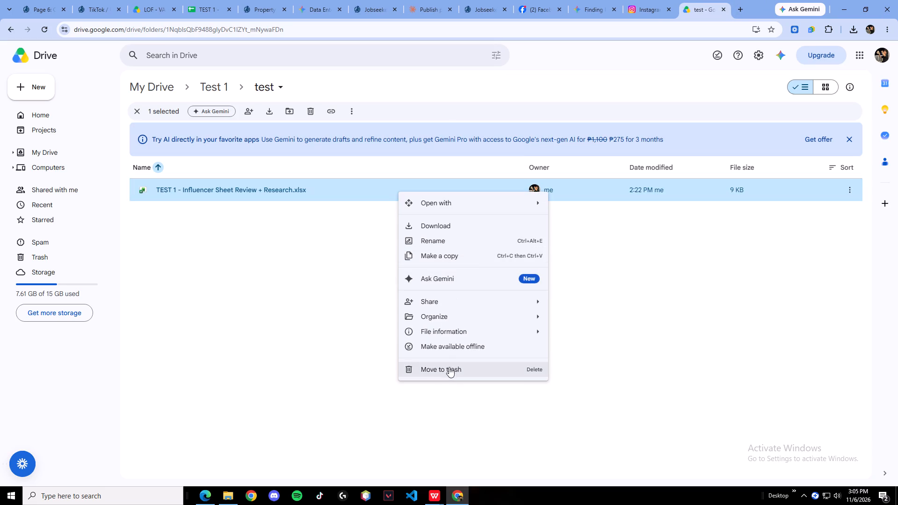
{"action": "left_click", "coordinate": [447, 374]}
In WPS Office, save the completed influencer sheet as an Excel workbook, replacing the existing "TEST 1 - Influencer Sheet Review + Research.xlsx" in the en_US folder.
{"action": "left_click", "coordinate": [434, 497]}
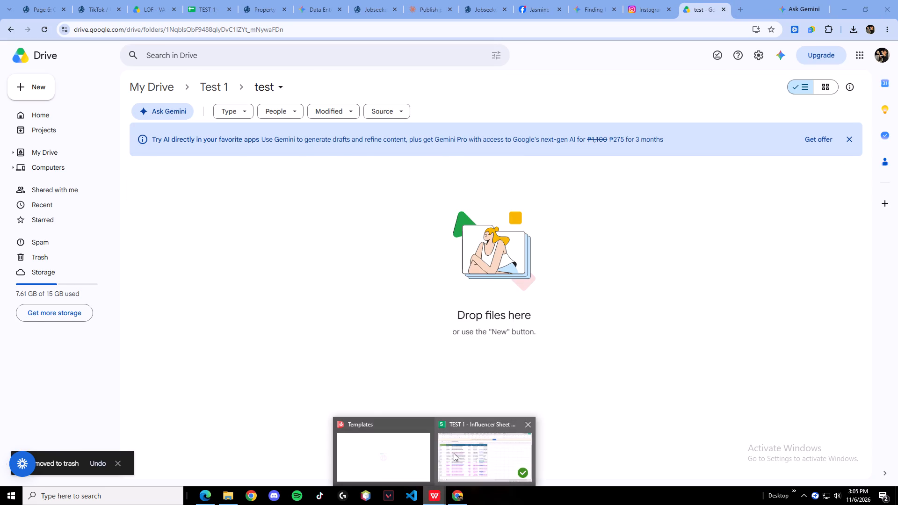
{"action": "left_click", "coordinate": [456, 455]}
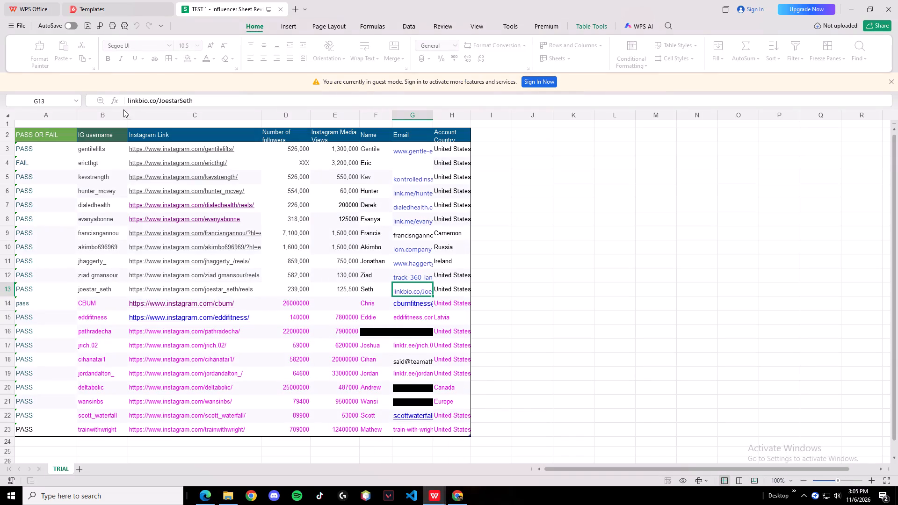
{"action": "left_click", "coordinate": [20, 30]}
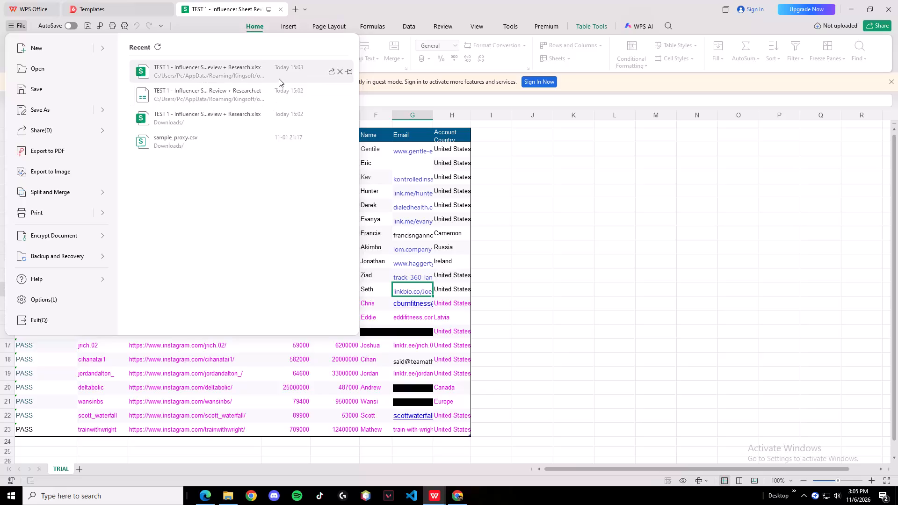
{"action": "left_click", "coordinate": [60, 106]}
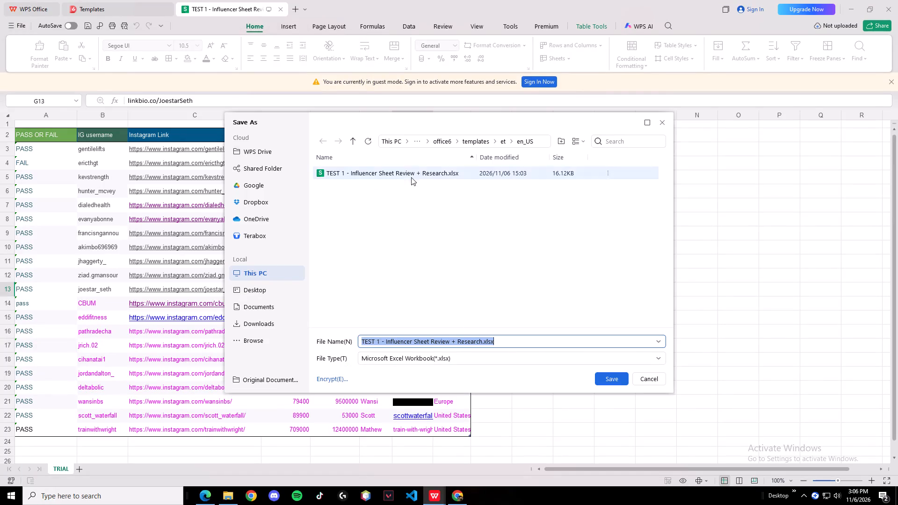
{"action": "left_click", "coordinate": [413, 173]}
{"action": "left_click", "coordinate": [609, 379]}
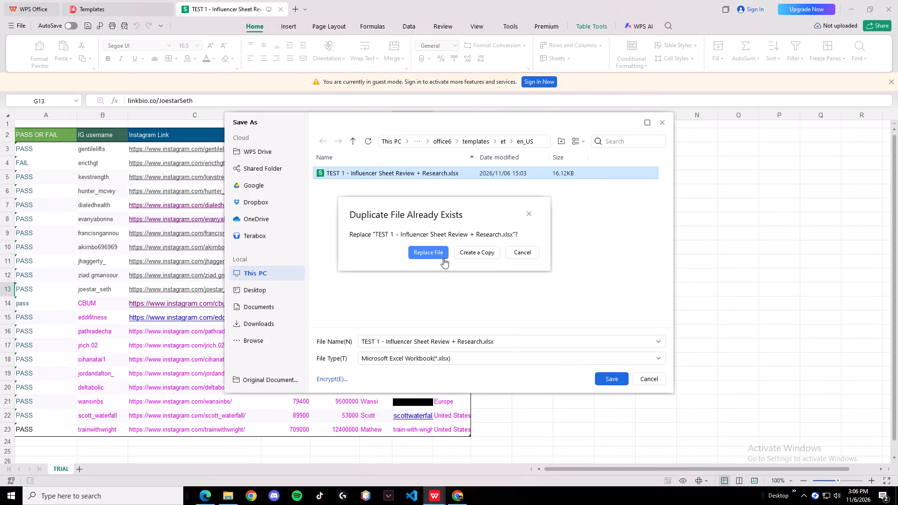
{"action": "left_click", "coordinate": [440, 254]}
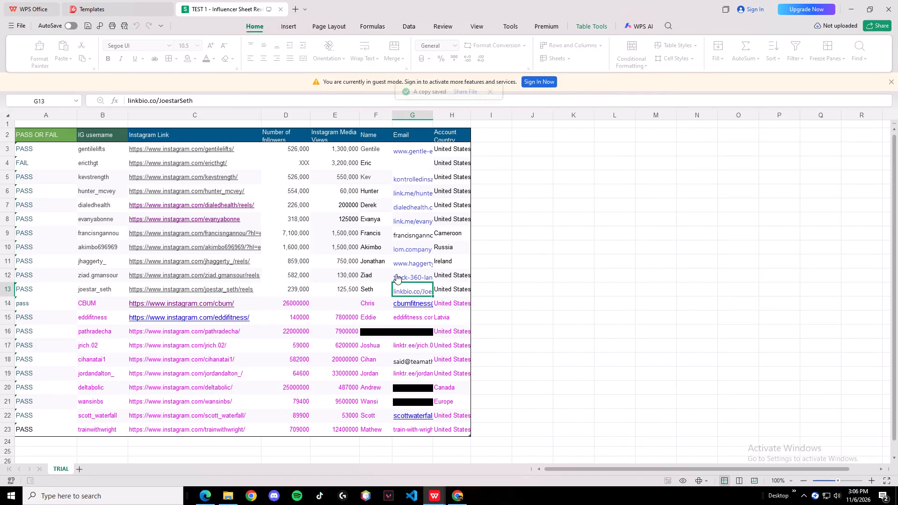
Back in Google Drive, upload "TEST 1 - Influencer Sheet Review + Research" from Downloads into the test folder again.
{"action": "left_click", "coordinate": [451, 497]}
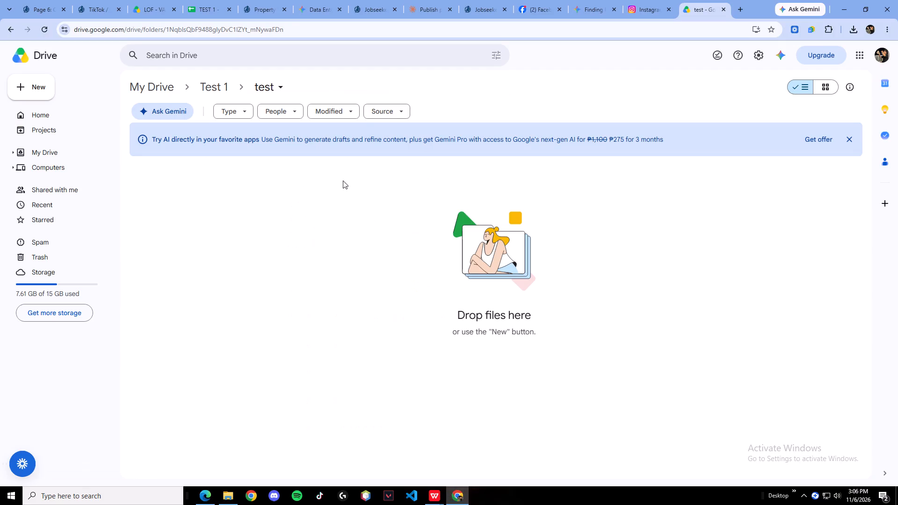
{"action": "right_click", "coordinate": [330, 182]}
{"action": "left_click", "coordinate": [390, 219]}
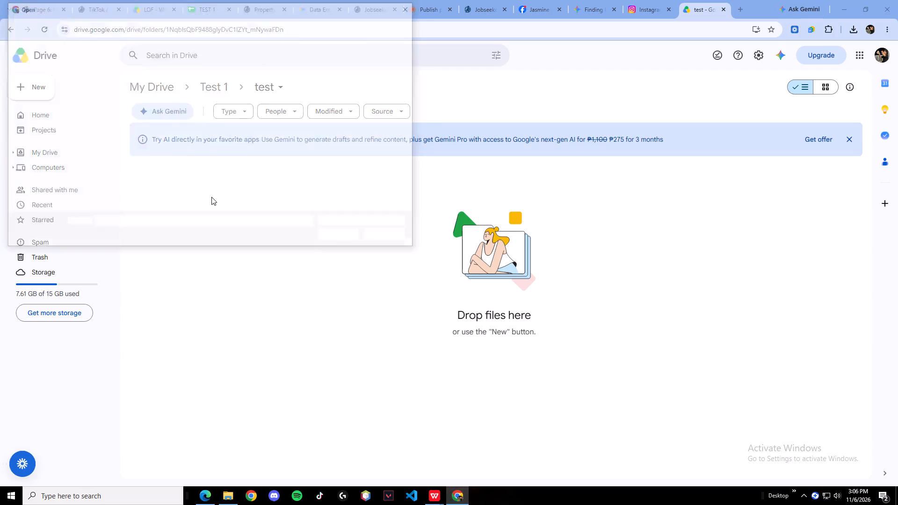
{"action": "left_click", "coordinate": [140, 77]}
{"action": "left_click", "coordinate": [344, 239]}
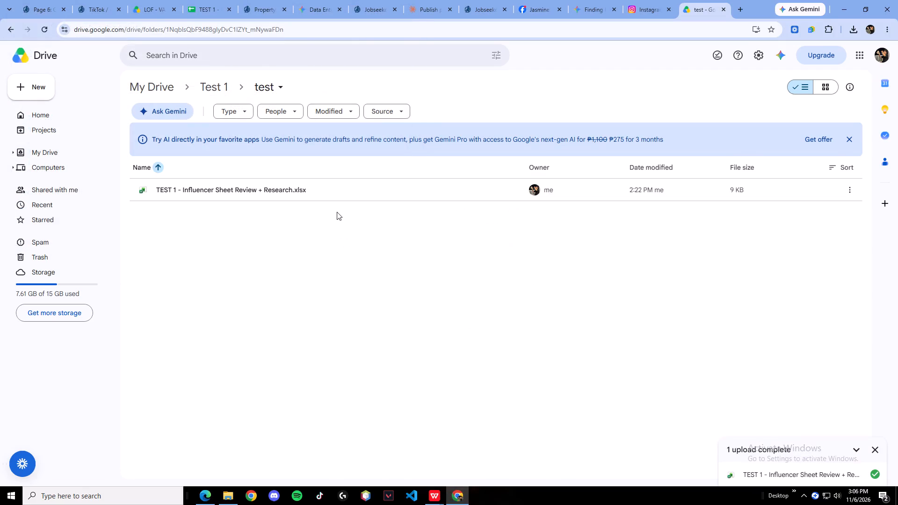
Open the newly uploaded workbook in Google Sheets to check its contents and close it.
{"action": "left_click", "coordinate": [296, 201]}
{"action": "double_click", "coordinate": [306, 194]}
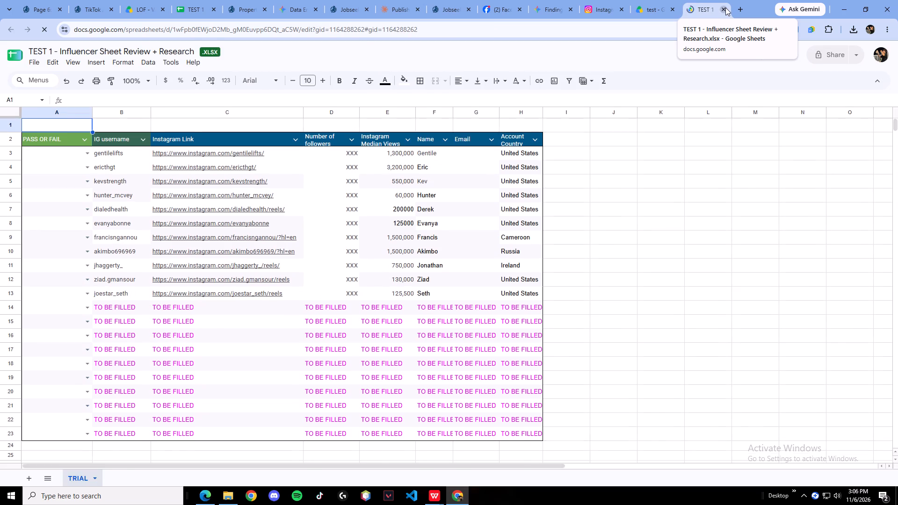
{"action": "left_click", "coordinate": [725, 7]}
Switch to the completed influencer sheet in WPS Office and save it under its current name.
{"action": "left_click", "coordinate": [431, 495]}
{"action": "left_click", "coordinate": [401, 461]}
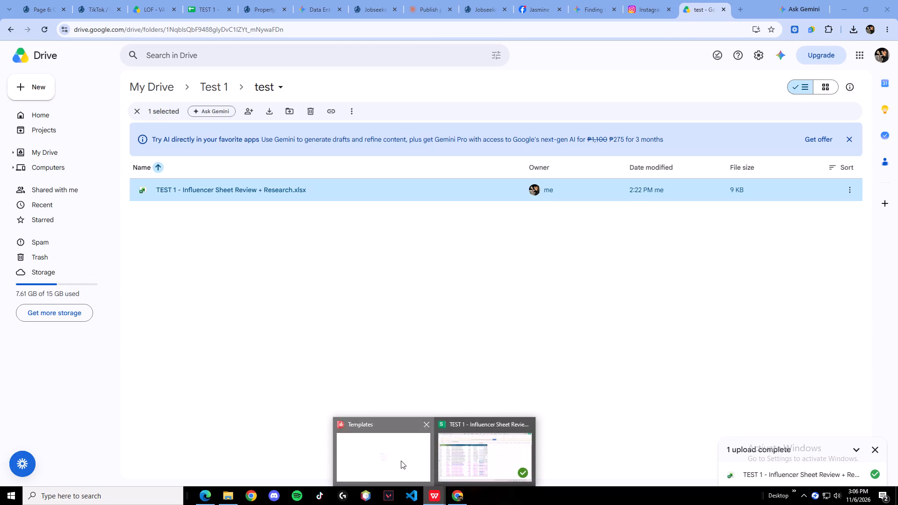
{"action": "left_click", "coordinate": [435, 491]}
{"action": "left_click", "coordinate": [465, 466]}
{"action": "left_click", "coordinate": [19, 27]}
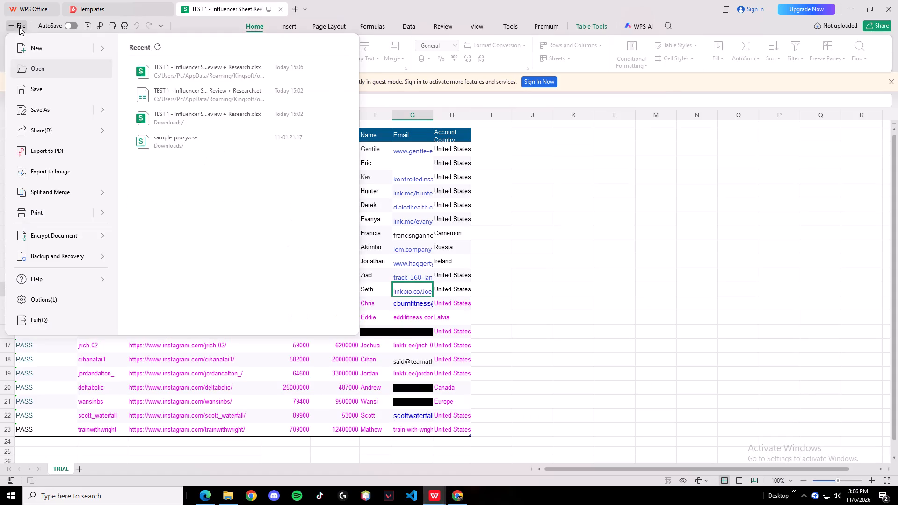
{"action": "left_click", "coordinate": [61, 91]}
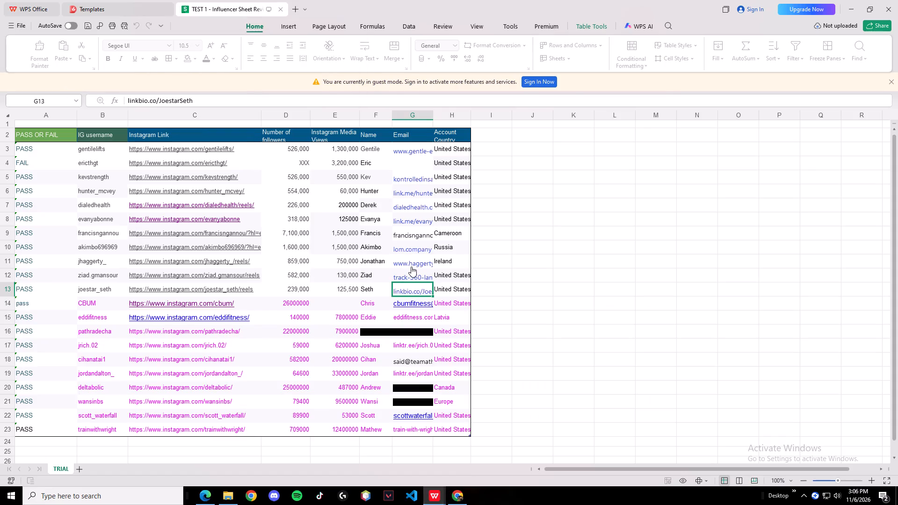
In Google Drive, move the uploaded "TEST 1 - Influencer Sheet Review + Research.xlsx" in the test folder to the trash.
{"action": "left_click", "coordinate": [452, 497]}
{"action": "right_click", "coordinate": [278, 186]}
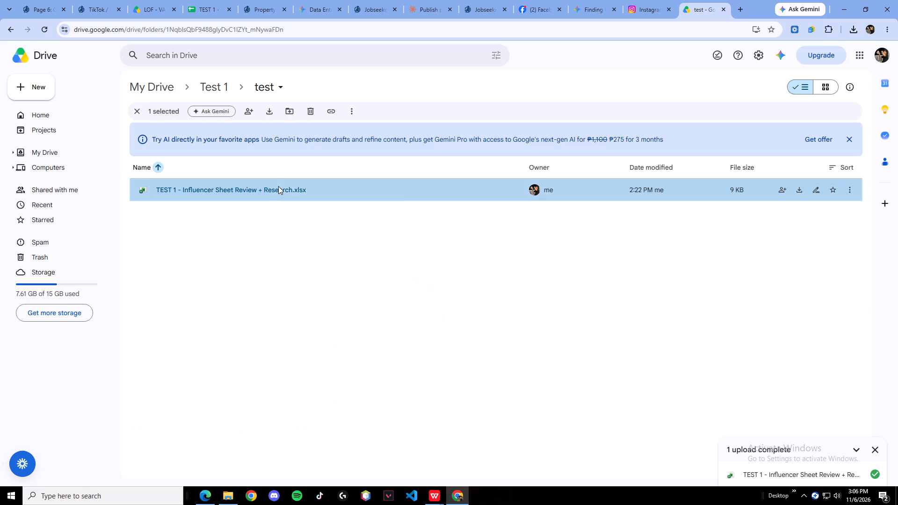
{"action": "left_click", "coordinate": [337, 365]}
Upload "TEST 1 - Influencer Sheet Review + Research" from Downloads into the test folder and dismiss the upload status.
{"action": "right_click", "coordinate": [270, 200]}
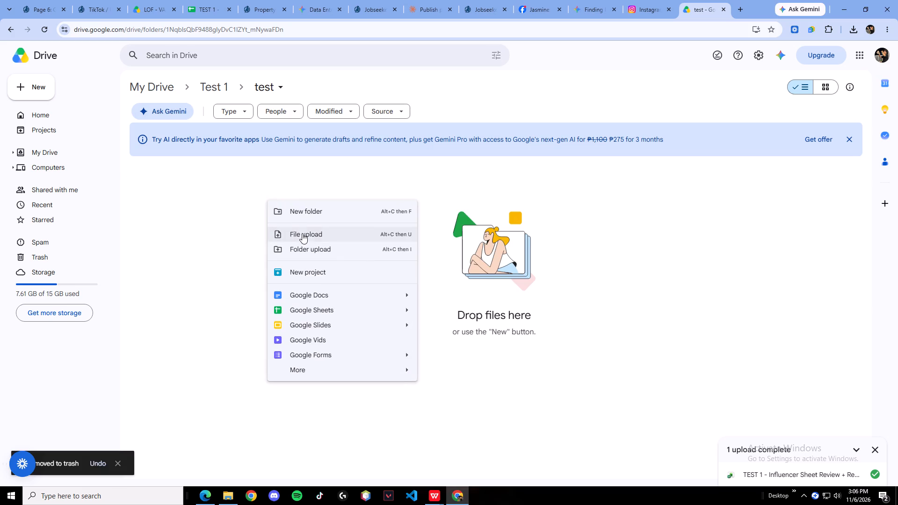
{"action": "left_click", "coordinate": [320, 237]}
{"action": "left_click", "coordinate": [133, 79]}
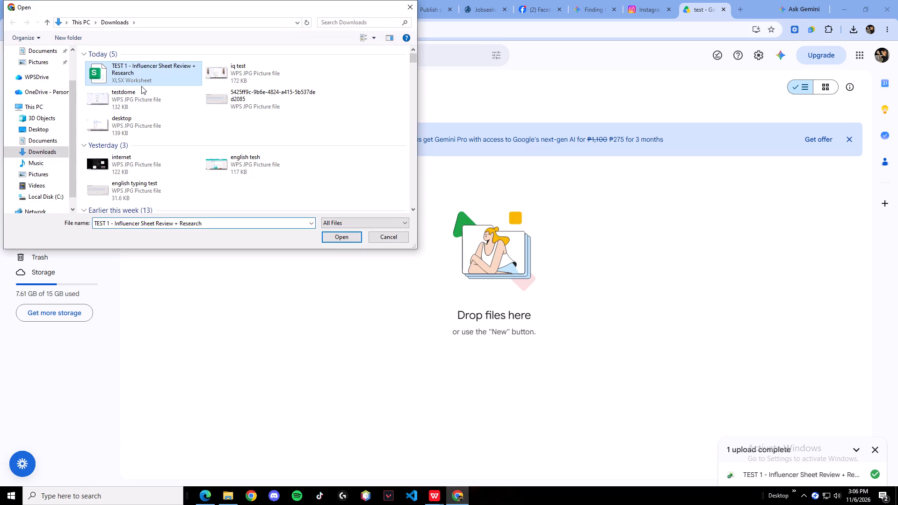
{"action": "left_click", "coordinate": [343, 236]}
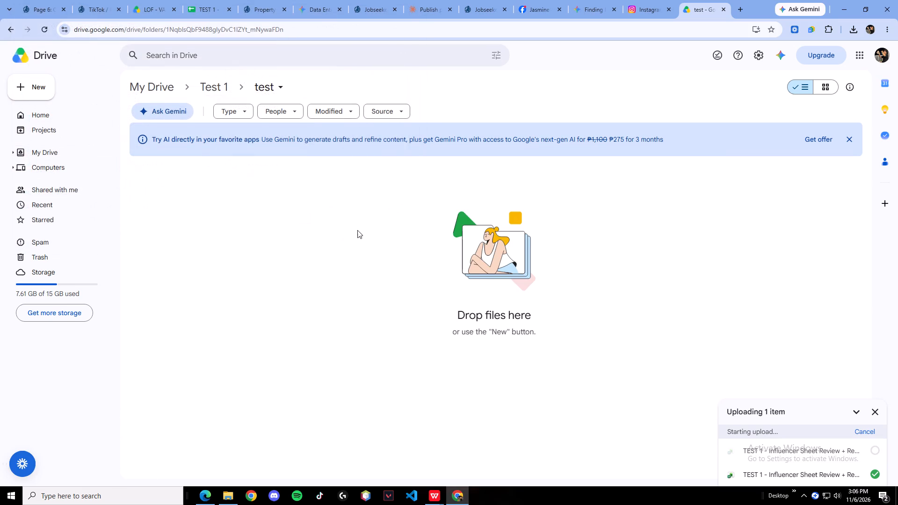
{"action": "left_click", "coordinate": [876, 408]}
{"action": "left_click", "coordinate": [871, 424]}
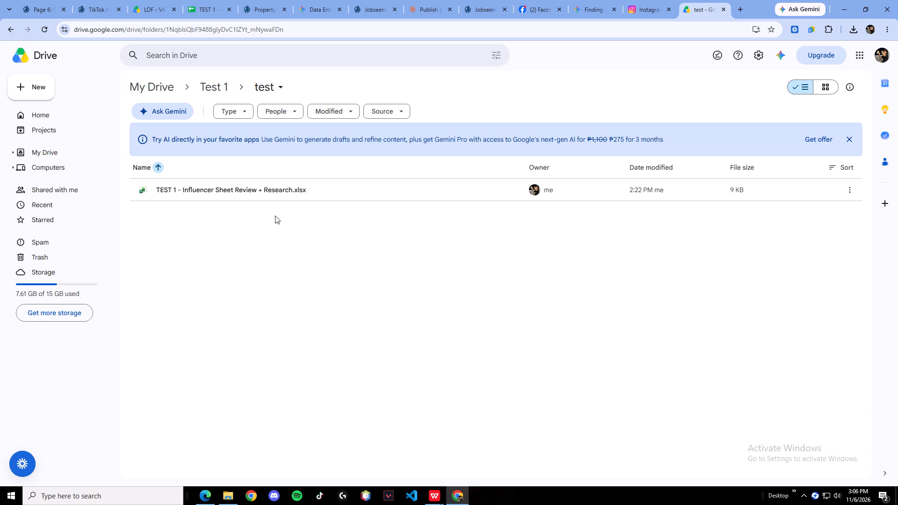
Open the uploaded workbook in Google Sheets to check its contents and close it.
{"action": "left_click", "coordinate": [310, 197]}
{"action": "double_click", "coordinate": [311, 197]}
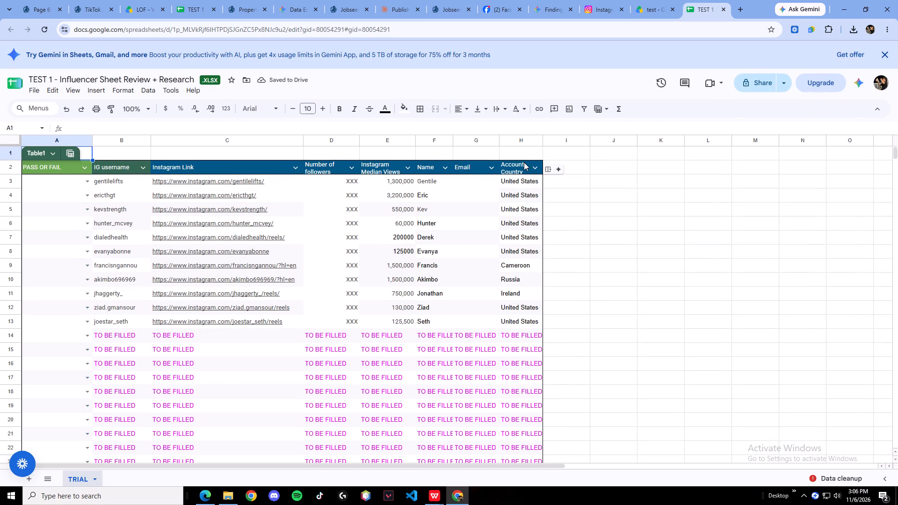
{"action": "left_click", "coordinate": [723, 8]}
{"action": "left_click", "coordinate": [338, 235]}
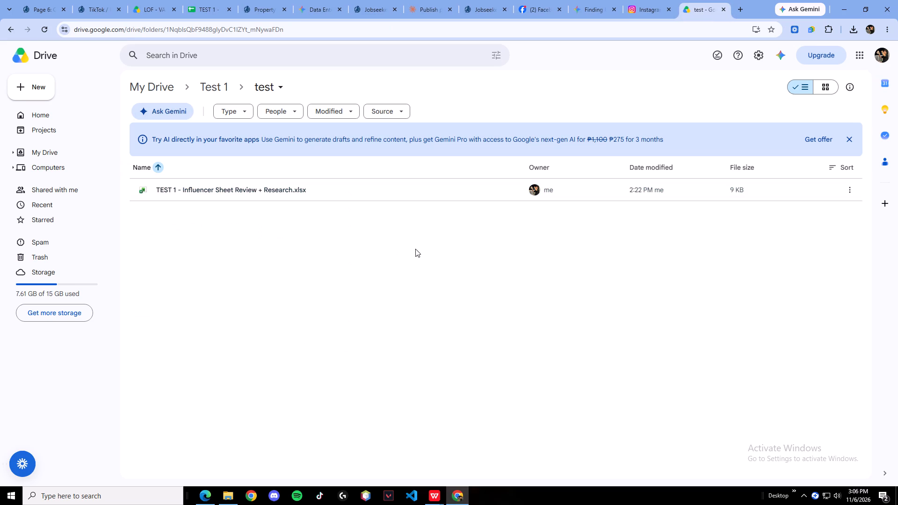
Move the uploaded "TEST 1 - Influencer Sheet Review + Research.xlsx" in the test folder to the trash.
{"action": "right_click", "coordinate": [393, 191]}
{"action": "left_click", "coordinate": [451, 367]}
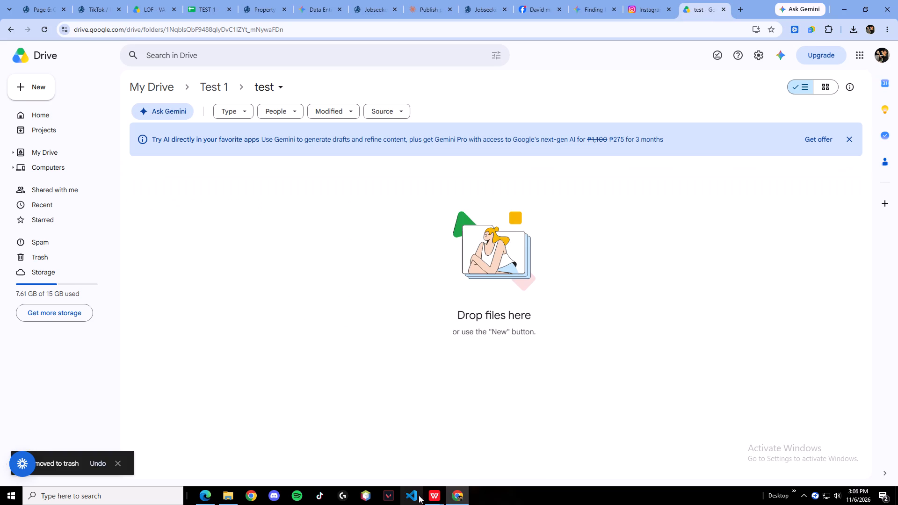
Close and restart WPS Office, and reopen the most recently modified "TEST 1 - Influencer Sheet Review + Research.xlsx" from the recent files.
{"action": "left_click", "coordinate": [429, 498]}
{"action": "left_click", "coordinate": [385, 449]}
{"action": "left_click", "coordinate": [897, 0]}
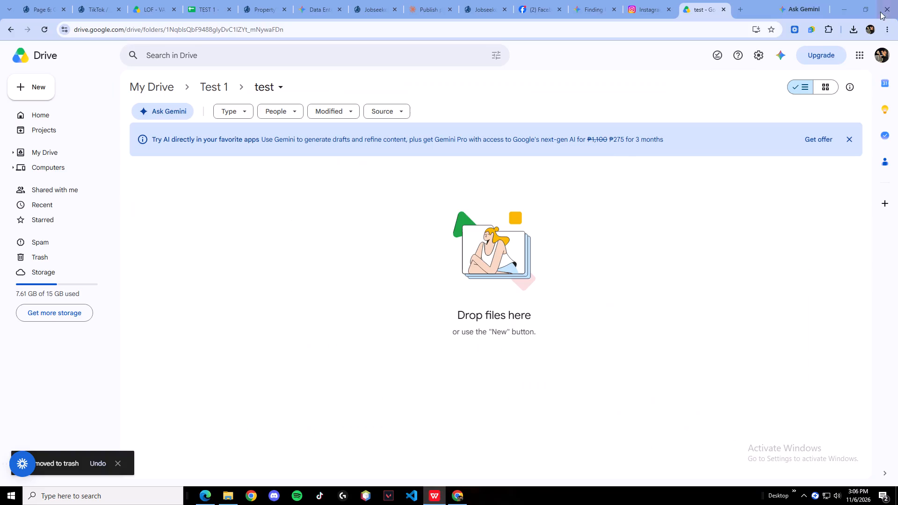
{"action": "left_click", "coordinate": [435, 497]}
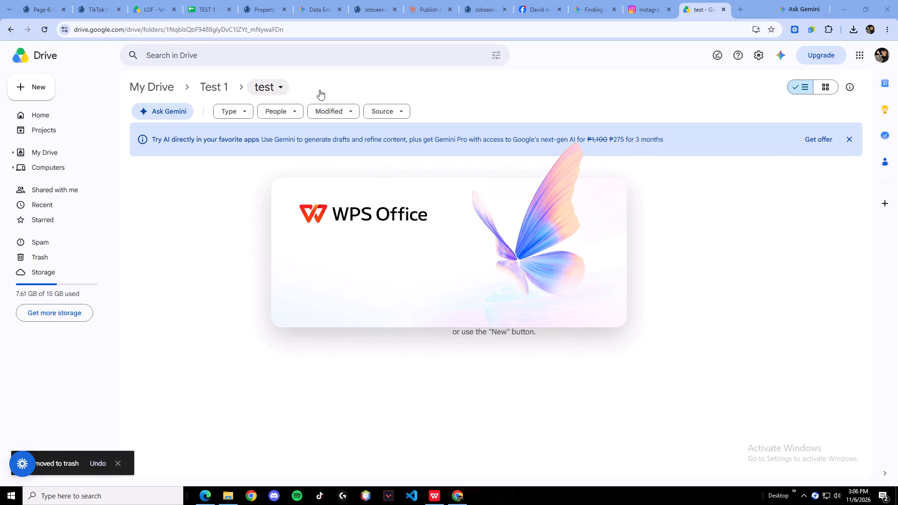
{"action": "left_click", "coordinate": [85, 1]}
{"action": "left_click", "coordinate": [35, 9]}
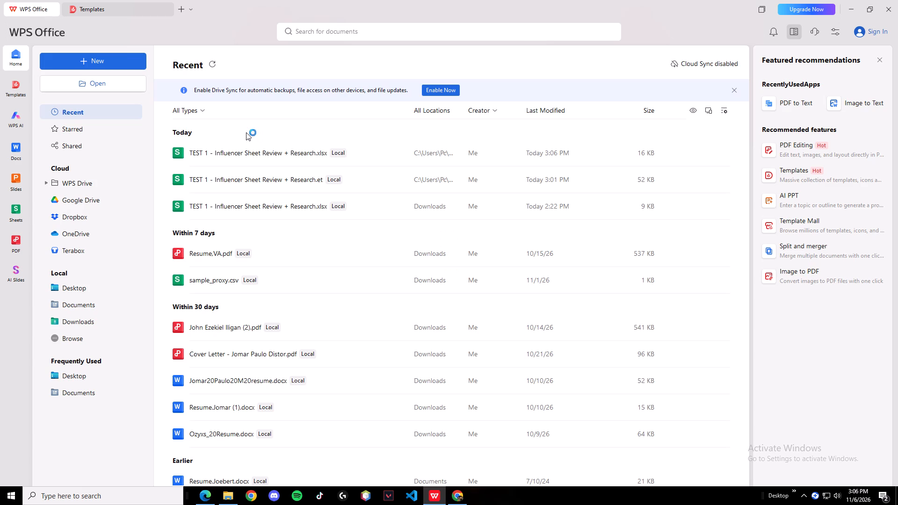
{"action": "left_click", "coordinate": [275, 154]}
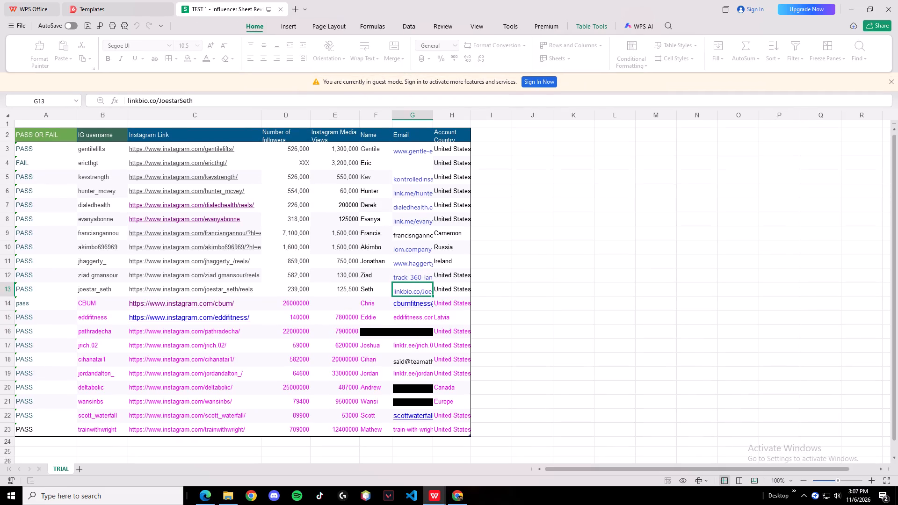
Save a copy of the sheet as a Microsoft Excel Workbook named "test 1 new" in the current en_US folder.
{"action": "left_click", "coordinate": [19, 28]}
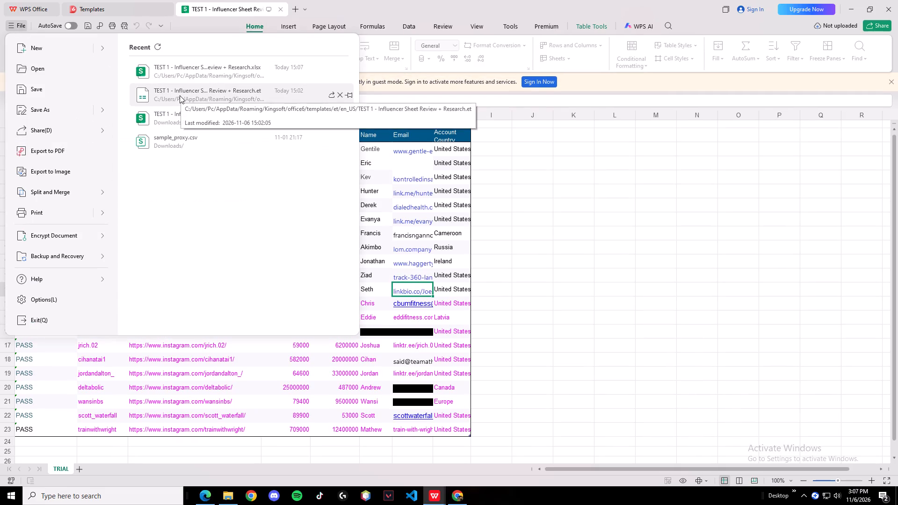
{"action": "left_click", "coordinate": [48, 108]}
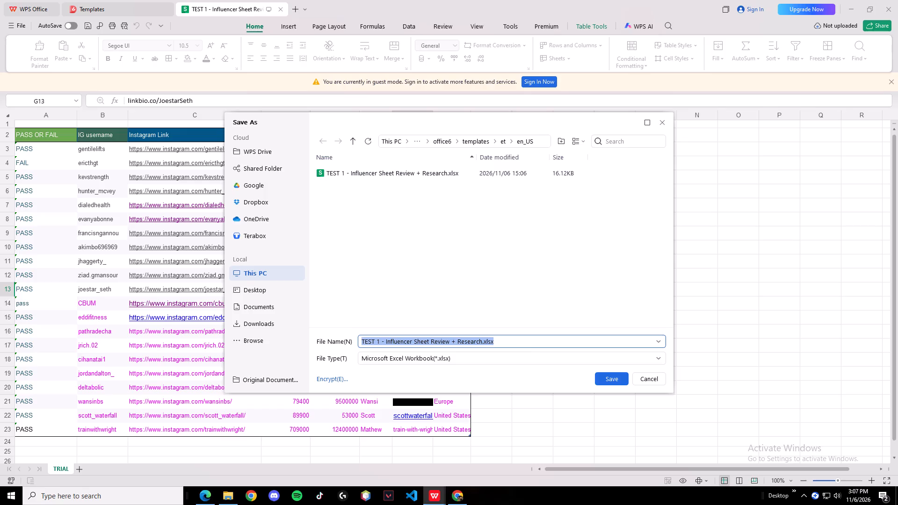
{"action": "left_click_drag", "start_coordinate": [584, 340], "coordinate": [147, 285]}
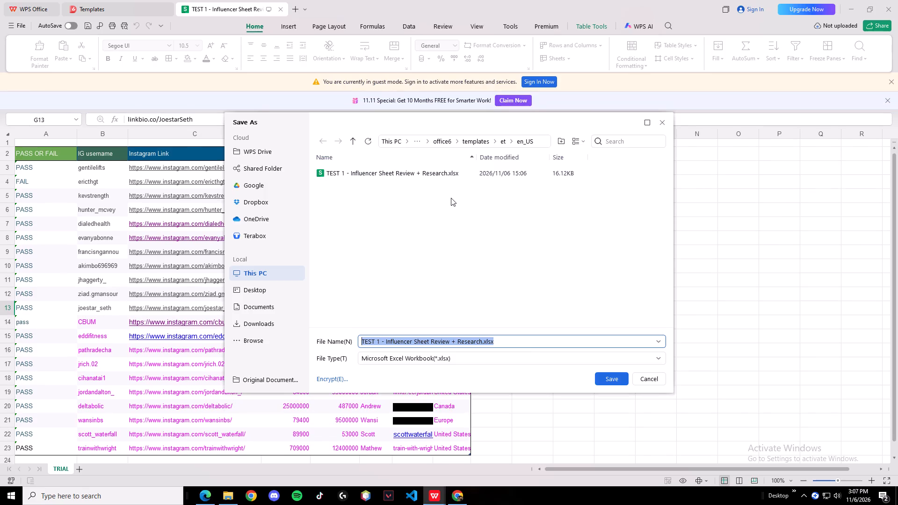
{"action": "type", "text": "test 1 new"}
{"action": "left_click", "coordinate": [610, 377]}
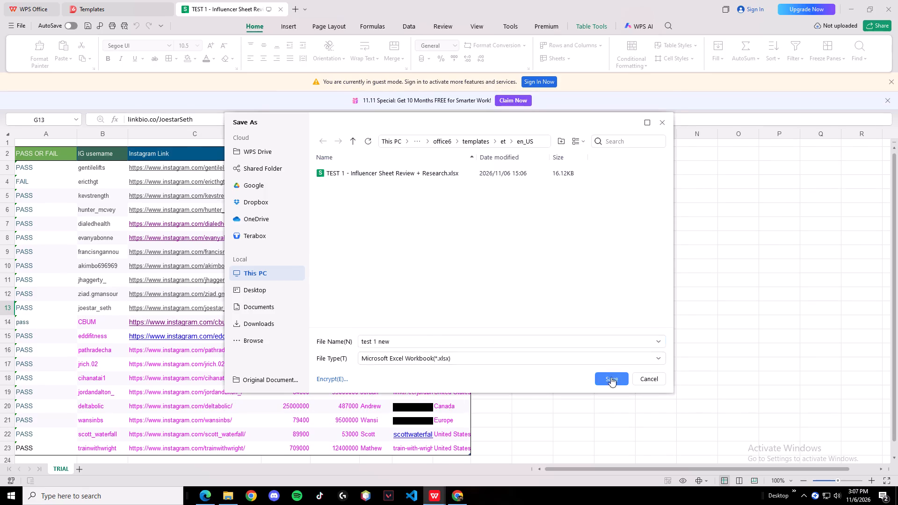
In Google Drive, start a file upload, look for the new workbook in Documents, Videos and Downloads, and cancel the upload.
{"action": "left_click", "coordinate": [450, 497]}
{"action": "right_click", "coordinate": [285, 238]}
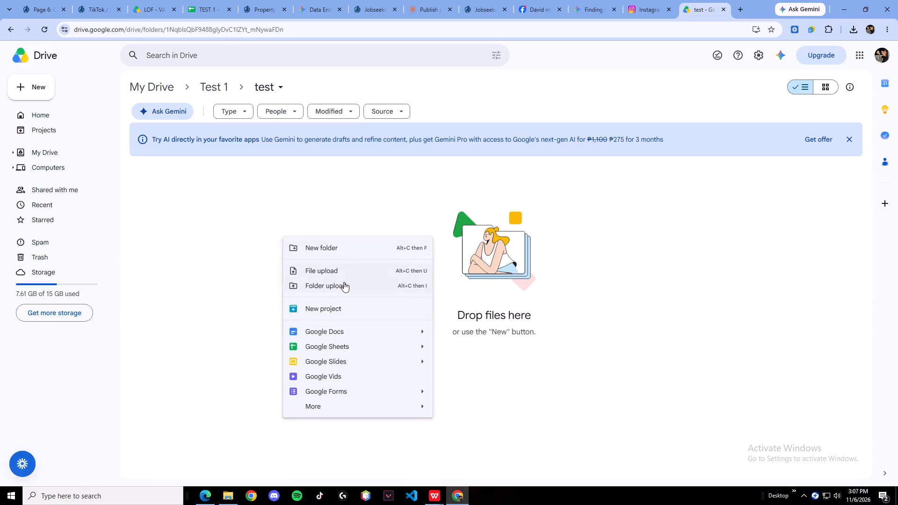
{"action": "left_click", "coordinate": [350, 274]}
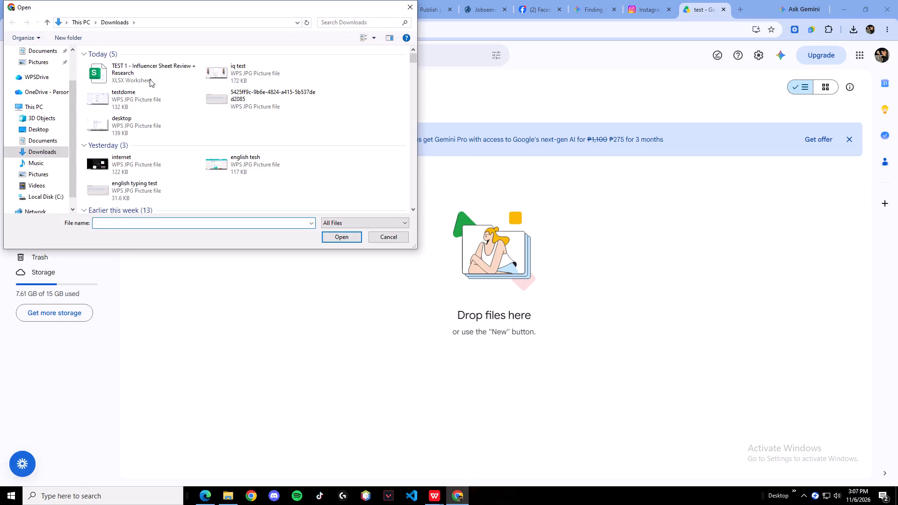
{"action": "left_click", "coordinate": [52, 145]}
{"action": "scroll", "coordinate": [158, 66], "scroll_direction": "down", "scroll_amount": 9}
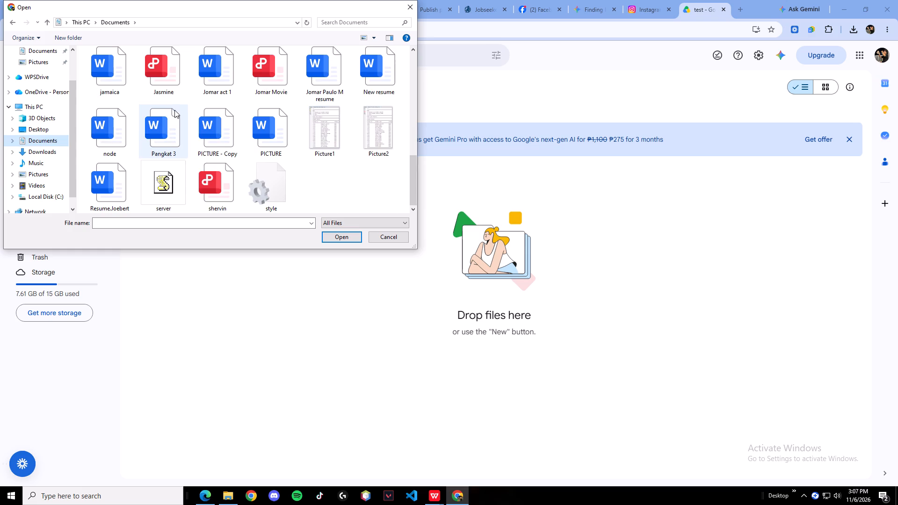
{"action": "left_click", "coordinate": [51, 172]}
{"action": "left_click", "coordinate": [50, 180]}
{"action": "scroll", "coordinate": [55, 130], "scroll_direction": "up", "scroll_amount": 5}
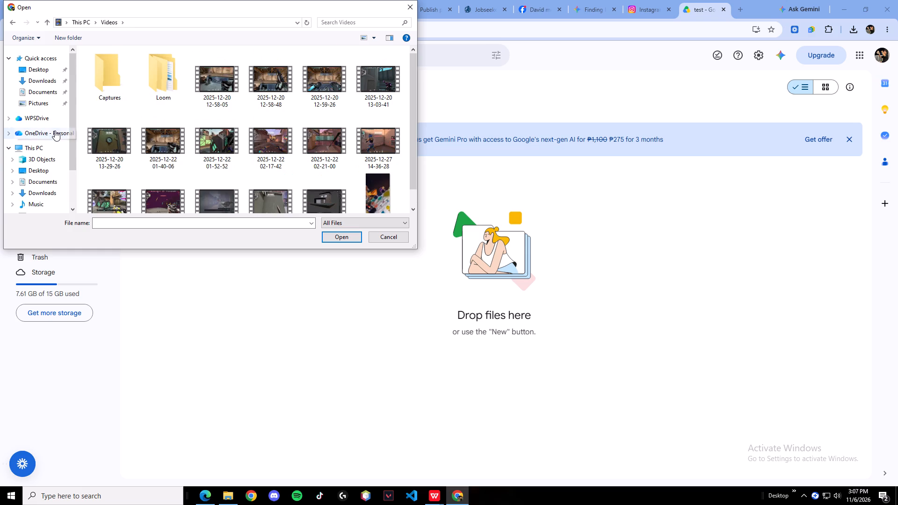
{"action": "left_click", "coordinate": [43, 77]}
{"action": "left_click", "coordinate": [56, 88]}
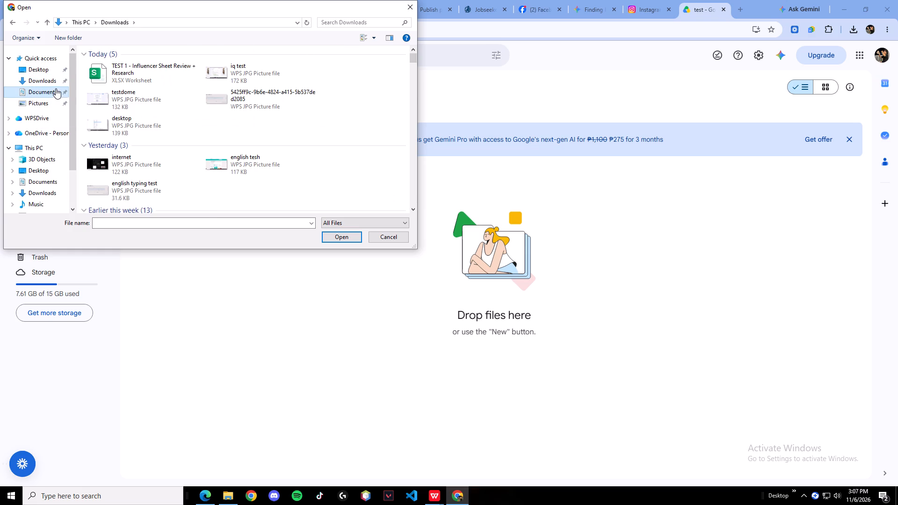
{"action": "scroll", "coordinate": [258, 123], "scroll_direction": "down", "scroll_amount": 4}
{"action": "left_click", "coordinate": [410, 5]}
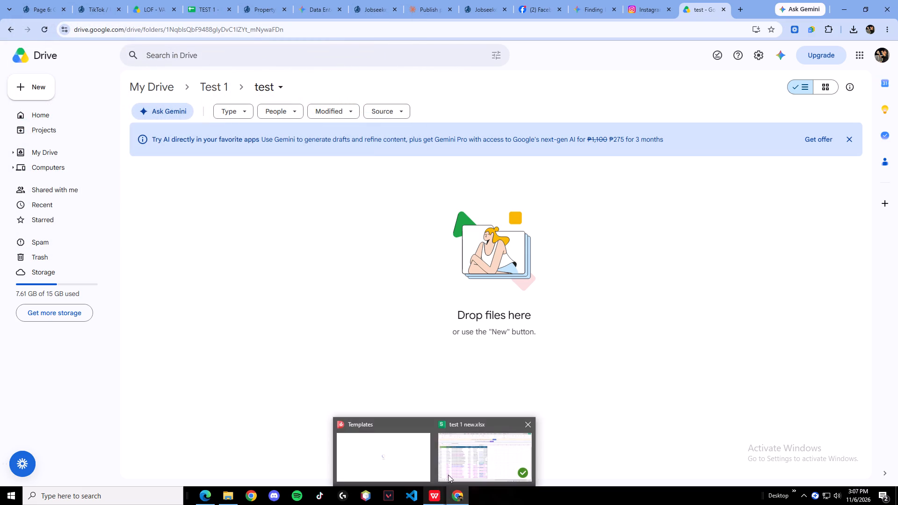
{"action": "left_click", "coordinate": [456, 465]}
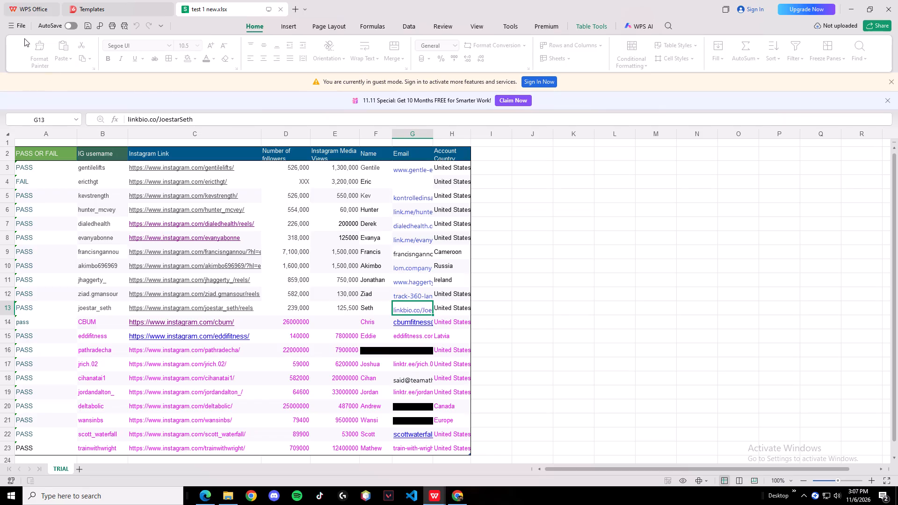
{"action": "left_click", "coordinate": [7, 26]}
{"action": "left_click", "coordinate": [7, 26]}
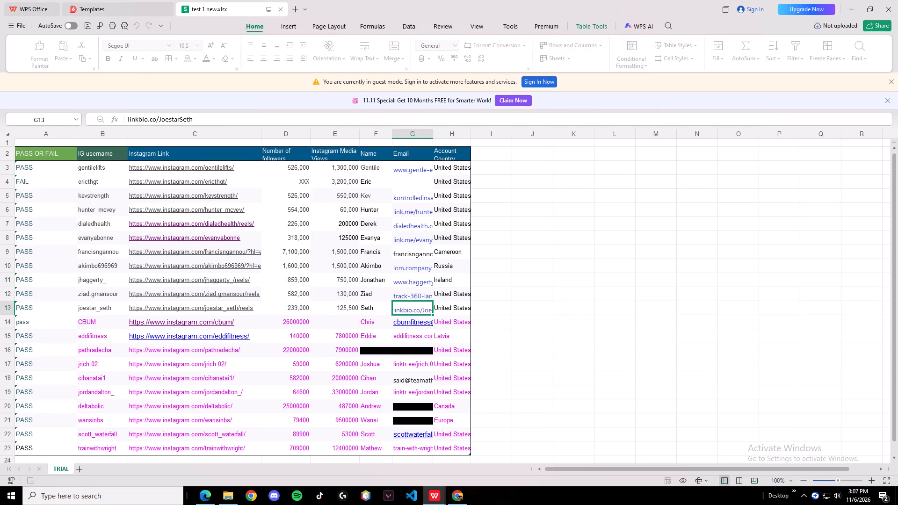
{"action": "left_click", "coordinate": [45, 182]}
{"action": "double_click", "coordinate": [43, 183]}
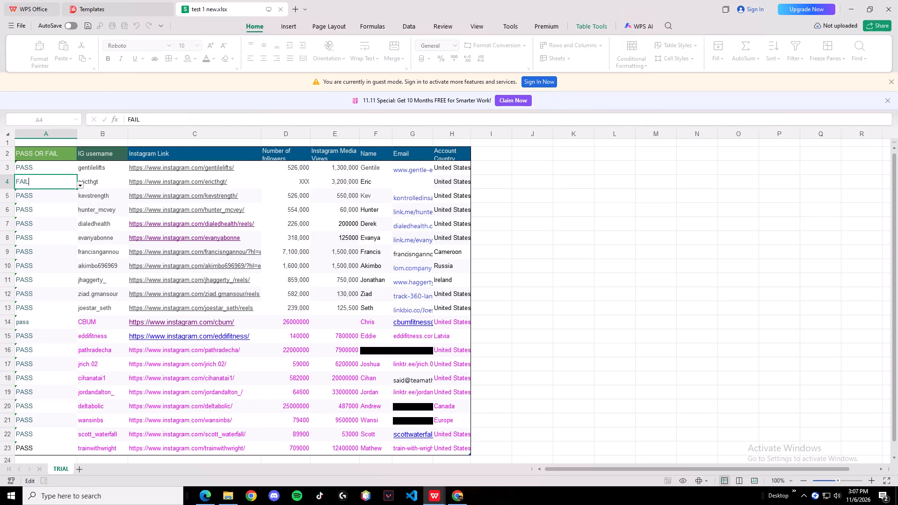
{"action": "key", "text": "BackSpace"}
{"action": "key", "text": "BackSpace"}
{"action": "key", "text": "BackSpace"}
{"action": "key", "text": "BackSpace"}
{"action": "type", "text": "Pass"}
{"action": "key", "text": "BackSpace"}
{"action": "key", "text": "BackSpace"}
{"action": "key", "text": "BackSpace"}
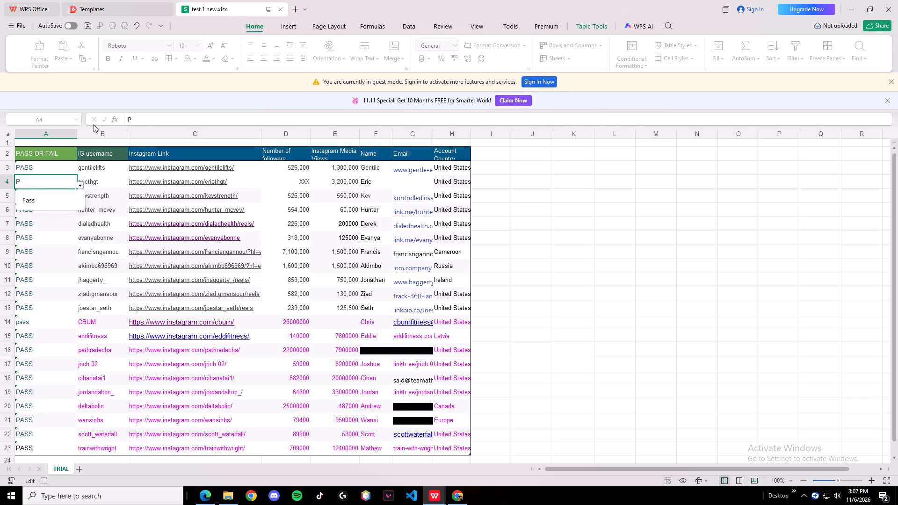
{"action": "type", "text": "AA"}
{"action": "key", "text": "shift+BackSpace"}
{"action": "type", "text": "SS"}
{"action": "left_click", "coordinate": [15, 28]}
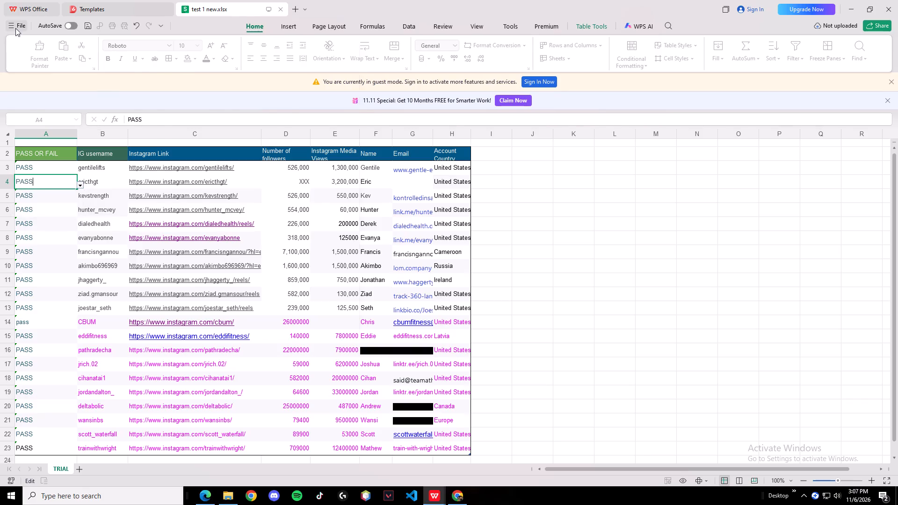
{"action": "left_click", "coordinate": [64, 88]}
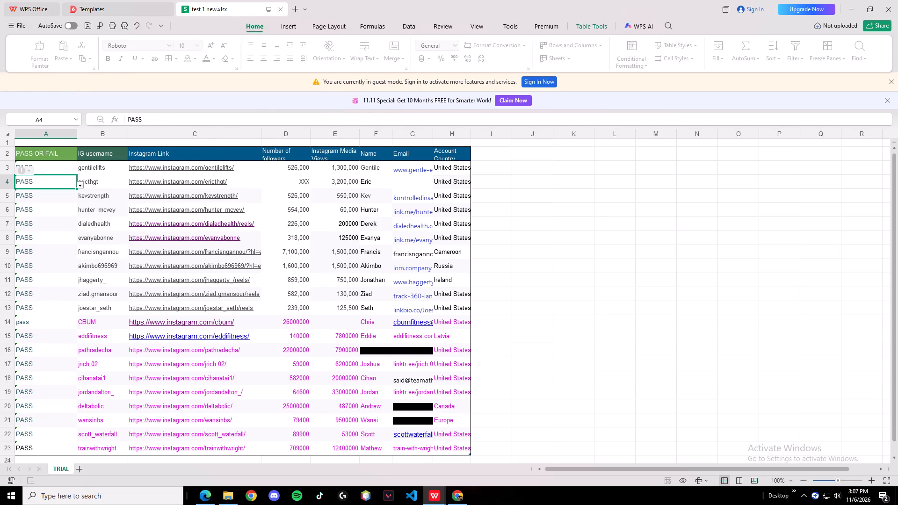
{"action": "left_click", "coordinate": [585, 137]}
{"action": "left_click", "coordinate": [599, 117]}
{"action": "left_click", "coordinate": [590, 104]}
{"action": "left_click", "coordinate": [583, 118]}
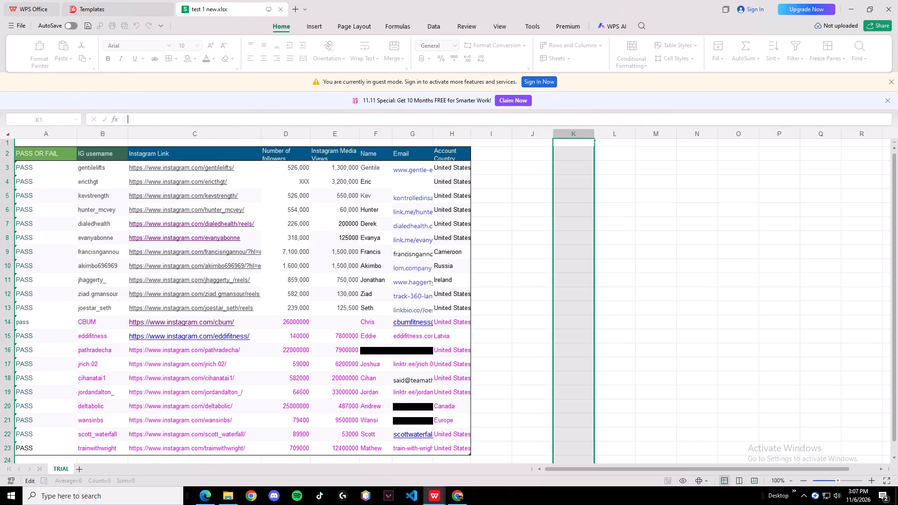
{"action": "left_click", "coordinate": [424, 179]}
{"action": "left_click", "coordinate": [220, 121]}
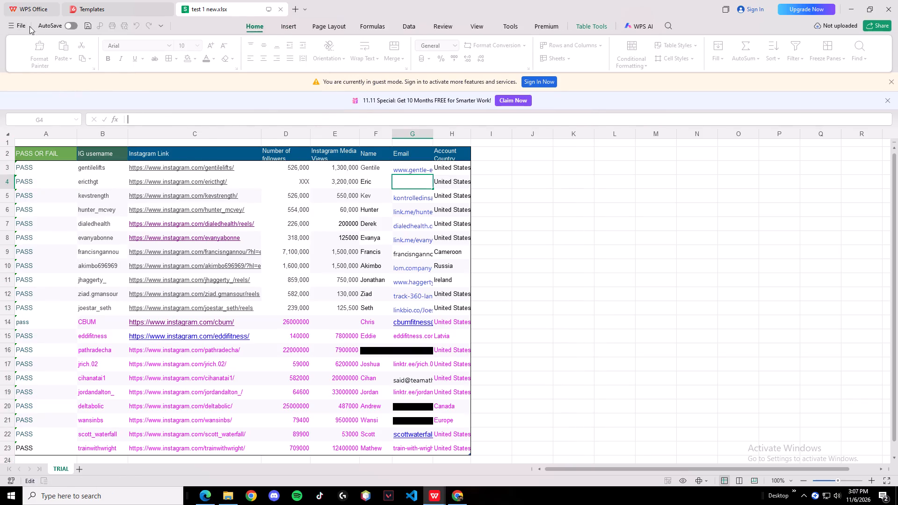
Save a copy of the sheet in Downloads as the Microsoft Excel Workbook "test 1 new.xlsx".
{"action": "left_click", "coordinate": [21, 28]}
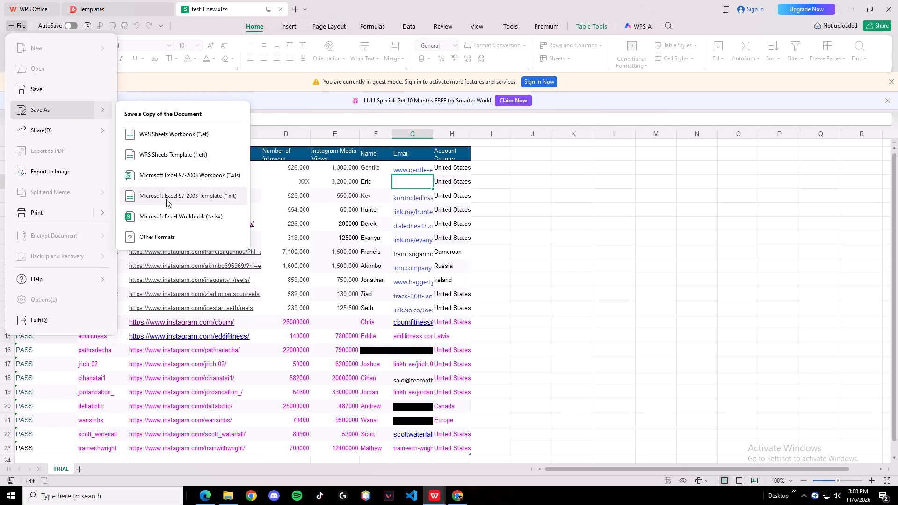
{"action": "left_click", "coordinate": [165, 216]}
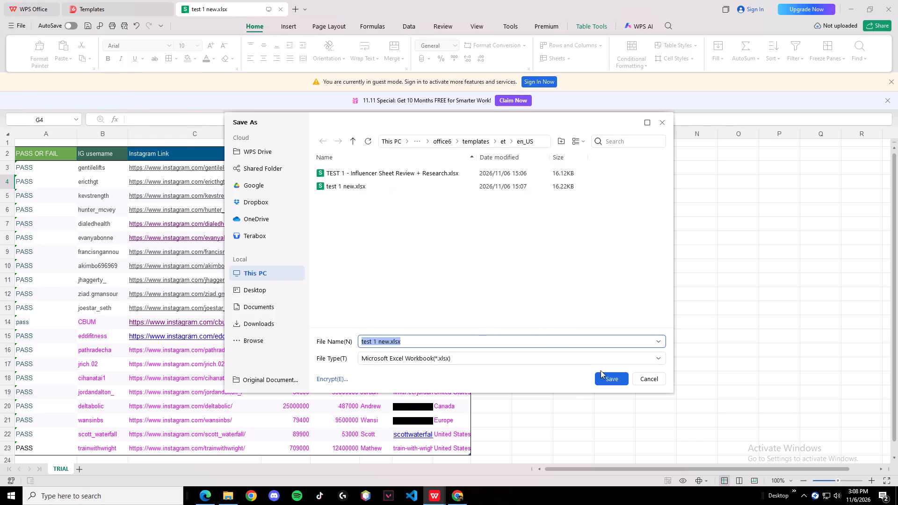
{"action": "left_click", "coordinate": [284, 325]}
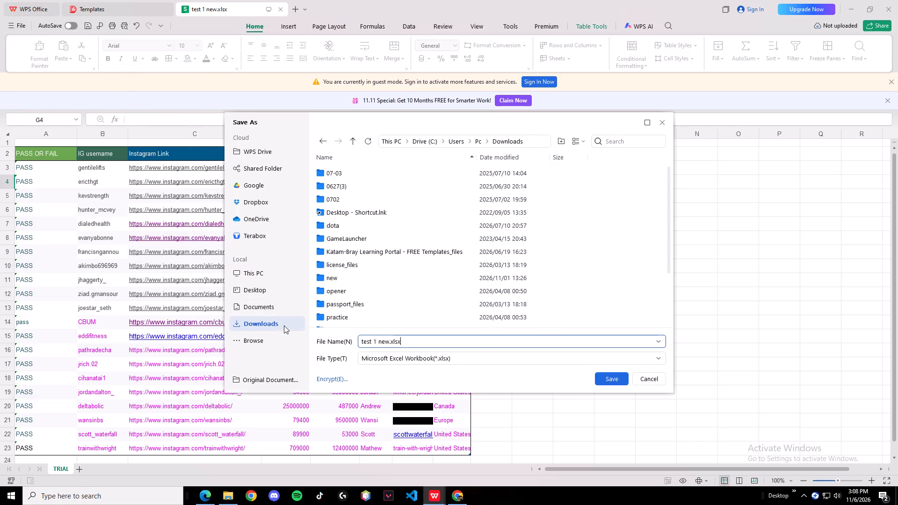
{"action": "left_click", "coordinate": [607, 381]}
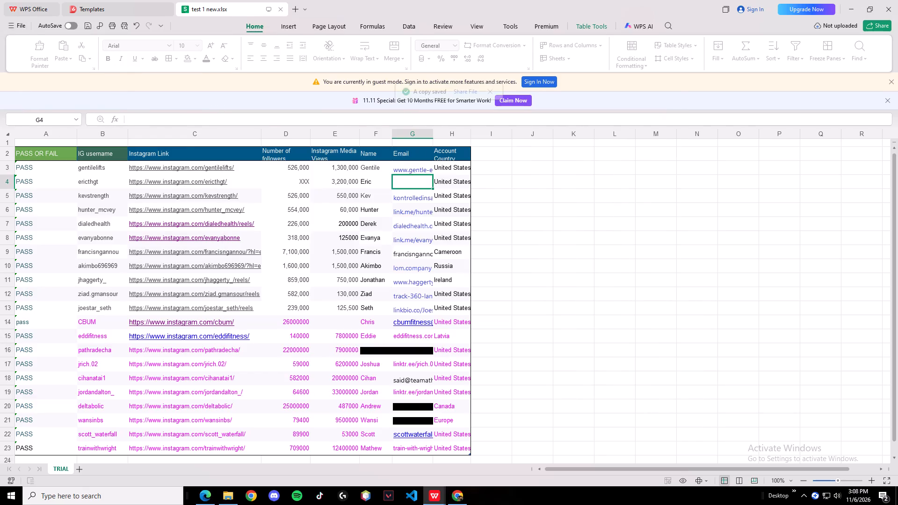
Switch to Google Drive in Chrome, reload the test folder, and upload "test 1 new" from Downloads into it.
{"action": "left_click", "coordinate": [463, 497]}
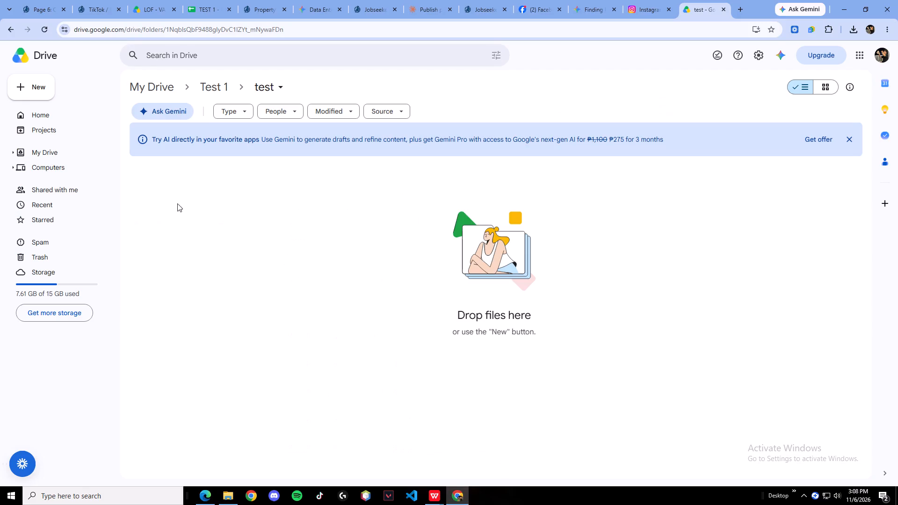
{"action": "triple_click", "coordinate": [204, 189]}
{"action": "left_click", "coordinate": [45, 31]}
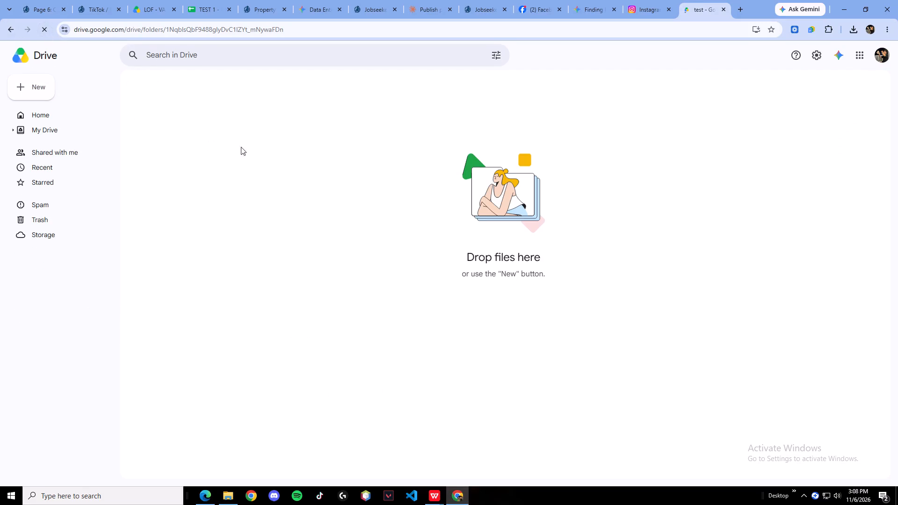
{"action": "left_click", "coordinate": [470, 214]}
{"action": "left_click", "coordinate": [206, 144]}
{"action": "right_click", "coordinate": [220, 158]}
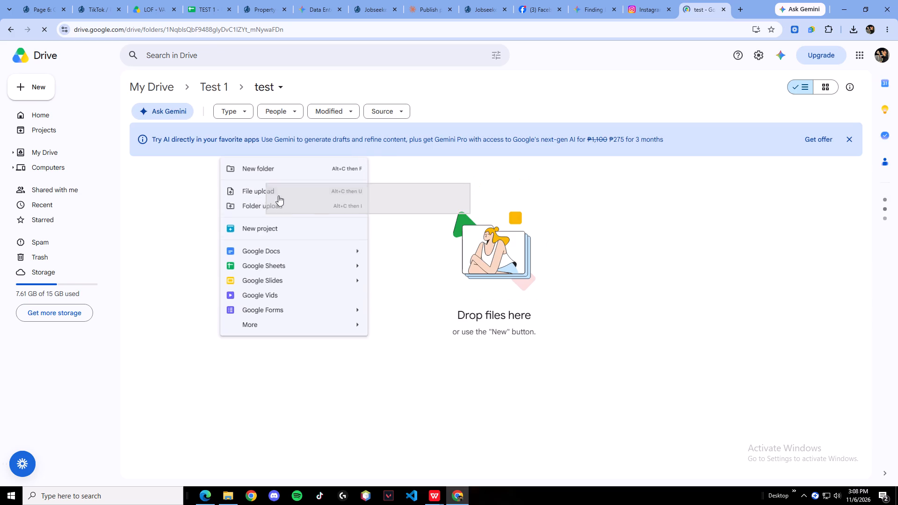
{"action": "left_click", "coordinate": [437, 257]}
{"action": "right_click", "coordinate": [280, 221]}
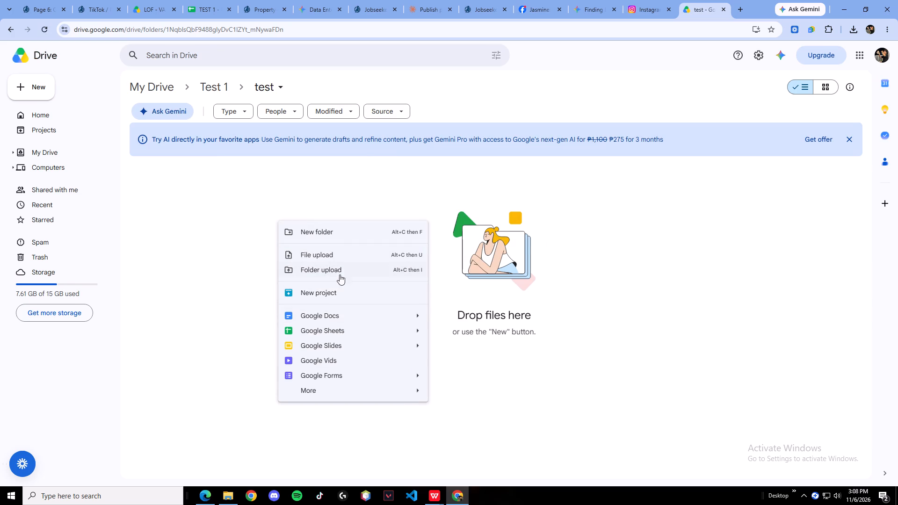
{"action": "left_click", "coordinate": [345, 255]}
{"action": "left_click", "coordinate": [144, 72]}
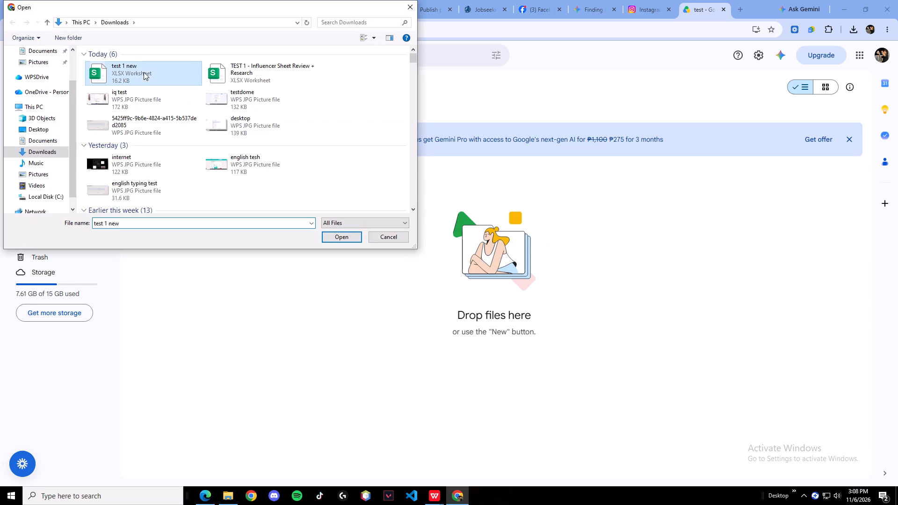
{"action": "left_click", "coordinate": [344, 235]}
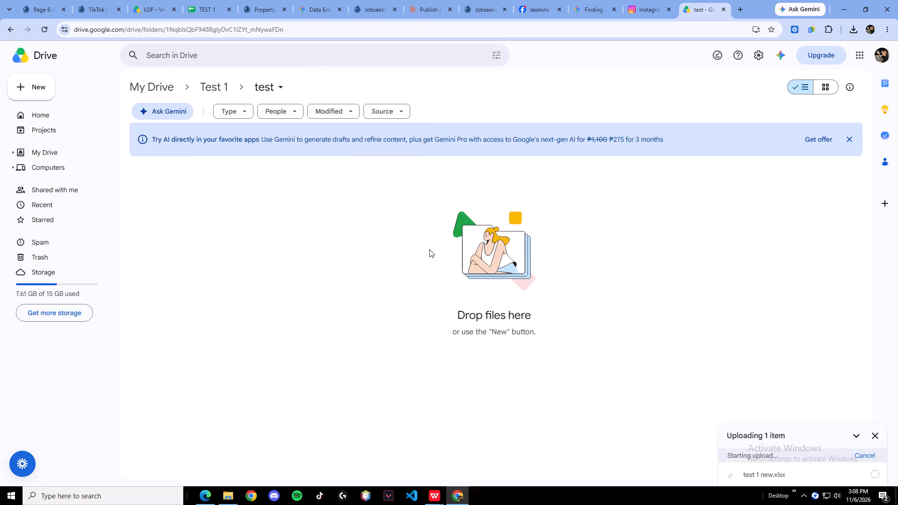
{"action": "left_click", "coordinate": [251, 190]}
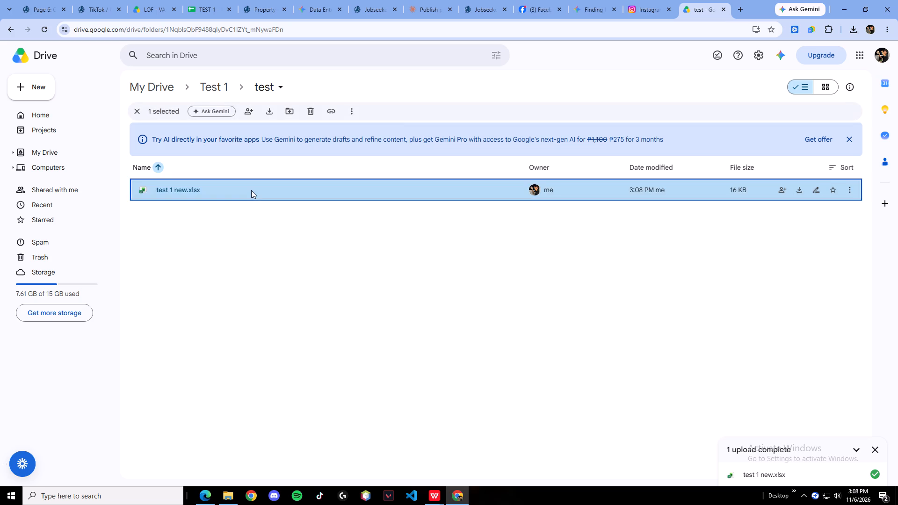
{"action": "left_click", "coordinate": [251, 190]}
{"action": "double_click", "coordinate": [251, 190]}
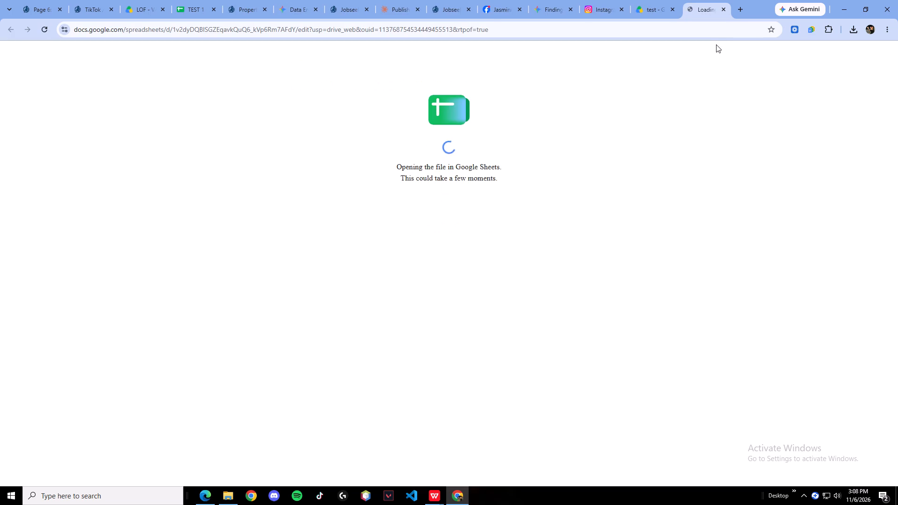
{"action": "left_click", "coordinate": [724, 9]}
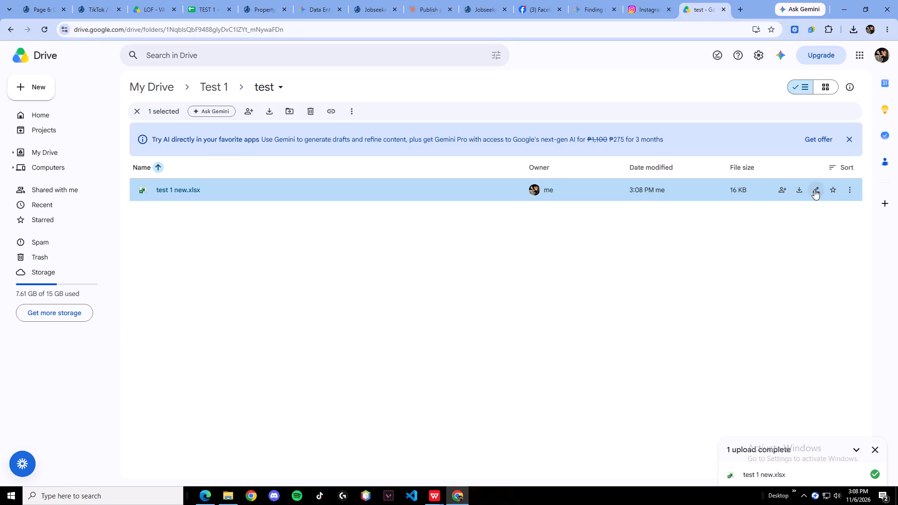
Share "test 1 new.xlsx" with anyone with the link and copy its sharing link.
{"action": "left_click", "coordinate": [850, 191]}
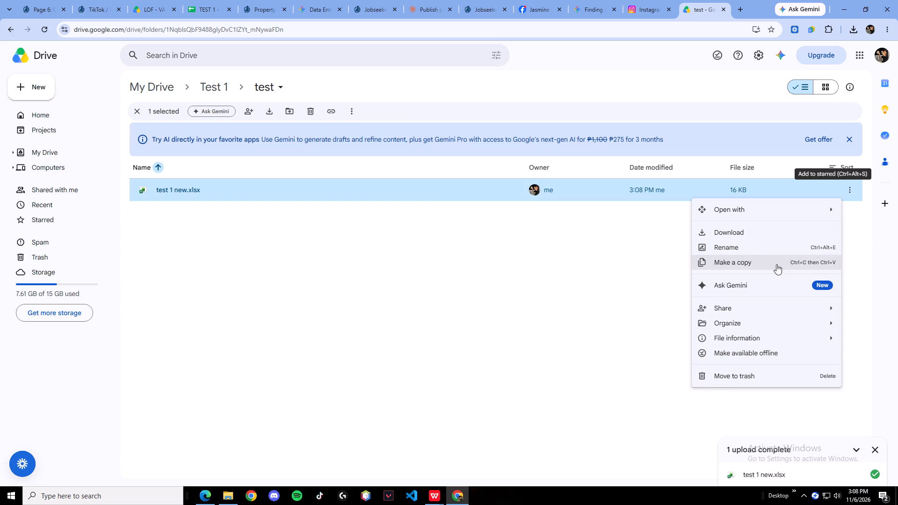
{"action": "left_click", "coordinate": [730, 308]}
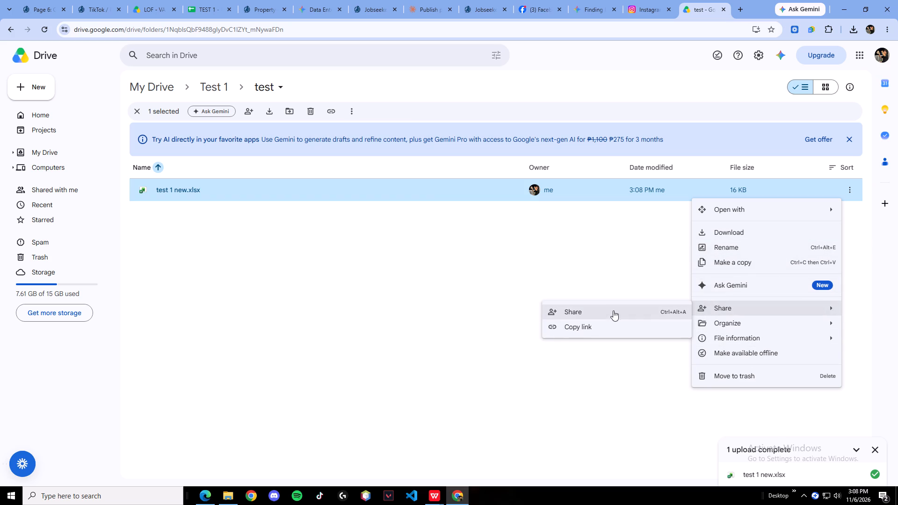
{"action": "left_click", "coordinate": [610, 314]}
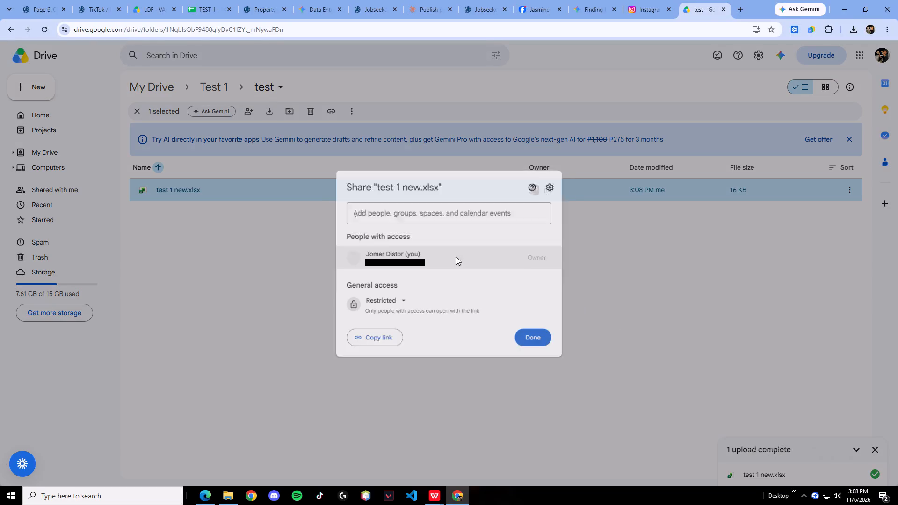
{"action": "left_click", "coordinate": [378, 303]}
{"action": "left_click", "coordinate": [402, 346]}
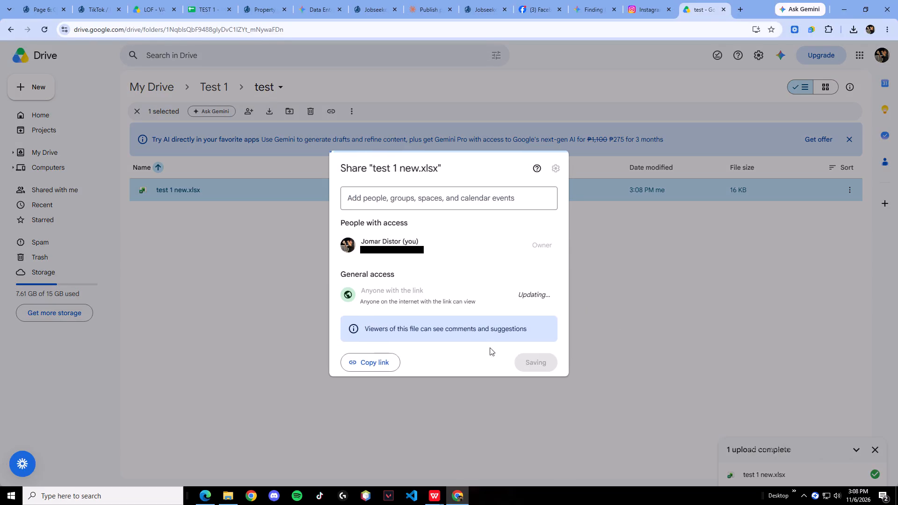
{"action": "left_click", "coordinate": [378, 357]}
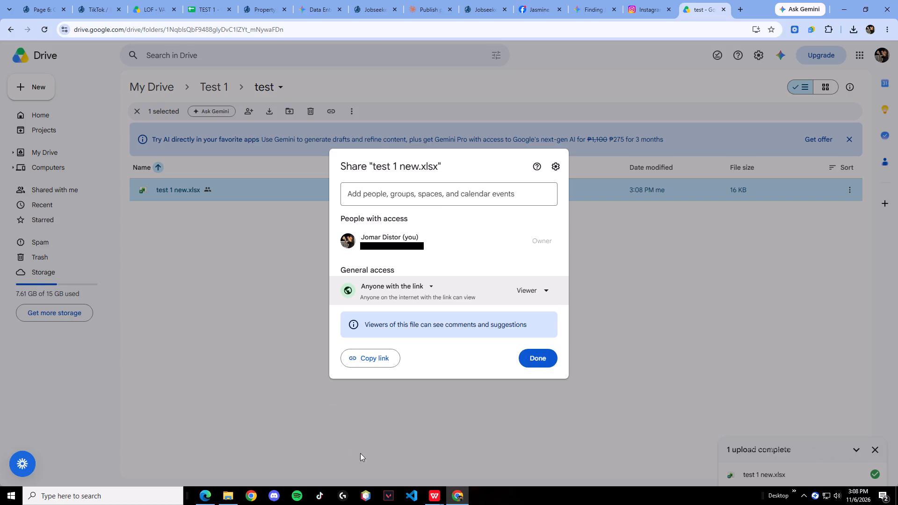
Return to the TikTok/Instagram gym-niche researcher job post and select the introduction video questions from questionnaire part 2.
{"action": "left_click", "coordinate": [432, 499]}
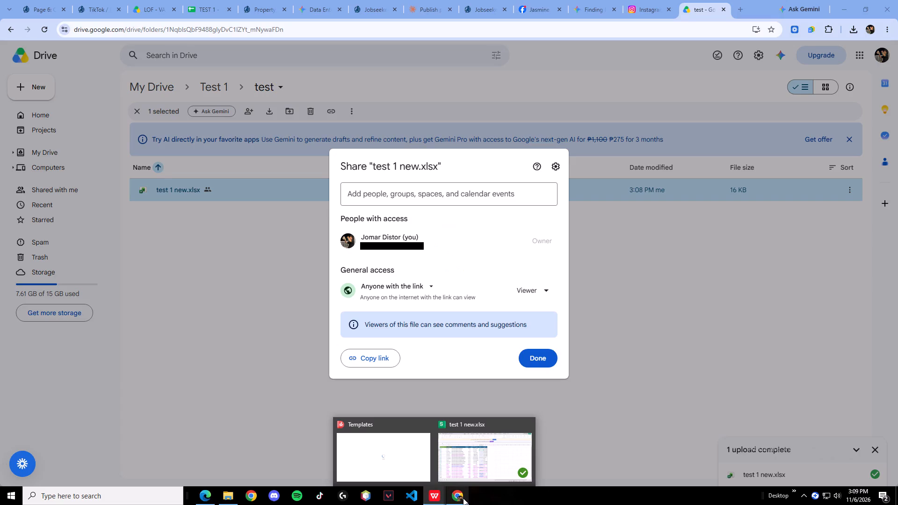
{"action": "left_click", "coordinate": [213, 330]}
{"action": "left_click", "coordinate": [98, 8]}
{"action": "left_click", "coordinate": [409, 278]}
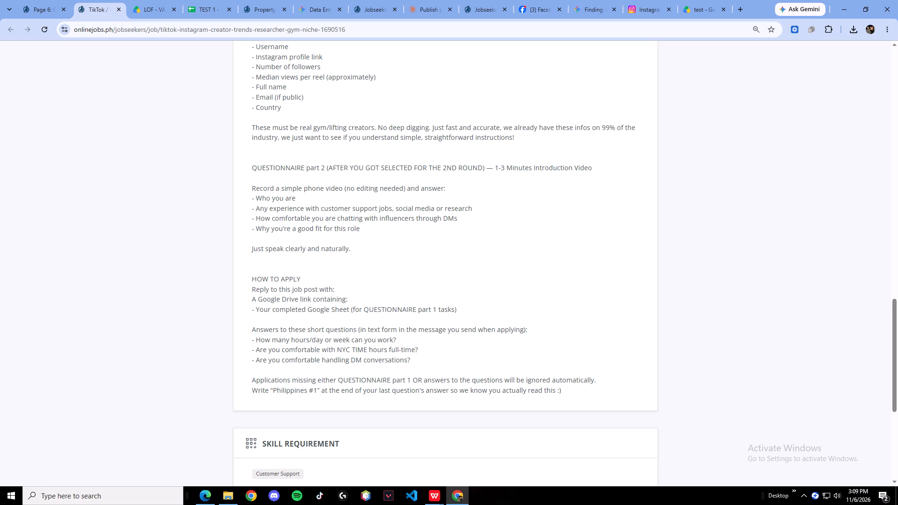
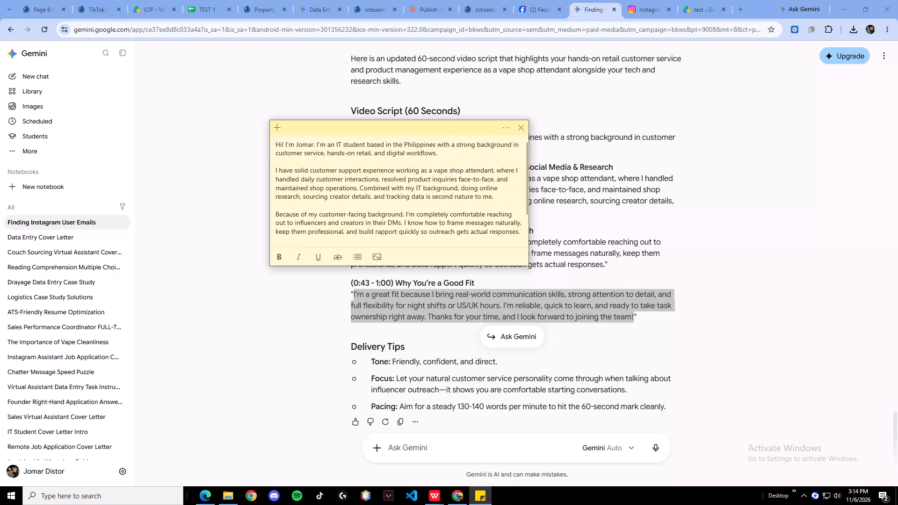
Widen and lengthen the sticky note until all four script paragraphs fit in it without scrolling.
{"action": "scroll", "coordinate": [461, 182], "scroll_direction": "up", "scroll_amount": 1}
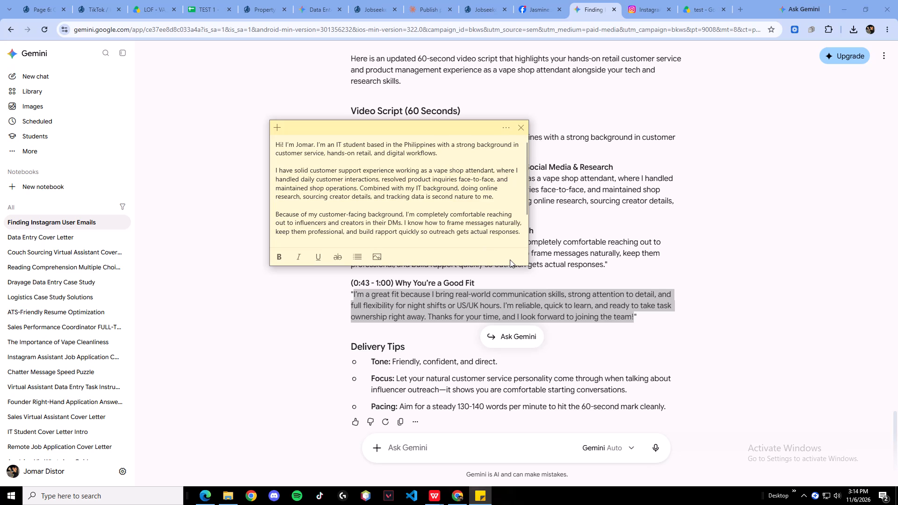
{"action": "left_click_drag", "start_coordinate": [439, 130], "coordinate": [425, 161]}
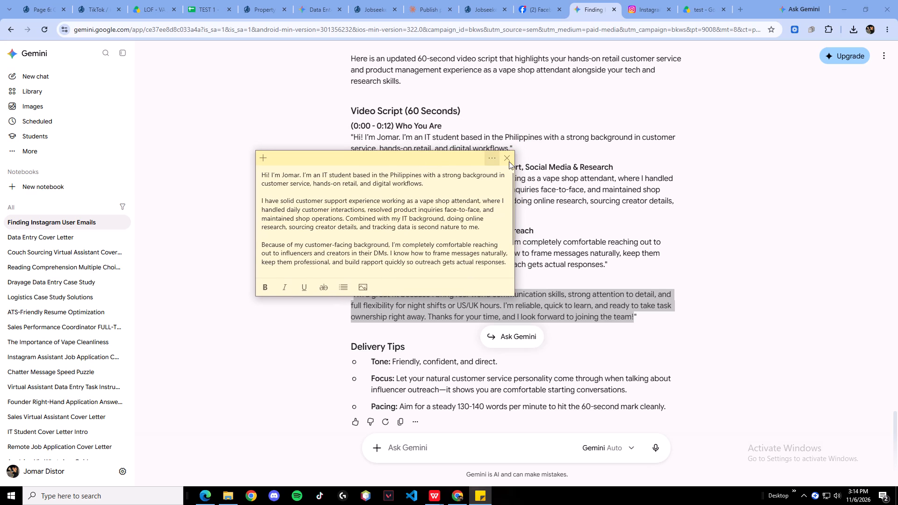
{"action": "left_click_drag", "start_coordinate": [514, 295], "coordinate": [581, 339]}
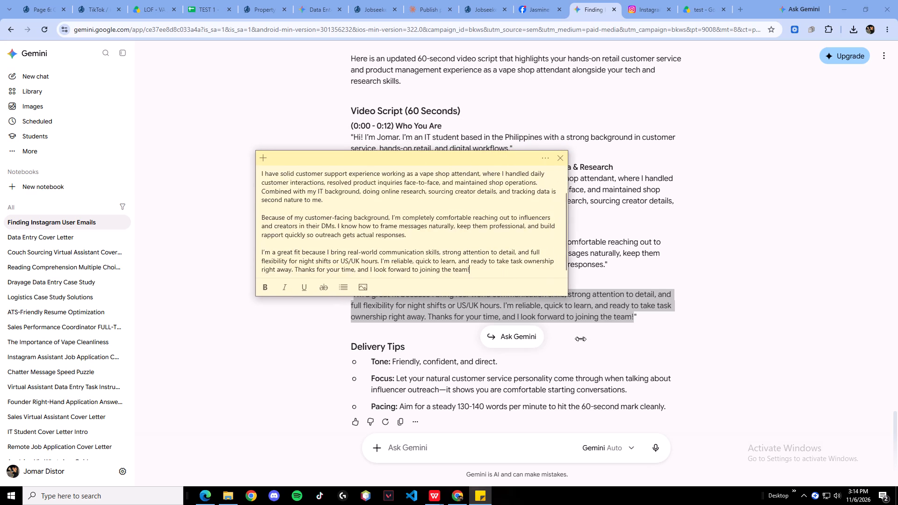
{"action": "left_click_drag", "start_coordinate": [581, 339], "coordinate": [591, 343]}
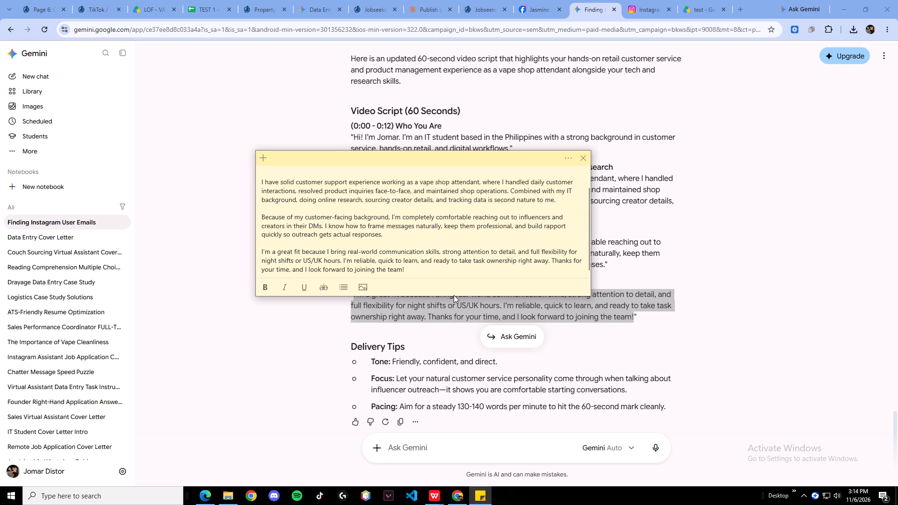
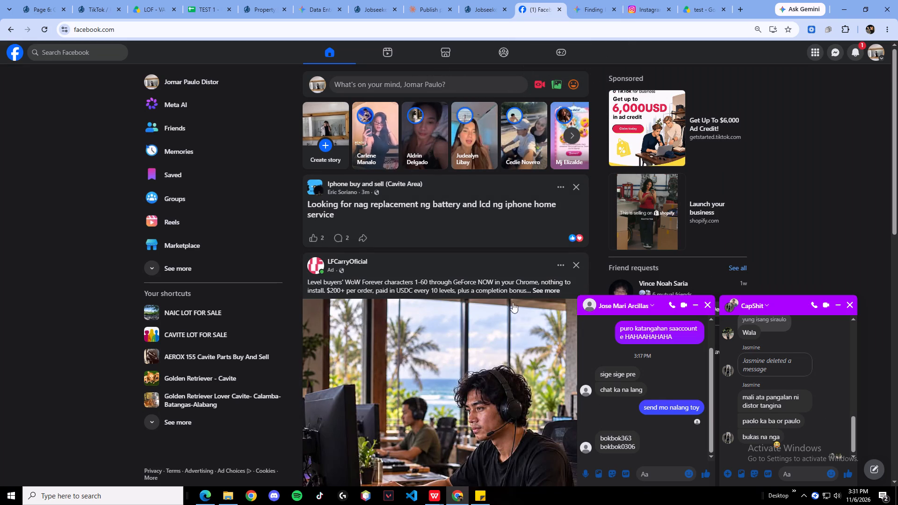
Reread the TikTok/Instagram creator researcher job post, covering both questionnaire parts and the How to Apply instructions.
{"action": "scroll", "coordinate": [475, 282], "scroll_direction": "down", "scroll_amount": 2}
{"action": "left_click", "coordinate": [111, 6]}
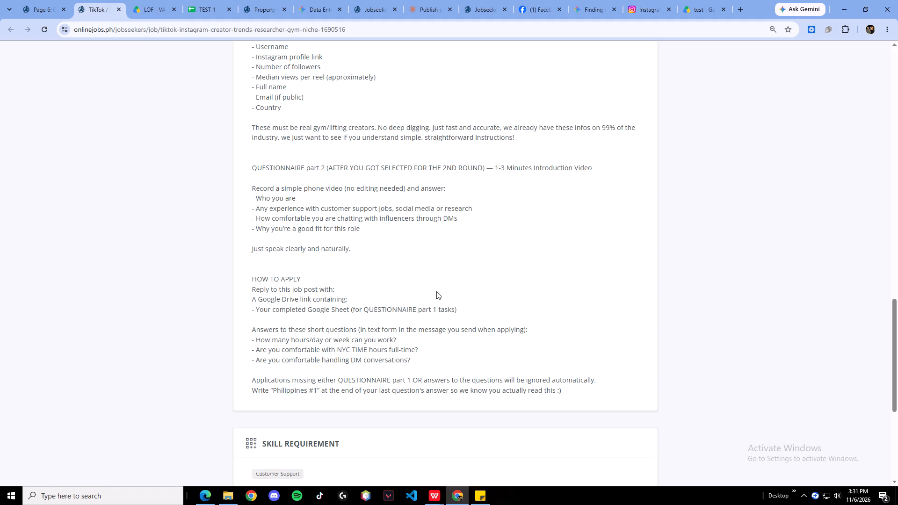
{"action": "scroll", "coordinate": [264, 206], "scroll_direction": "up", "scroll_amount": 3}
{"action": "scroll", "coordinate": [376, 173], "scroll_direction": "up", "scroll_amount": 1}
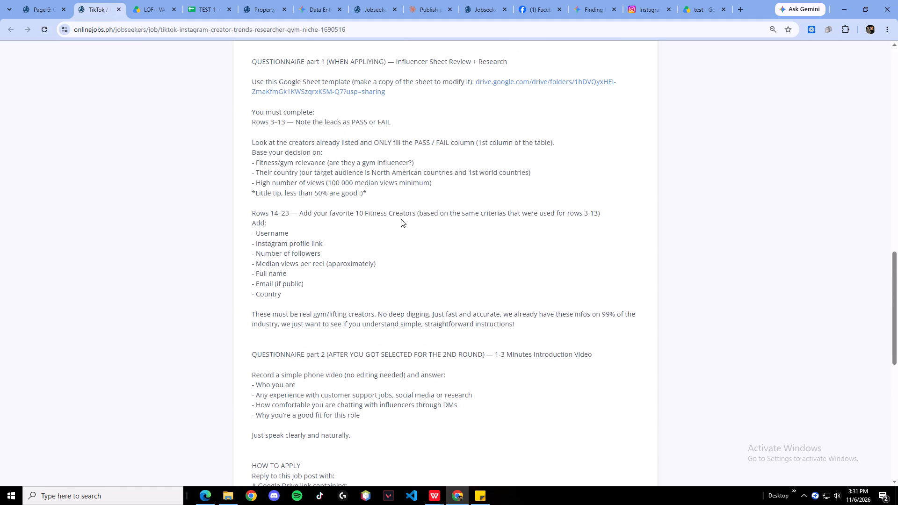
{"action": "scroll", "coordinate": [401, 219], "scroll_direction": "down", "scroll_amount": 1}
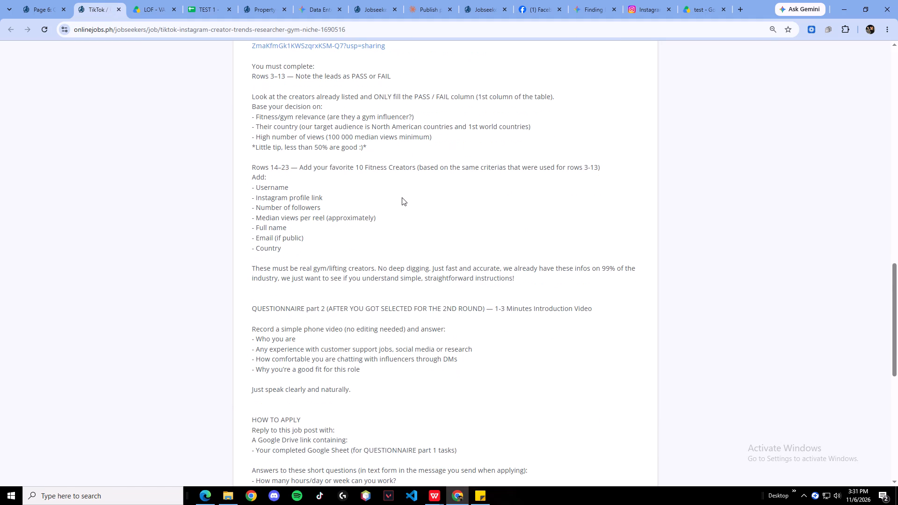
{"action": "scroll", "coordinate": [387, 220], "scroll_direction": "down", "scroll_amount": 3}
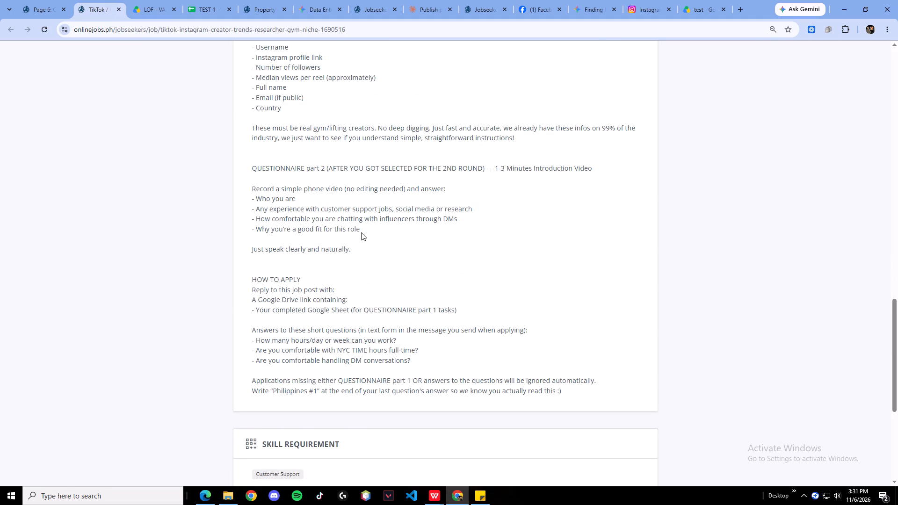
{"action": "scroll", "coordinate": [360, 233], "scroll_direction": "down", "scroll_amount": 1}
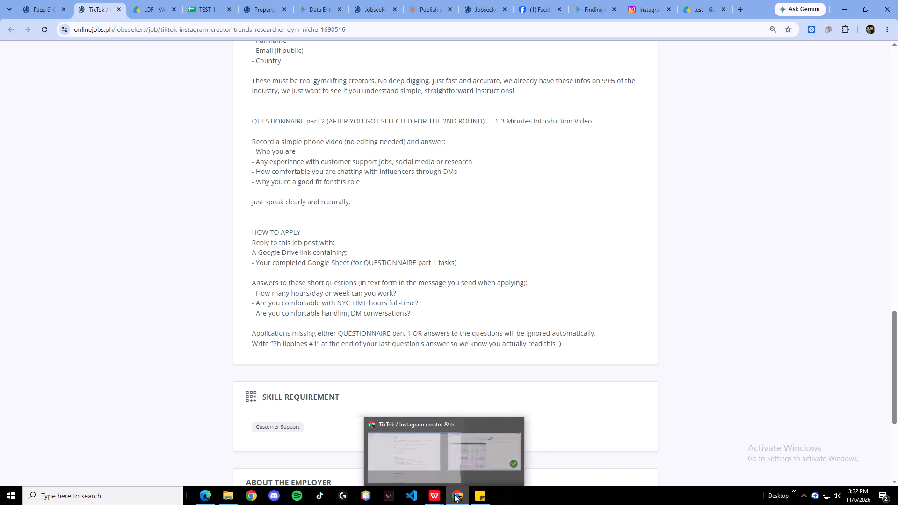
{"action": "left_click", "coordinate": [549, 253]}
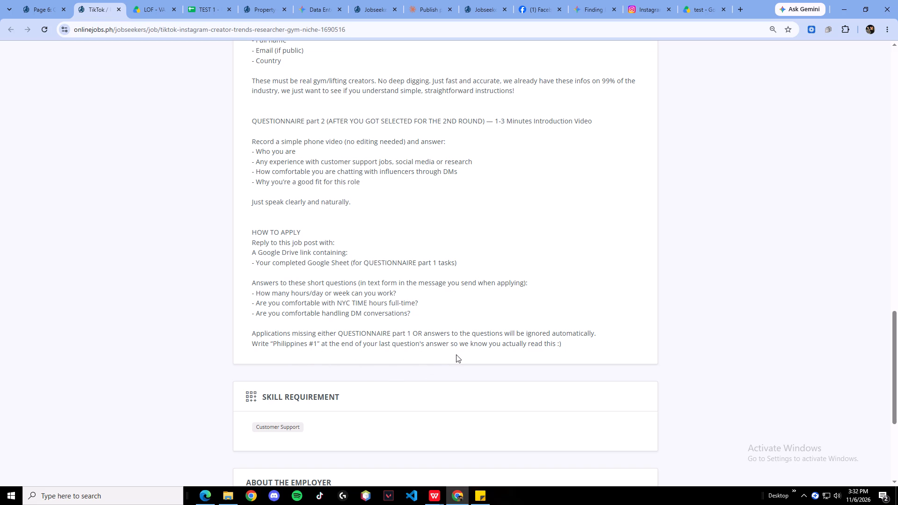
Copy the gym-niche researcher job overview text, from the application instructions at its end back up to its beginning.
{"action": "left_click_drag", "start_coordinate": [576, 350], "coordinate": [337, 154]}
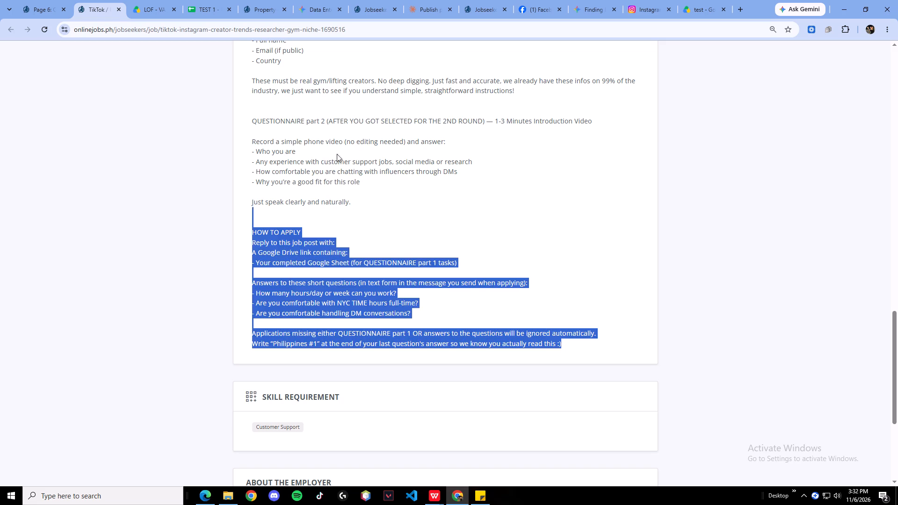
{"action": "left_click_drag", "start_coordinate": [337, 154], "coordinate": [246, 111]}
{"action": "scroll", "coordinate": [239, 73], "scroll_direction": "up", "scroll_amount": 10}
{"action": "scroll", "coordinate": [246, 114], "scroll_direction": "up", "scroll_amount": 5}
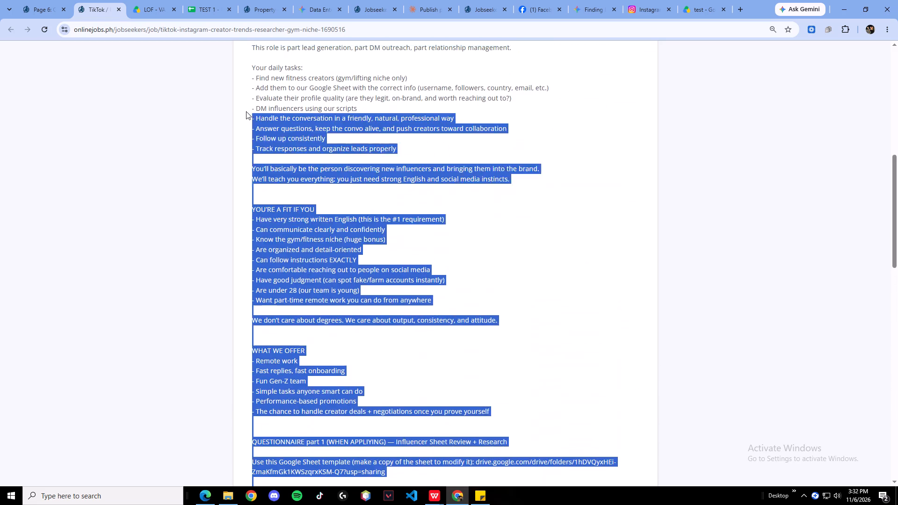
{"action": "left_click_drag", "start_coordinate": [246, 111], "coordinate": [241, 157]}
{"action": "scroll", "coordinate": [242, 102], "scroll_direction": "up", "scroll_amount": 4}
{"action": "key", "text": "ctrl+c"}
{"action": "scroll", "coordinate": [259, 146], "scroll_direction": "up", "scroll_amount": 2}
{"action": "left_click", "coordinate": [325, 92]}
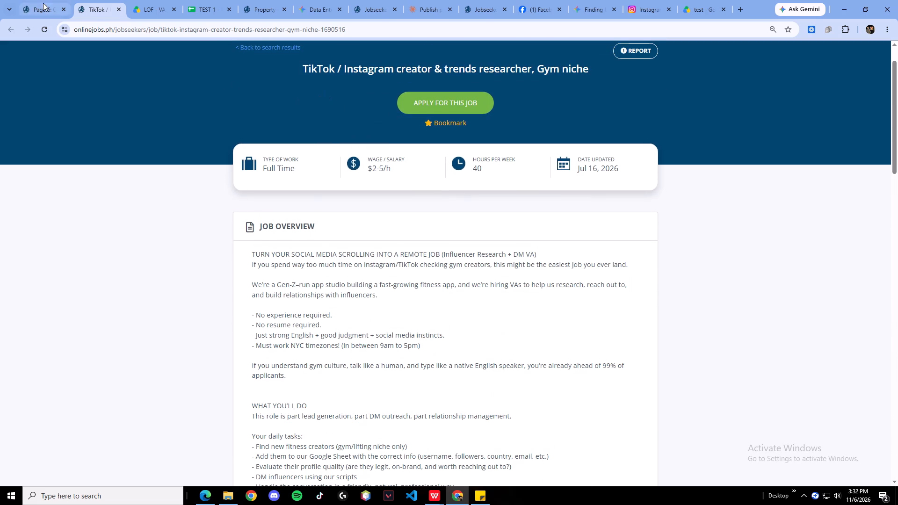
Switch to the browser tab labelled Page 6.
{"action": "left_click", "coordinate": [43, 3]}
{"action": "left_click", "coordinate": [448, 294]}
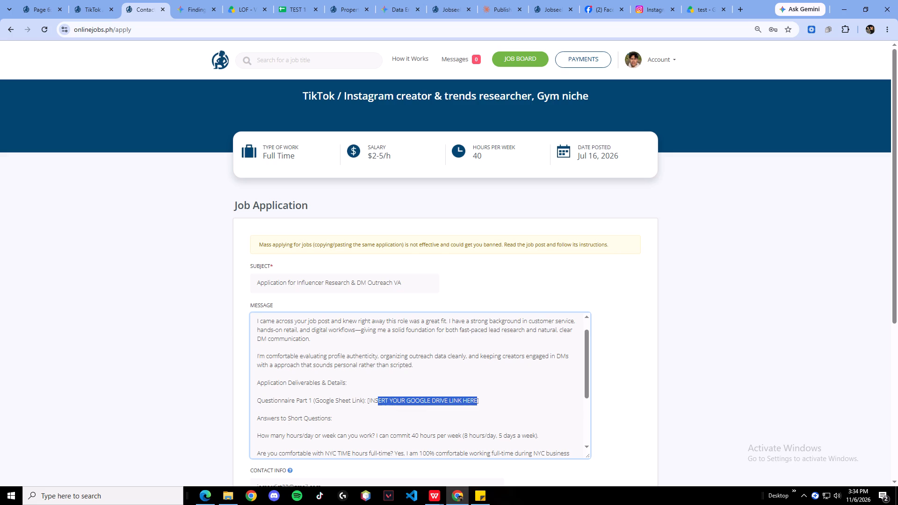
{"action": "left_click_drag", "start_coordinate": [378, 401], "coordinate": [370, 403]}
{"action": "key", "text": "BackSpace"}
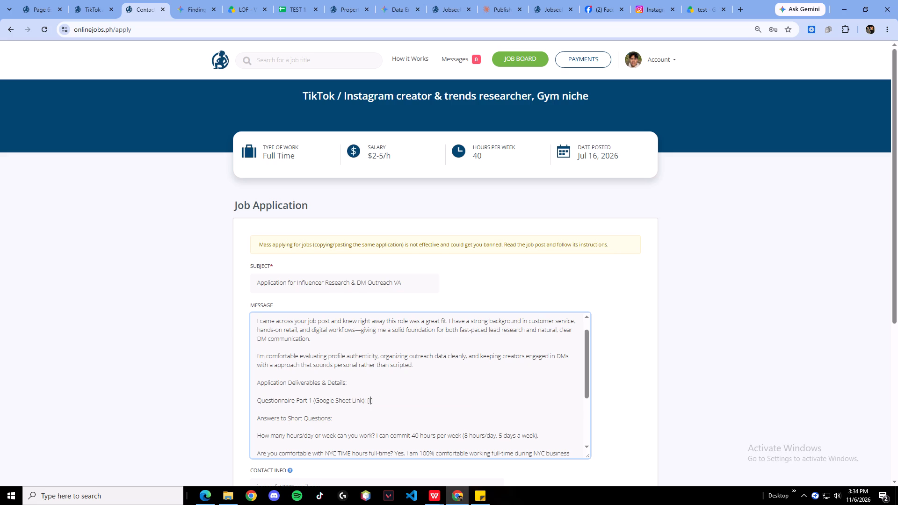
{"action": "key", "text": "BackSpace"}
Switch to the test folder in Google Drive to get the link for the Questionnaire Part 1 line.
{"action": "left_click", "coordinate": [238, 1]}
{"action": "left_click", "coordinate": [292, 4]}
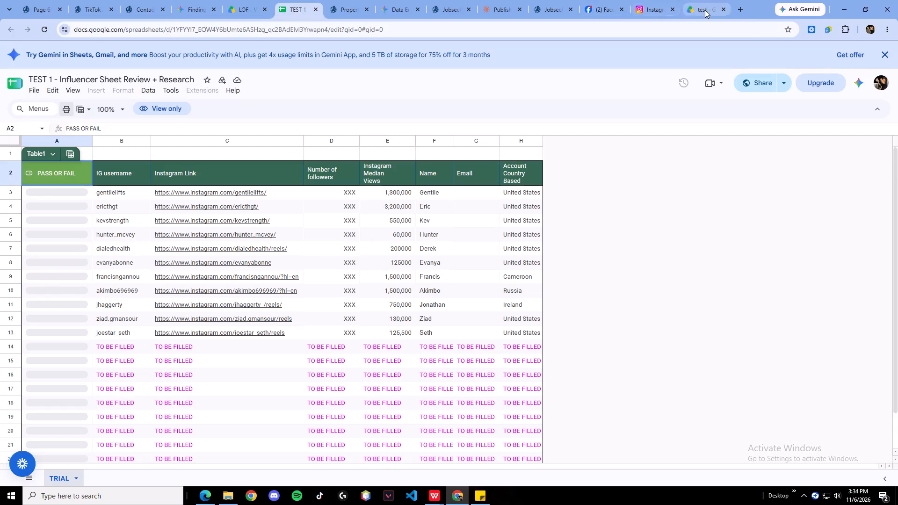
{"action": "left_click", "coordinate": [705, 10]}
{"action": "left_click", "coordinate": [847, 186]}
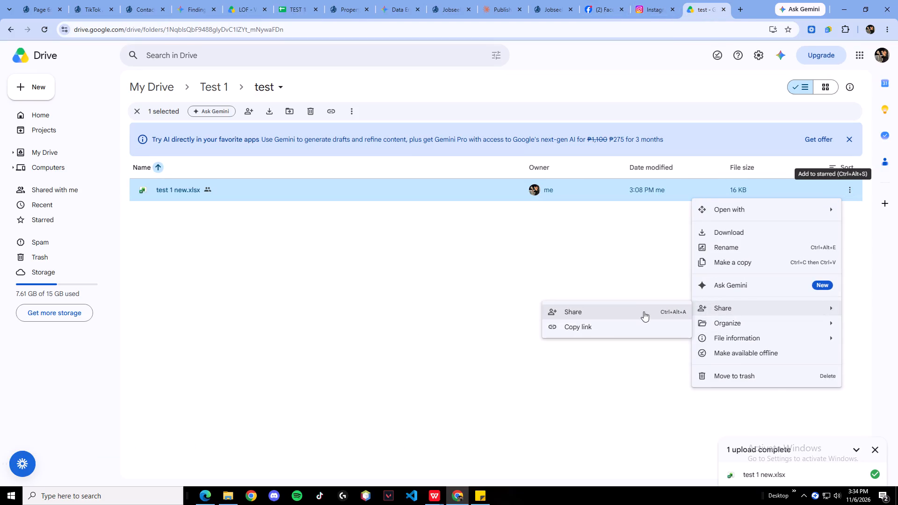
Copy the share link of "test 1 new.xlsx" in Google Drive and paste it inside the Questionnaire Part 1 brackets of the application message.
{"action": "left_click", "coordinate": [644, 311]}
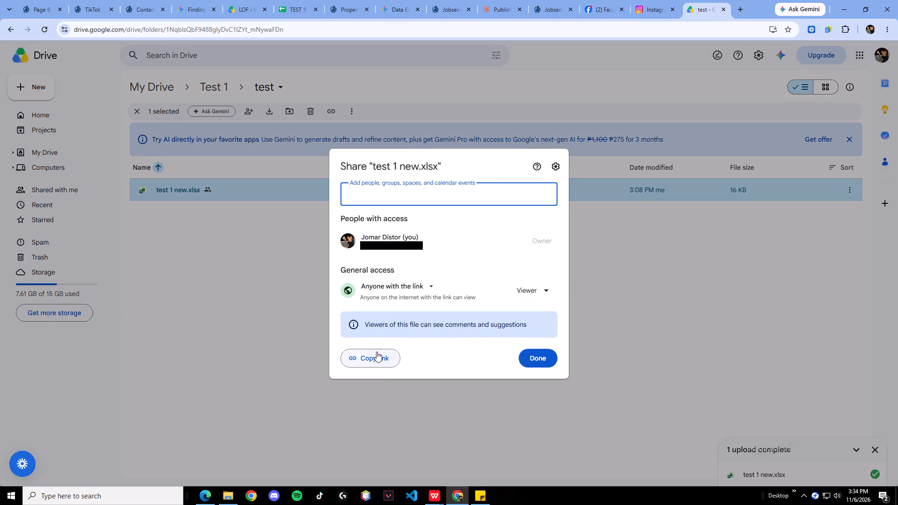
{"action": "left_click", "coordinate": [378, 357]}
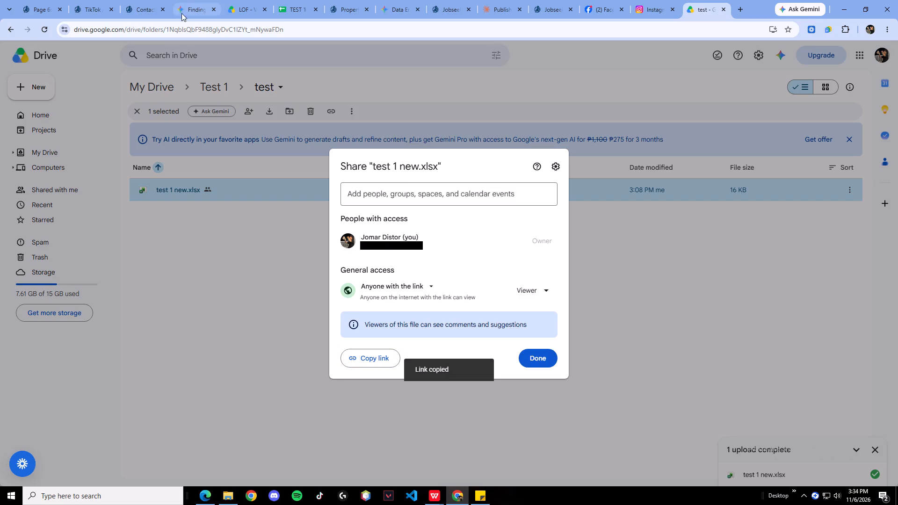
{"action": "left_click", "coordinate": [147, 2]}
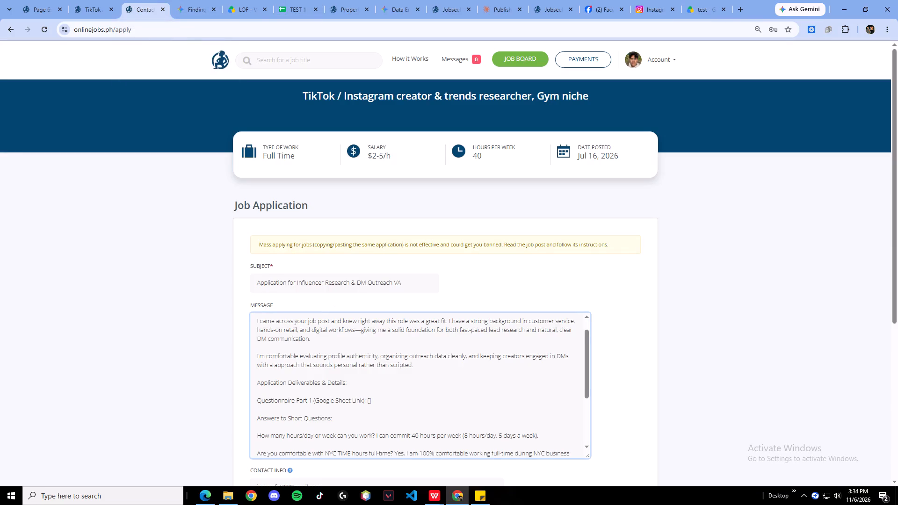
{"action": "key", "text": "ctrl+v"}
Delete the "Answers to Short Questions:" heading and the extra blank lines between the spreadsheet link and the first question.
{"action": "scroll", "coordinate": [415, 384], "scroll_direction": "down", "scroll_amount": 1}
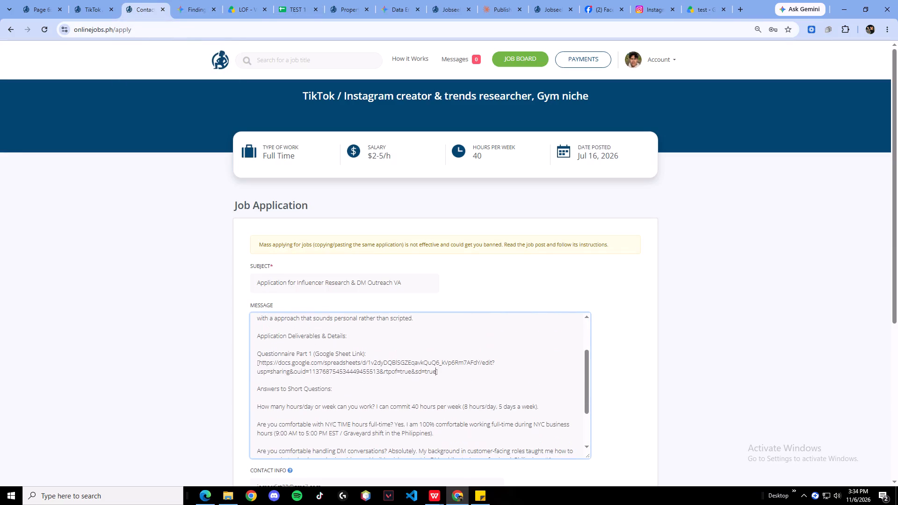
{"action": "left_click", "coordinate": [347, 394]}
{"action": "scroll", "coordinate": [372, 384], "scroll_direction": "down", "scroll_amount": 1}
{"action": "left_click_drag", "start_coordinate": [338, 343], "coordinate": [312, 342]}
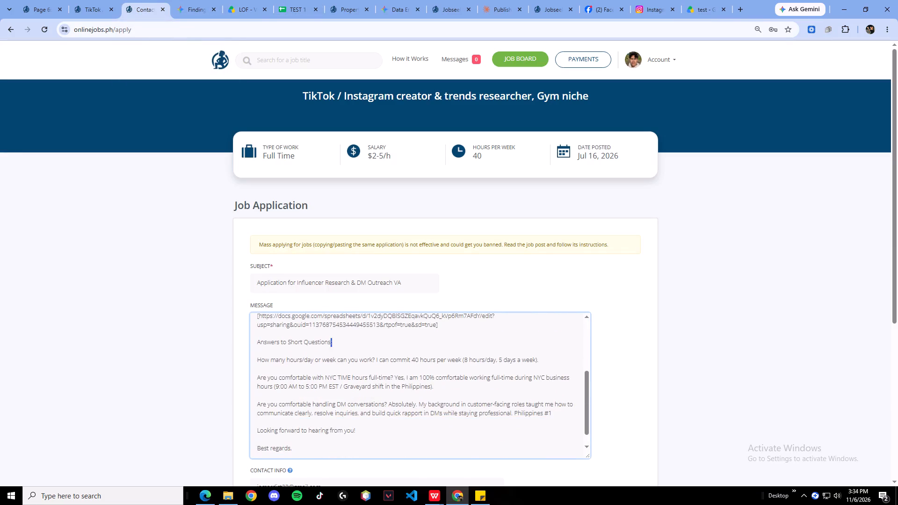
{"action": "left_click_drag", "start_coordinate": [312, 342], "coordinate": [253, 341]}
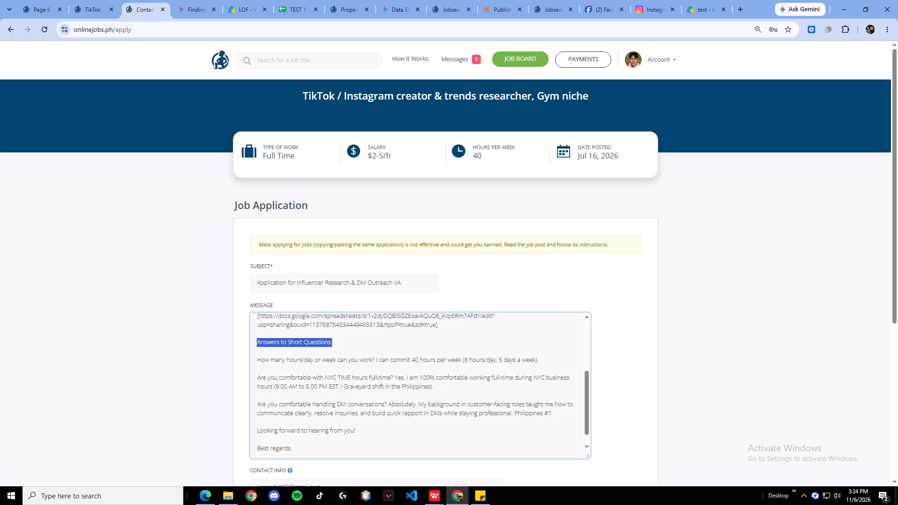
{"action": "key", "text": "BackSpace"}
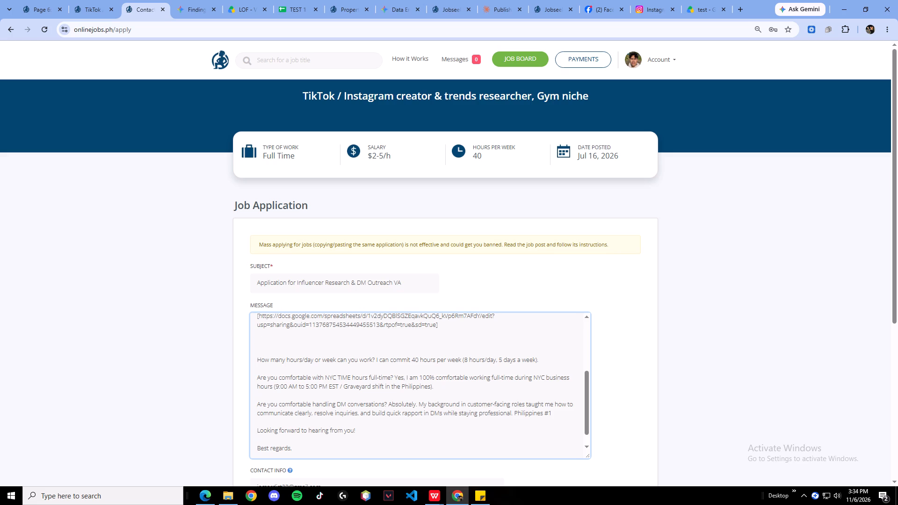
{"action": "left_click_drag", "start_coordinate": [375, 361], "coordinate": [263, 360]}
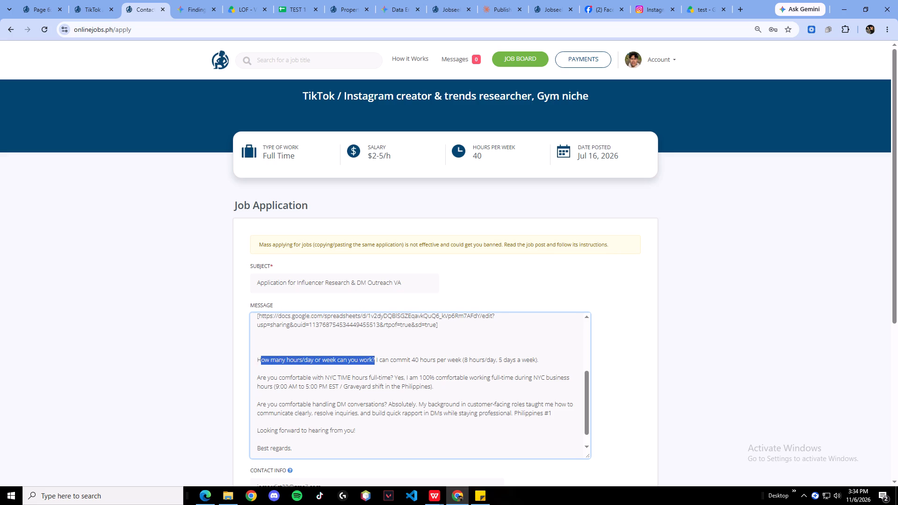
{"action": "left_click_drag", "start_coordinate": [263, 360], "coordinate": [257, 361]}
{"action": "left_click", "coordinate": [553, 365]}
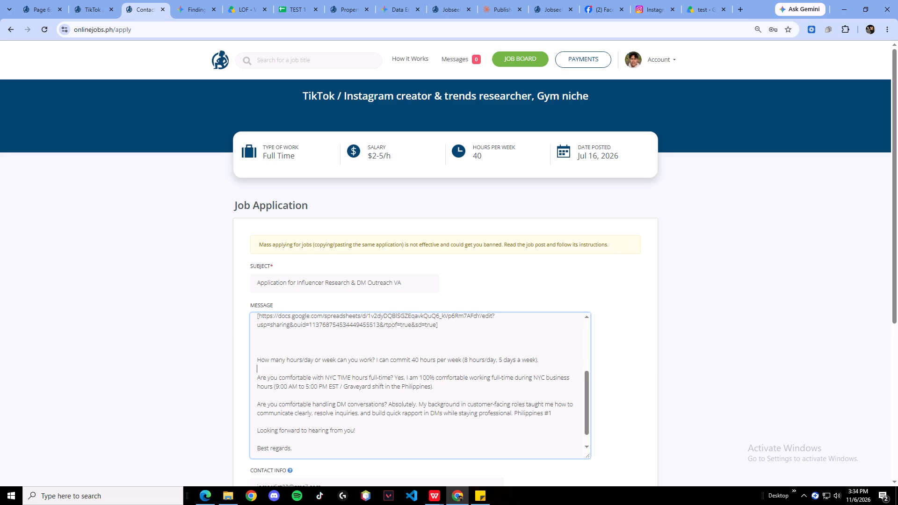
{"action": "scroll", "coordinate": [534, 362], "scroll_direction": "down", "scroll_amount": 1}
{"action": "left_click", "coordinate": [358, 327]}
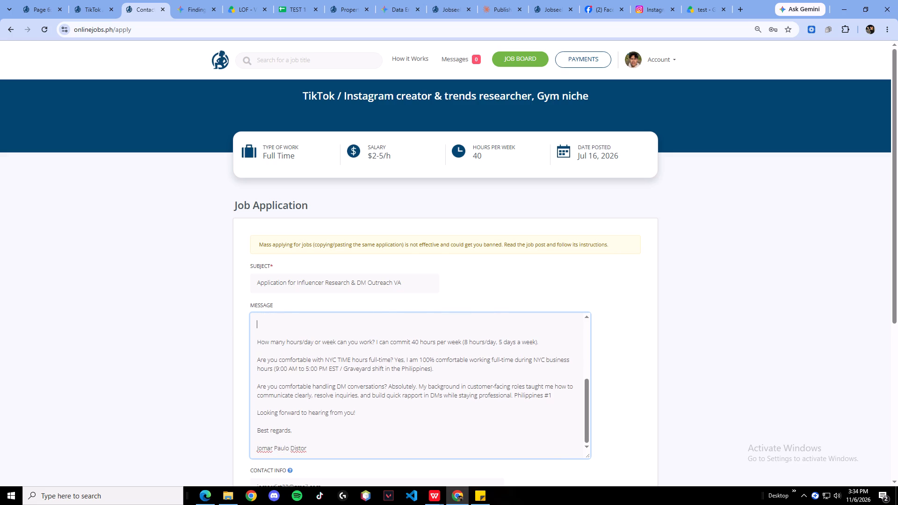
{"action": "key", "text": "BackSpace"}
{"action": "key", "text": "BackSpace"}
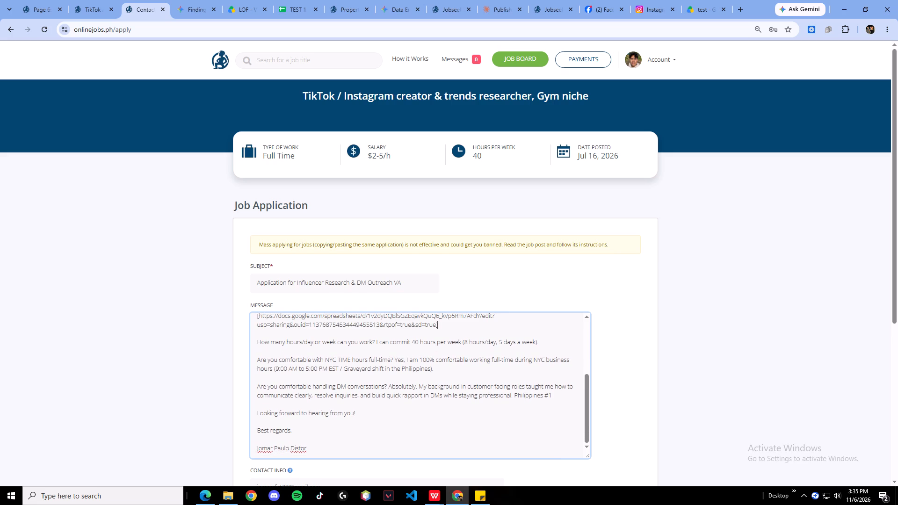
Select the text "9:00 AM to 5:00 PM EST / Graveyard shift in the Philippines" in the NYC hours answer.
{"action": "left_click", "coordinate": [442, 372]}
Search Google in a new tab for the message's phrase "(9:00 AM to 5:00 PM EST / Graveyard shift in the Philippines).".
{"action": "left_click_drag", "start_coordinate": [436, 370], "coordinate": [376, 375]}
{"action": "left_click_drag", "start_coordinate": [376, 375], "coordinate": [277, 371]}
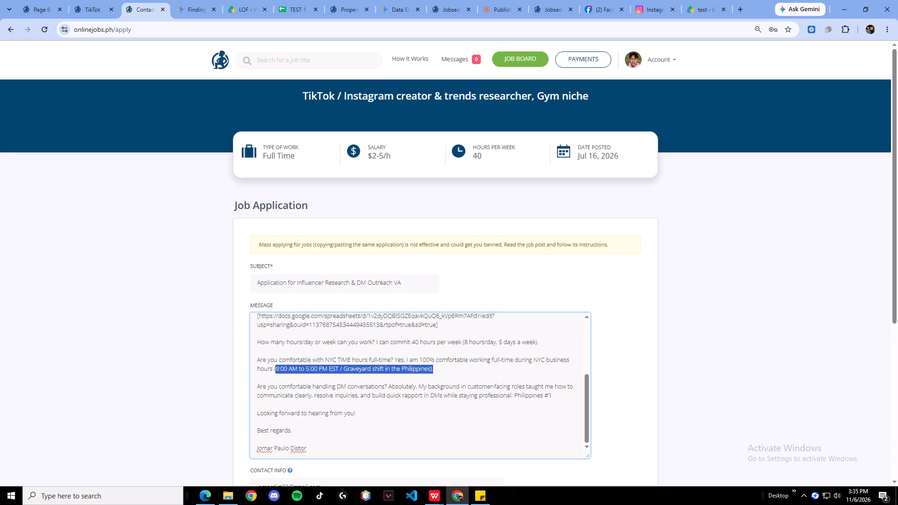
{"action": "left_click_drag", "start_coordinate": [277, 371], "coordinate": [275, 371]}
{"action": "key", "text": "ctrl+c"}
{"action": "left_click", "coordinate": [741, 9]}
{"action": "left_click", "coordinate": [507, 31]}
{"action": "key", "text": "ctrl+v"}
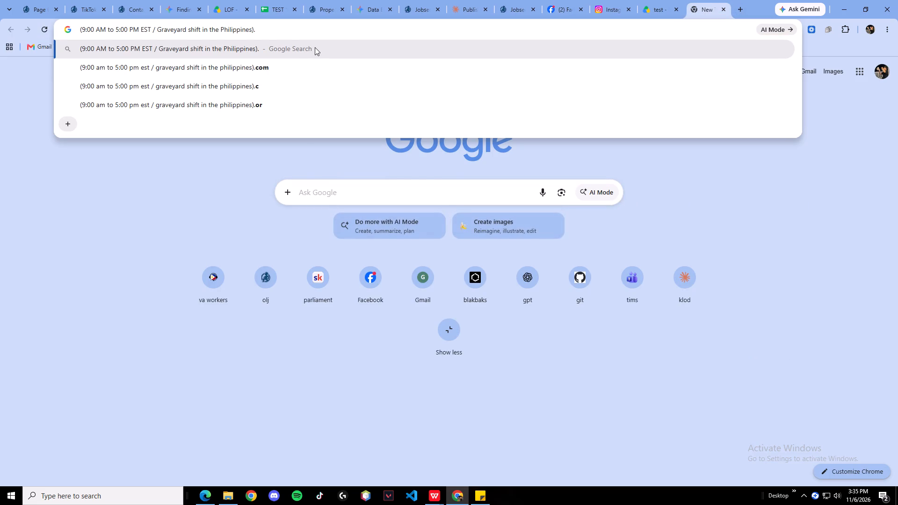
{"action": "key", "text": "Return"}
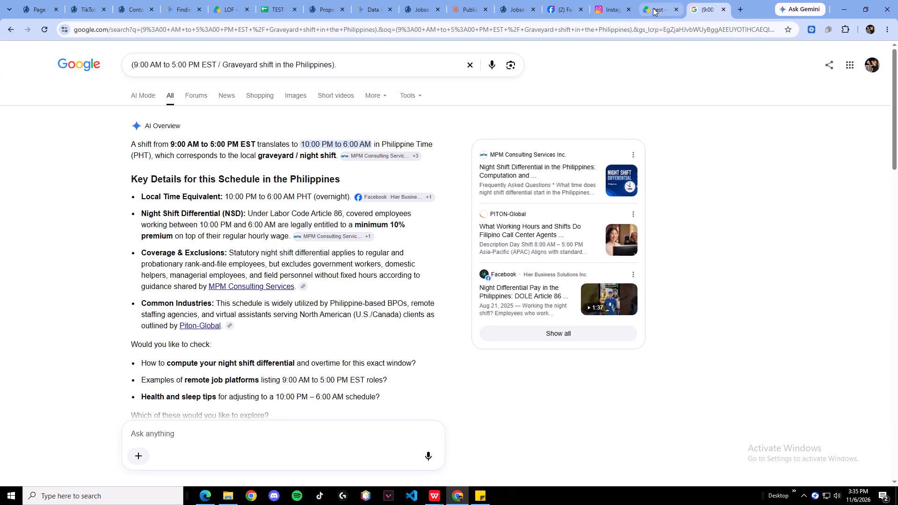
Delete "(9:00 AM to 5:00 PM EST / Graveyard shift in the Philippines)." from the NYC hours answer in the application message.
{"action": "left_click", "coordinate": [139, 0]}
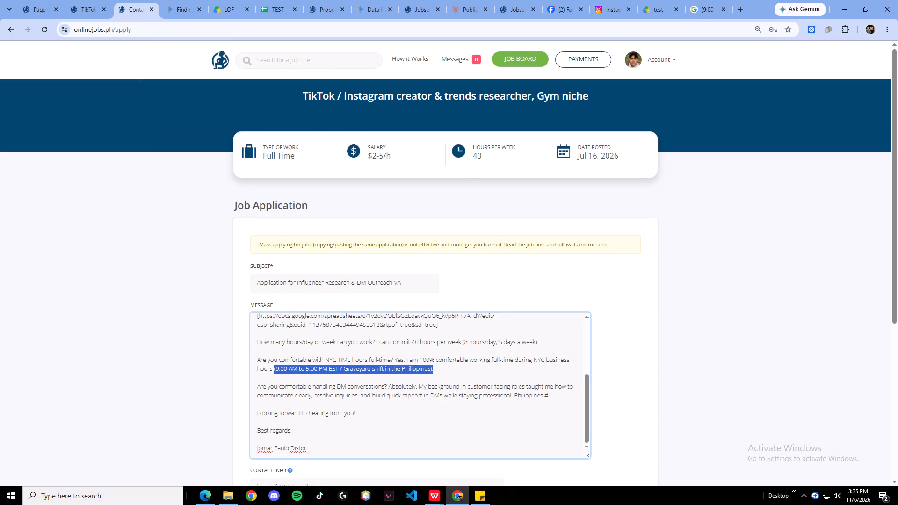
{"action": "key", "text": "BackSpace"}
{"action": "left_click", "coordinate": [345, 397]}
{"action": "left_click", "coordinate": [479, 415]}
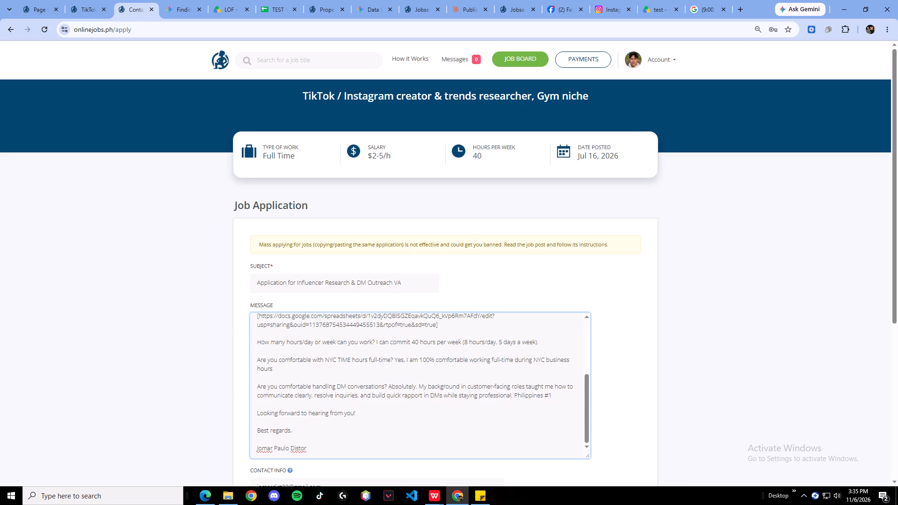
{"action": "left_click", "coordinate": [369, 407]}
{"action": "left_click", "coordinate": [560, 397]}
Set the apply points for the gym creator researcher application to 5.
{"action": "scroll", "coordinate": [281, 402], "scroll_direction": "down", "scroll_amount": 1}
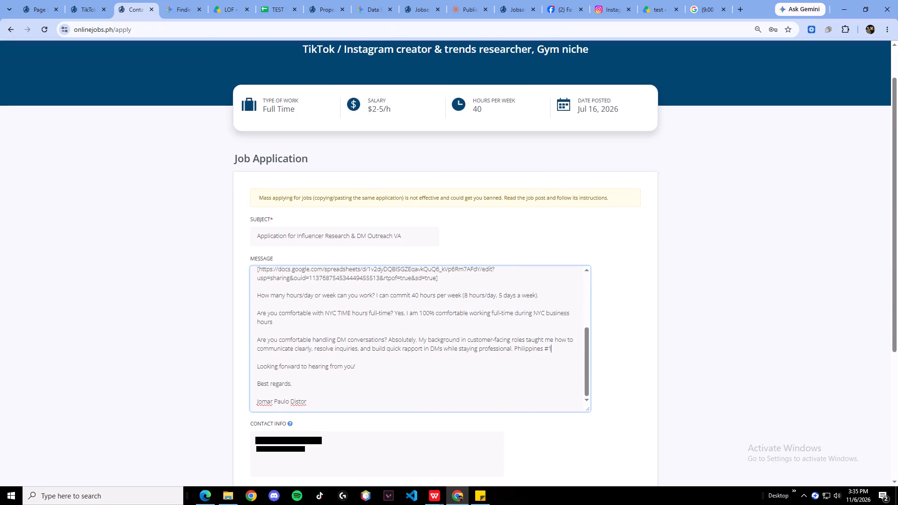
{"action": "scroll", "coordinate": [351, 396], "scroll_direction": "up", "scroll_amount": 5}
{"action": "left_click", "coordinate": [302, 277]}
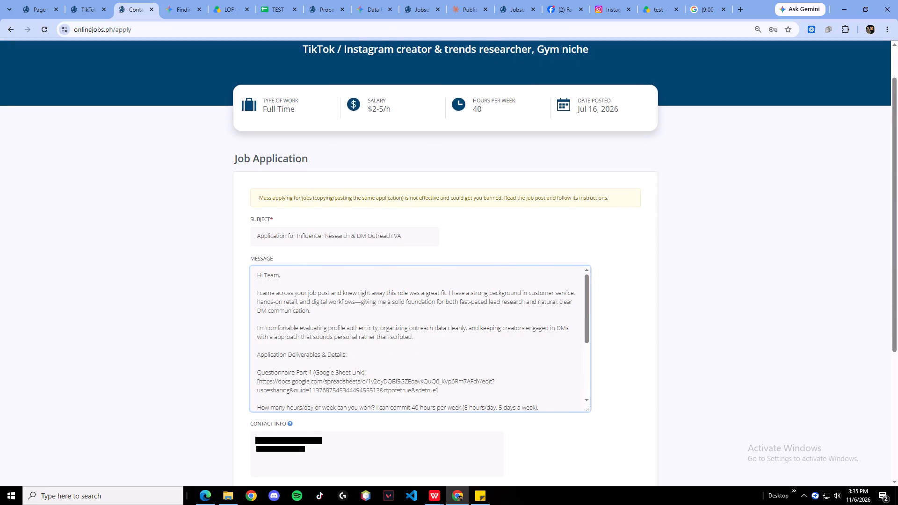
{"action": "left_click", "coordinate": [507, 218]}
{"action": "scroll", "coordinate": [505, 236], "scroll_direction": "down", "scroll_amount": 3}
{"action": "left_click", "coordinate": [269, 363]}
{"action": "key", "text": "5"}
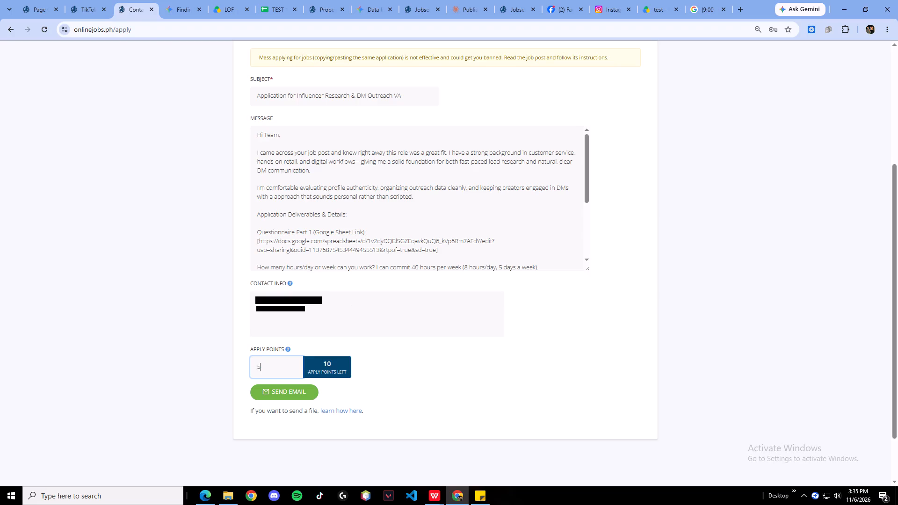
Return to the TikTok / Instagram creator & trends researcher job post and reread its overview, daily tasks and fit requirements.
{"action": "left_click", "coordinate": [87, 6]}
{"action": "scroll", "coordinate": [338, 314], "scroll_direction": "down", "scroll_amount": 1}
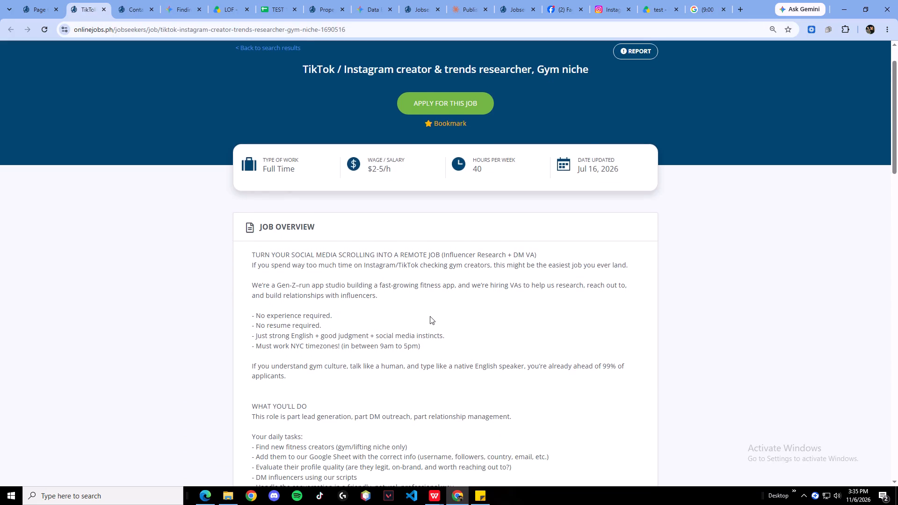
{"action": "scroll", "coordinate": [434, 313], "scroll_direction": "down", "scroll_amount": 1}
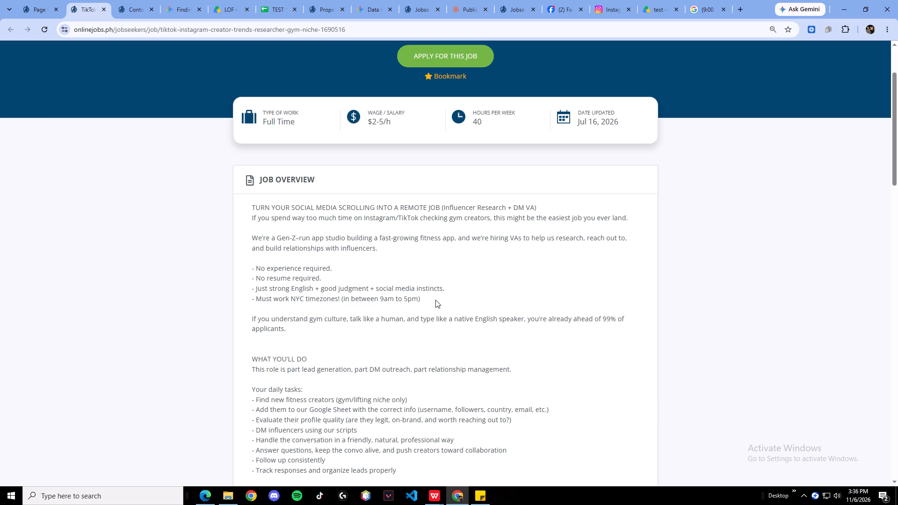
{"action": "scroll", "coordinate": [448, 313], "scroll_direction": "down", "scroll_amount": 2}
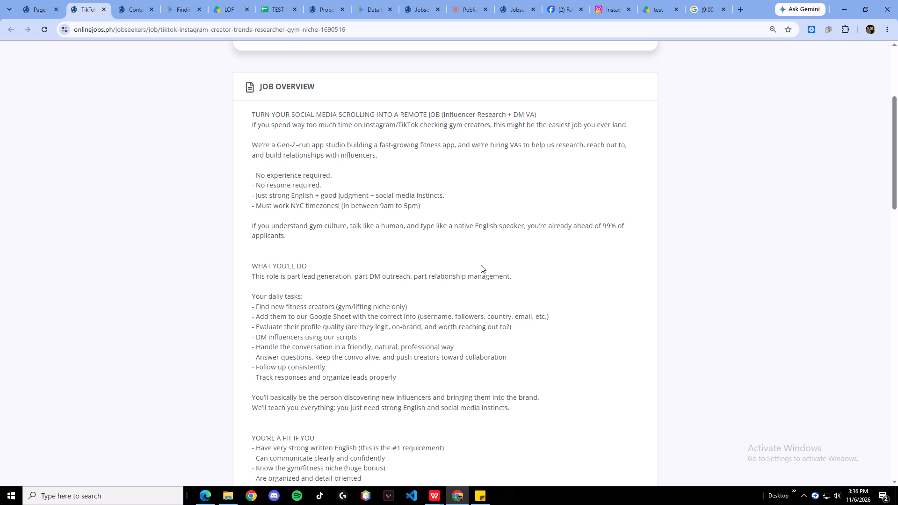
Review the job post's daily tasks, applicant requirements and both questionnaire parts against the application.
{"action": "scroll", "coordinate": [481, 266], "scroll_direction": "down", "scroll_amount": 2}
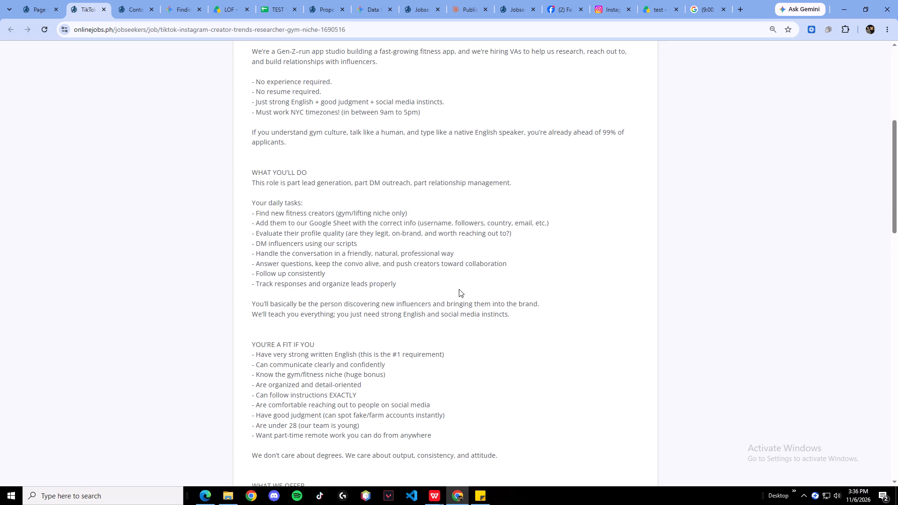
{"action": "scroll", "coordinate": [471, 320], "scroll_direction": "down", "scroll_amount": 2}
{"action": "scroll", "coordinate": [506, 354], "scroll_direction": "down", "scroll_amount": 1}
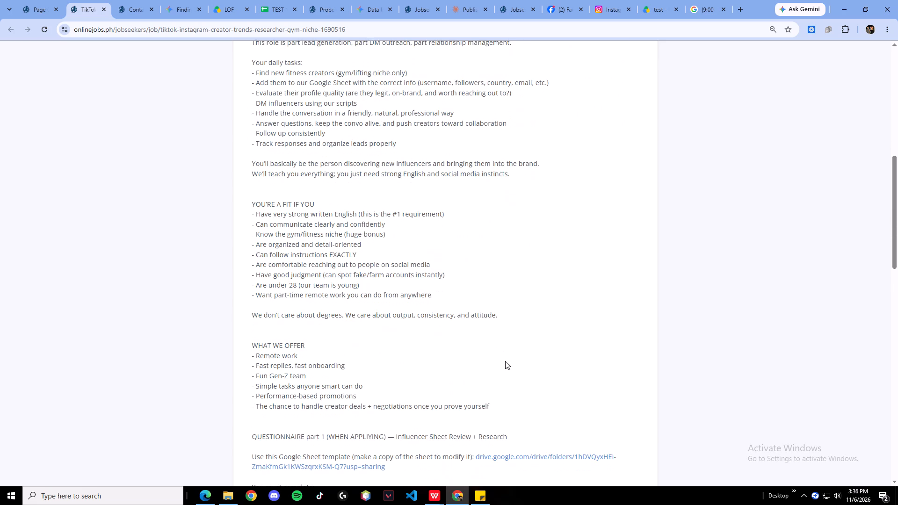
{"action": "scroll", "coordinate": [505, 361], "scroll_direction": "down", "scroll_amount": 1}
{"action": "scroll", "coordinate": [442, 300], "scroll_direction": "down", "scroll_amount": 2}
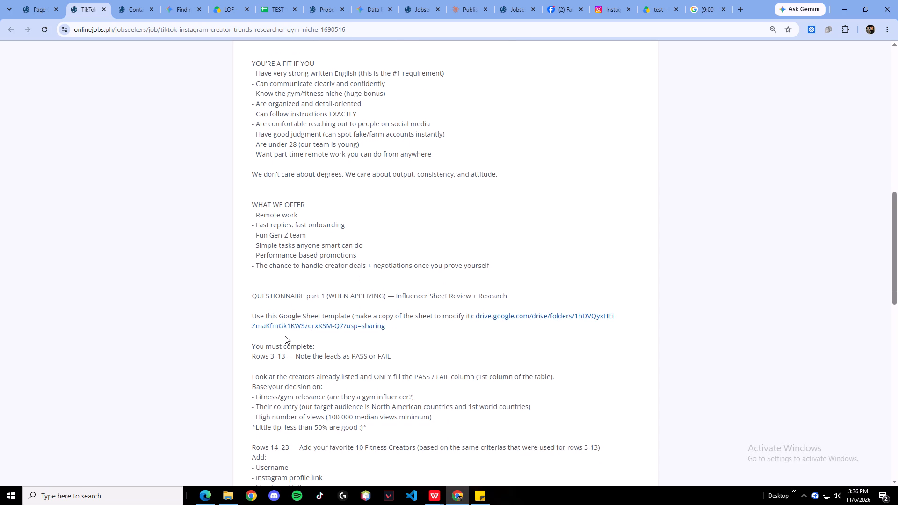
{"action": "scroll", "coordinate": [302, 337], "scroll_direction": "down", "scroll_amount": 4}
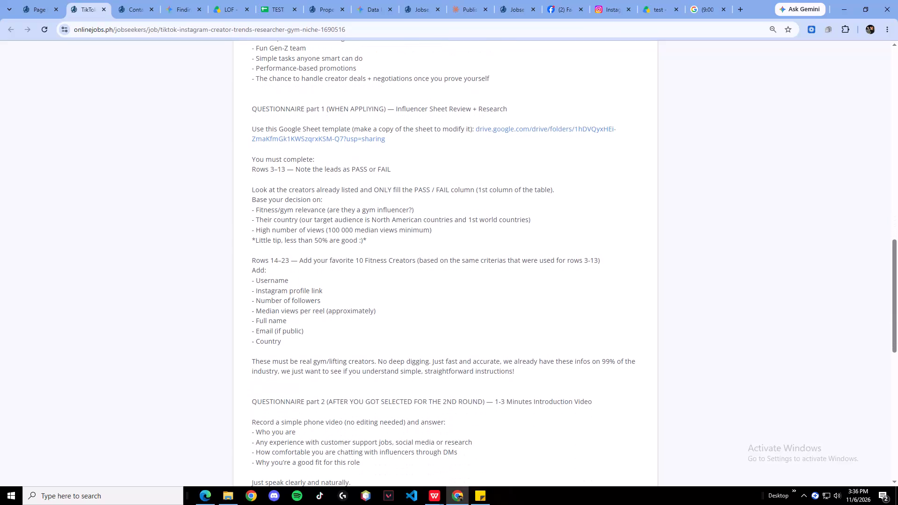
Read the job post's Questionnaire part 2 video requirements and the how-to-apply instructions.
{"action": "scroll", "coordinate": [296, 300], "scroll_direction": "down", "scroll_amount": 2}
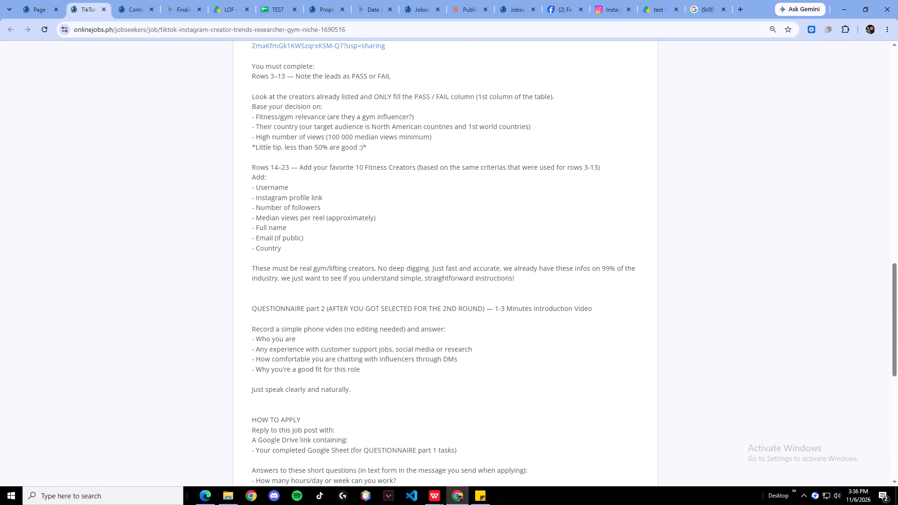
{"action": "scroll", "coordinate": [315, 301], "scroll_direction": "down", "scroll_amount": 1}
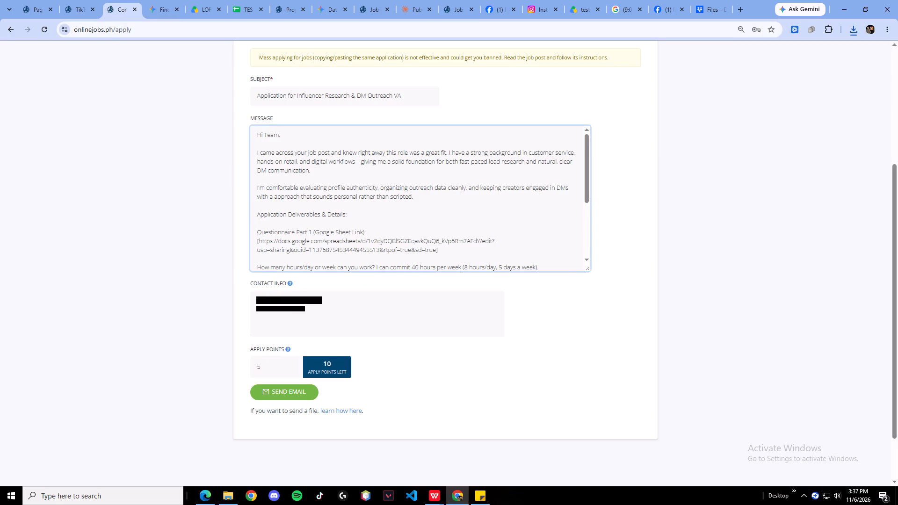
{"action": "left_click", "coordinate": [468, 248]}
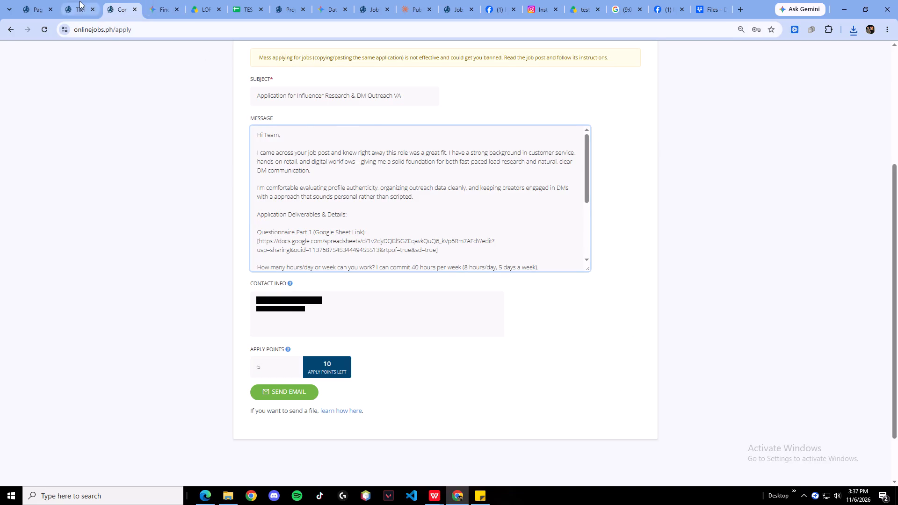
{"action": "left_click", "coordinate": [80, 1]}
{"action": "scroll", "coordinate": [348, 232], "scroll_direction": "down", "scroll_amount": 1}
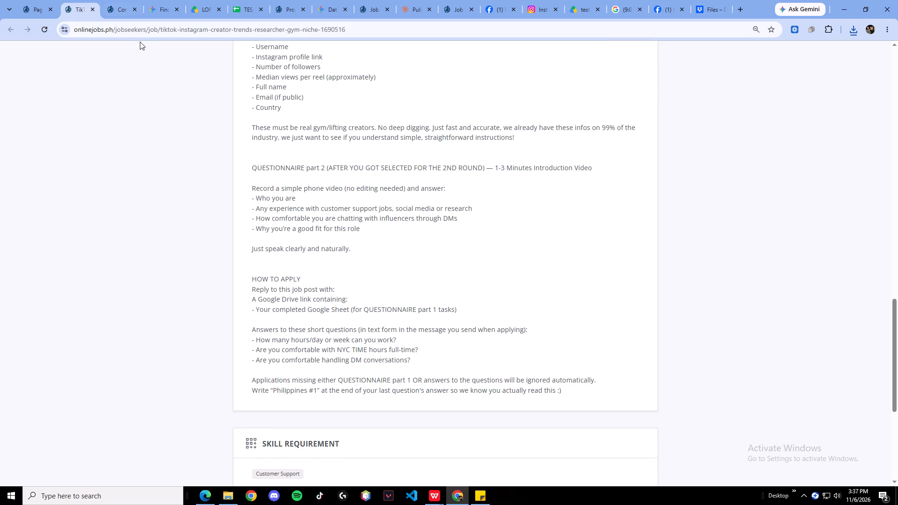
{"action": "left_click", "coordinate": [126, 0]}
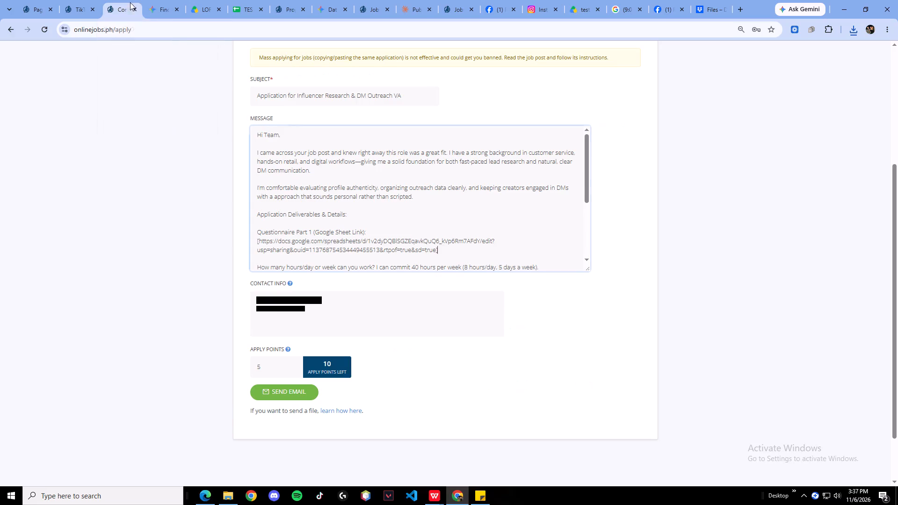
{"action": "key", "text": "shift+Return"}
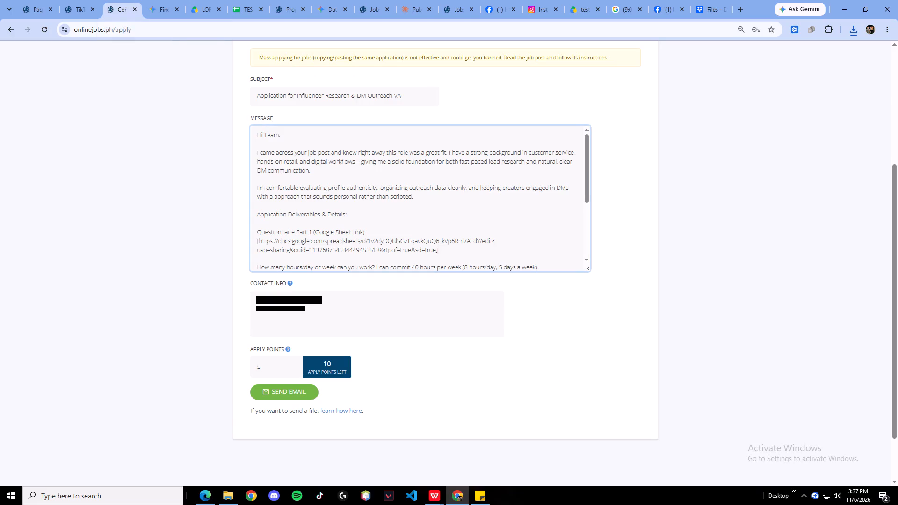
{"action": "type", "text": "quest"}
{"action": "key", "text": "BackSpace"}
{"action": "key", "text": "BackSpace"}
{"action": "key", "text": "BackSpace"}
{"action": "key", "text": "BackSpace"}
{"action": "key", "text": "BackSpace"}
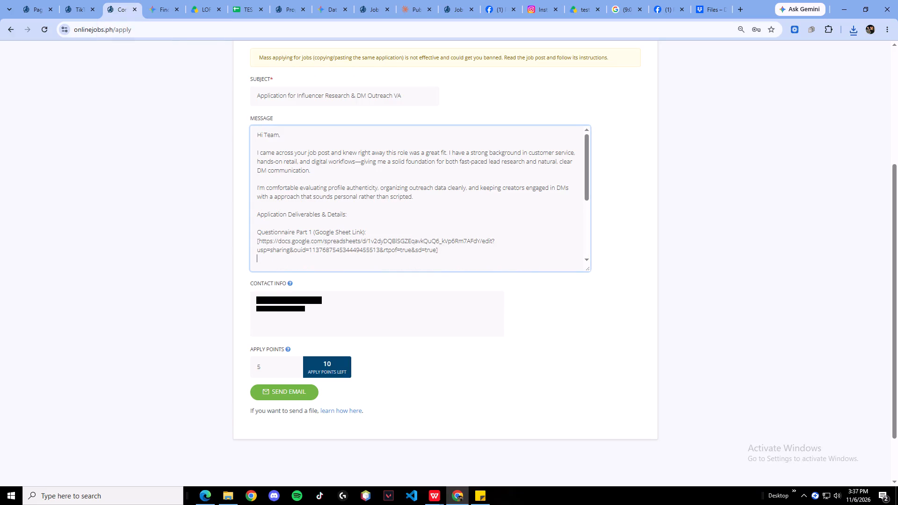
{"action": "key", "text": "shift+q"}
{"action": "type", "text": "uestio"}
{"action": "type", "text": "nnaire Part 2"}
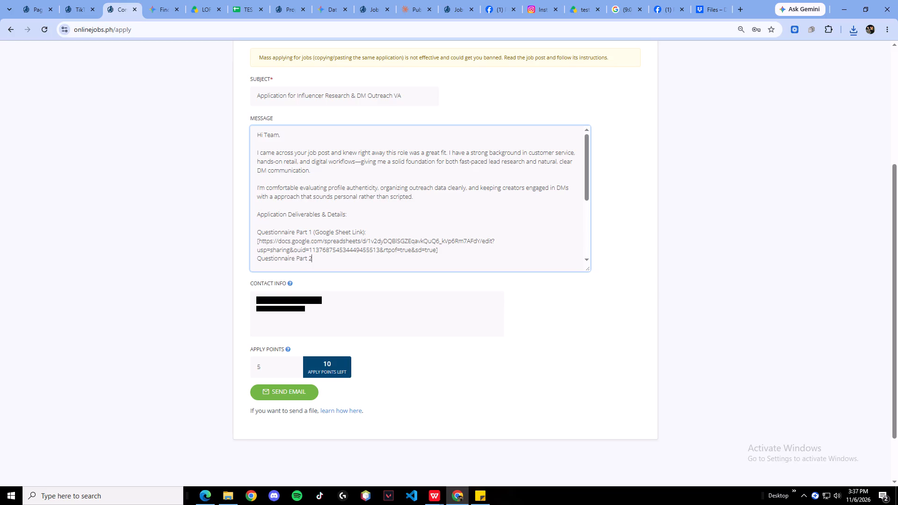
{"action": "left_click", "coordinate": [463, 255]}
Set the "Questionnaire Part 2" line apart with one blank line above and one below it in the application message.
{"action": "key", "text": "Return"}
{"action": "left_click", "coordinate": [462, 252]}
{"action": "key", "text": "Return"}
{"action": "scroll", "coordinate": [335, 238], "scroll_direction": "down", "scroll_amount": 1}
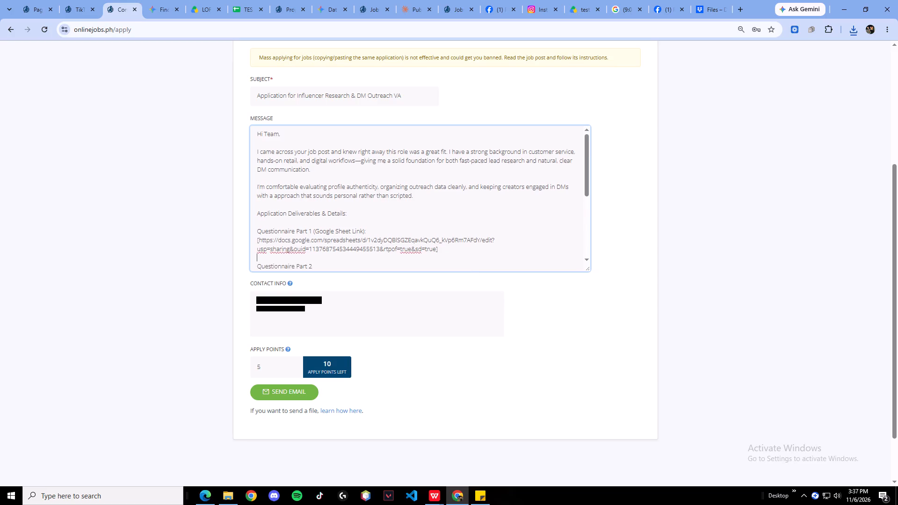
{"action": "left_click", "coordinate": [302, 235]}
{"action": "key", "text": "BackSpace"}
Add the copied Dropbox link of the introduction video in square brackets after "Questionnaire Part 2".
{"action": "left_click", "coordinate": [345, 219]}
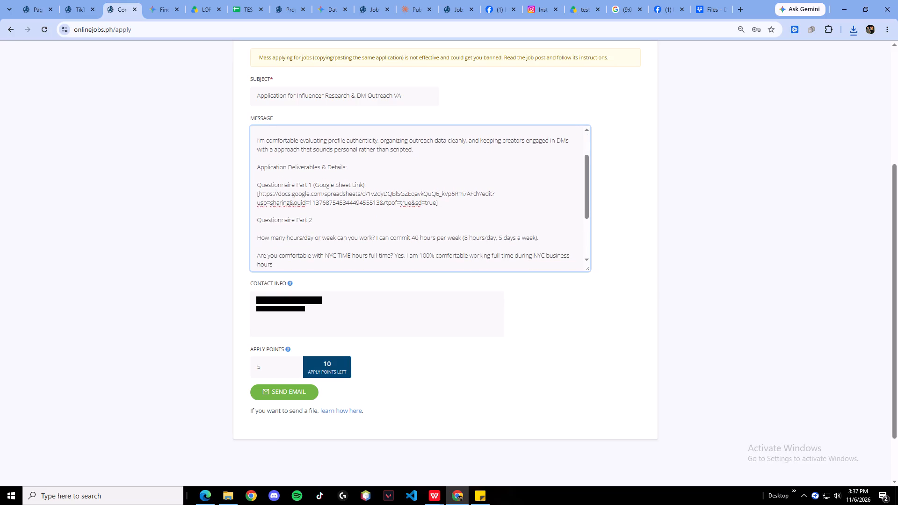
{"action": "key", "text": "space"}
{"action": "key", "text": "bracketleft"}
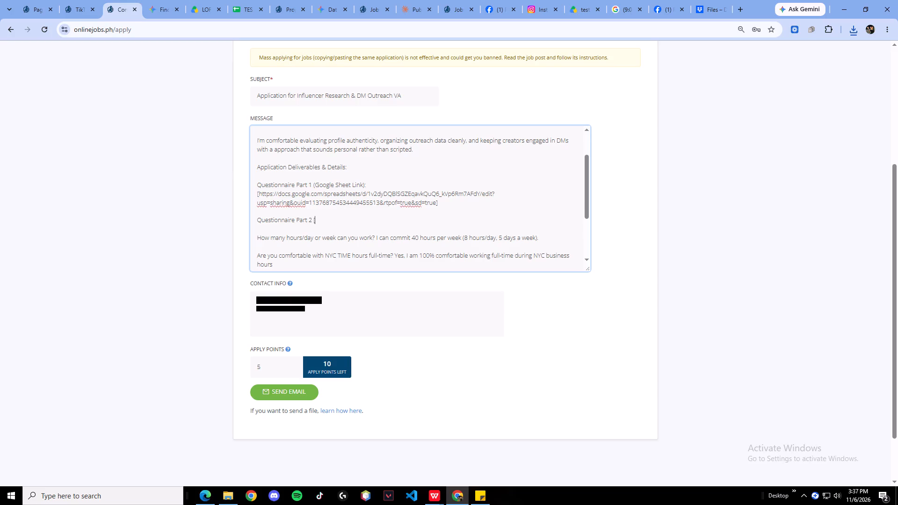
{"action": "key", "text": "ctrl+v"}
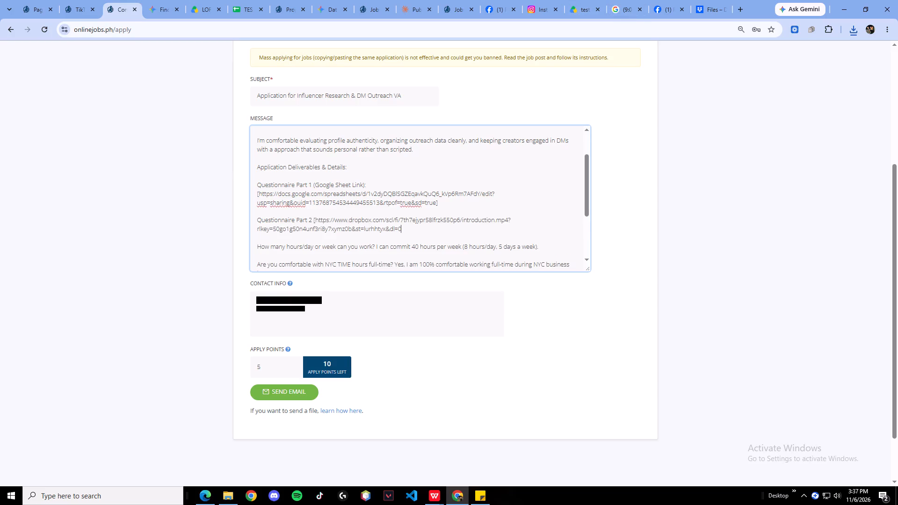
{"action": "key", "text": "bracketright"}
Check the rest of the application message against the job post's how-to-apply instructions and short questions.
{"action": "scroll", "coordinate": [522, 225], "scroll_direction": "down", "scroll_amount": 2}
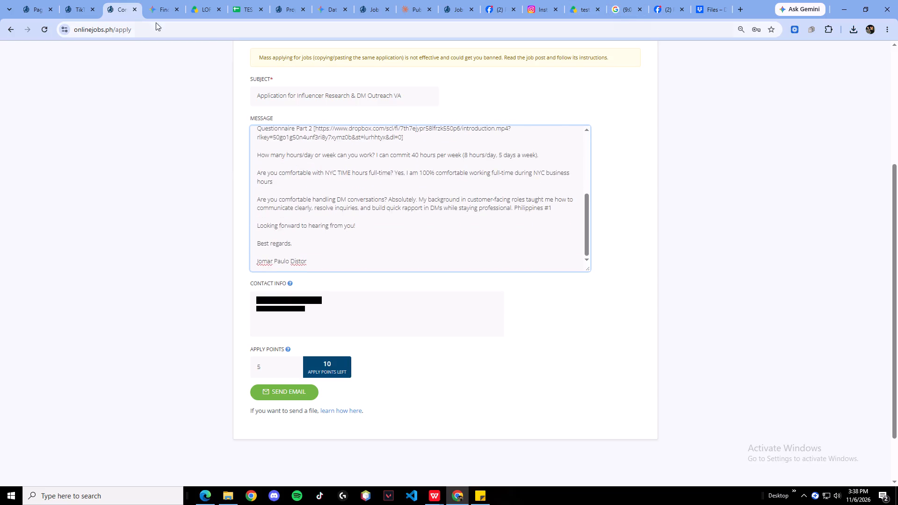
{"action": "left_click", "coordinate": [75, 7]}
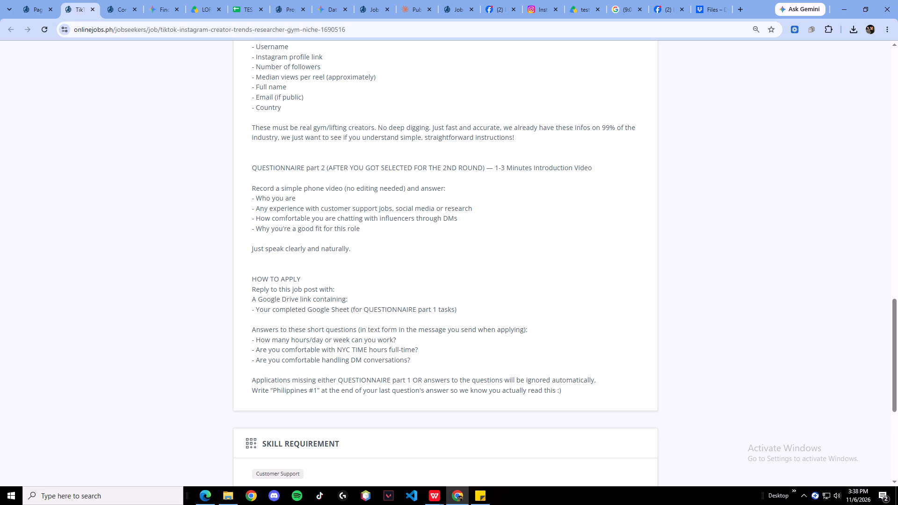
{"action": "scroll", "coordinate": [411, 252], "scroll_direction": "down", "scroll_amount": 1}
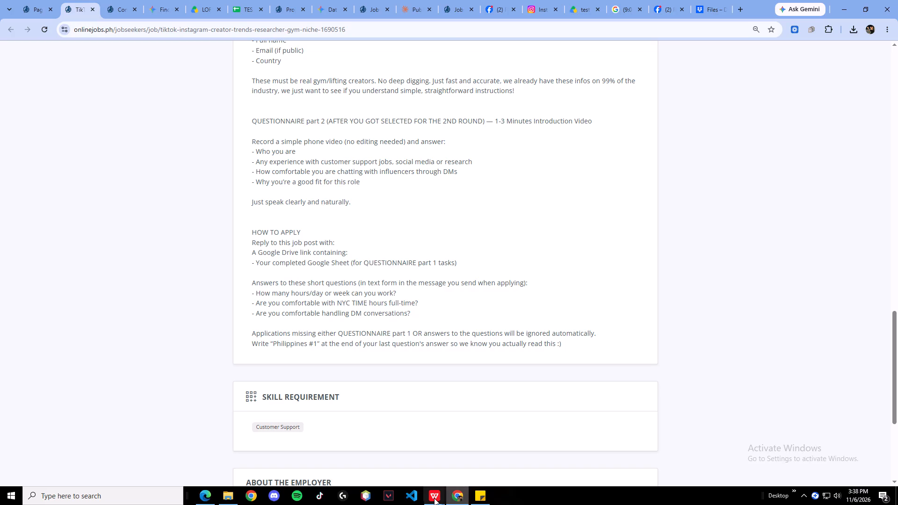
{"action": "left_click", "coordinate": [116, 7]}
{"action": "scroll", "coordinate": [332, 226], "scroll_direction": "down", "scroll_amount": 1}
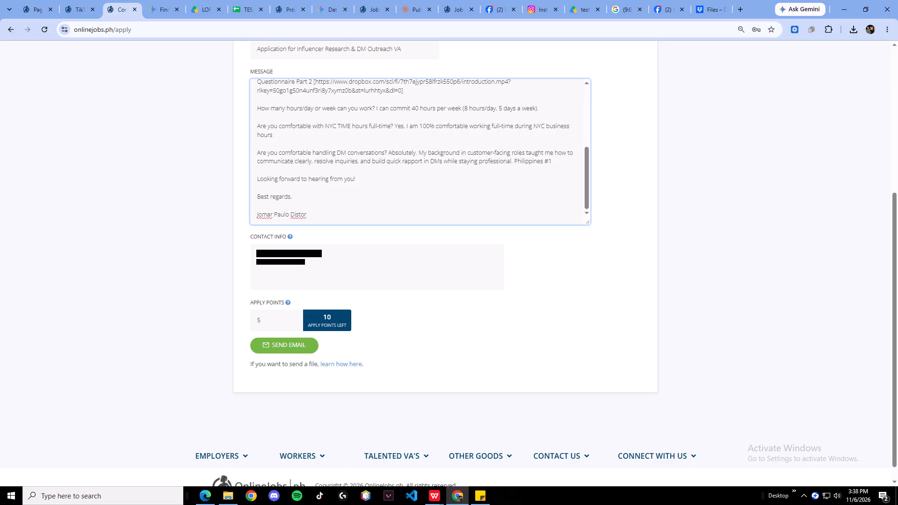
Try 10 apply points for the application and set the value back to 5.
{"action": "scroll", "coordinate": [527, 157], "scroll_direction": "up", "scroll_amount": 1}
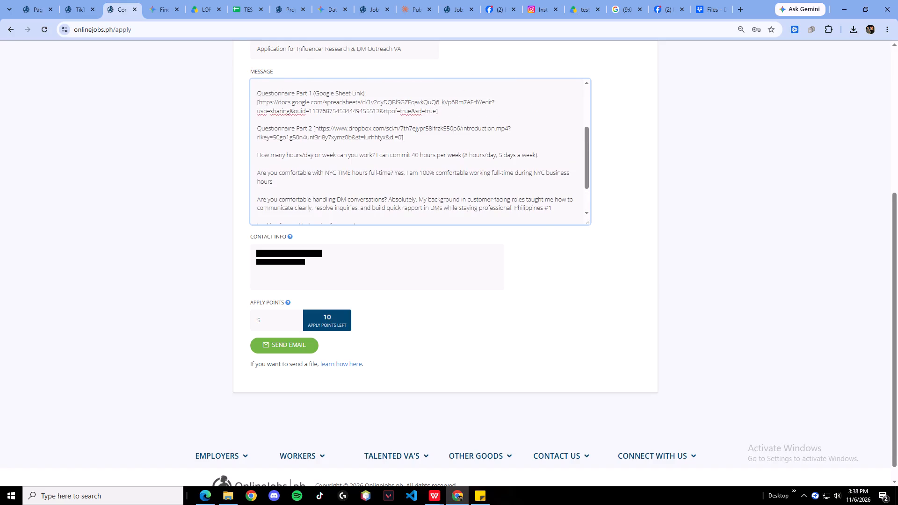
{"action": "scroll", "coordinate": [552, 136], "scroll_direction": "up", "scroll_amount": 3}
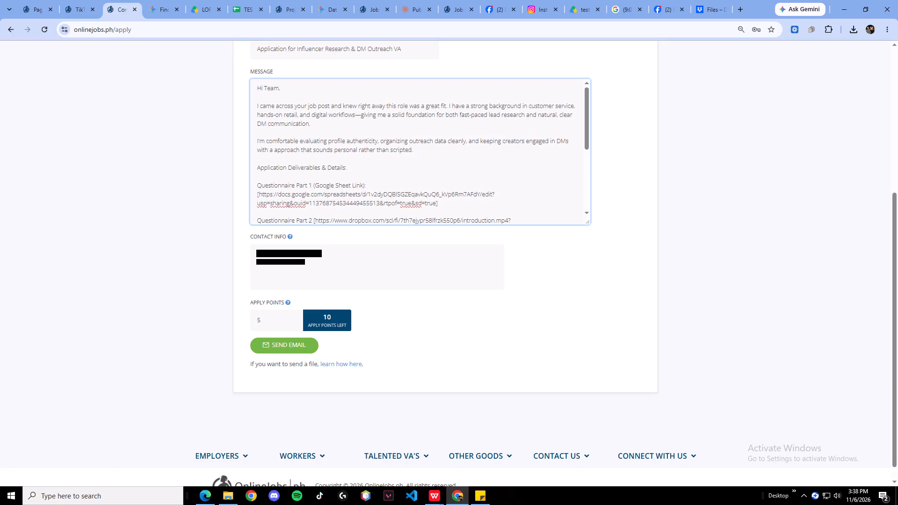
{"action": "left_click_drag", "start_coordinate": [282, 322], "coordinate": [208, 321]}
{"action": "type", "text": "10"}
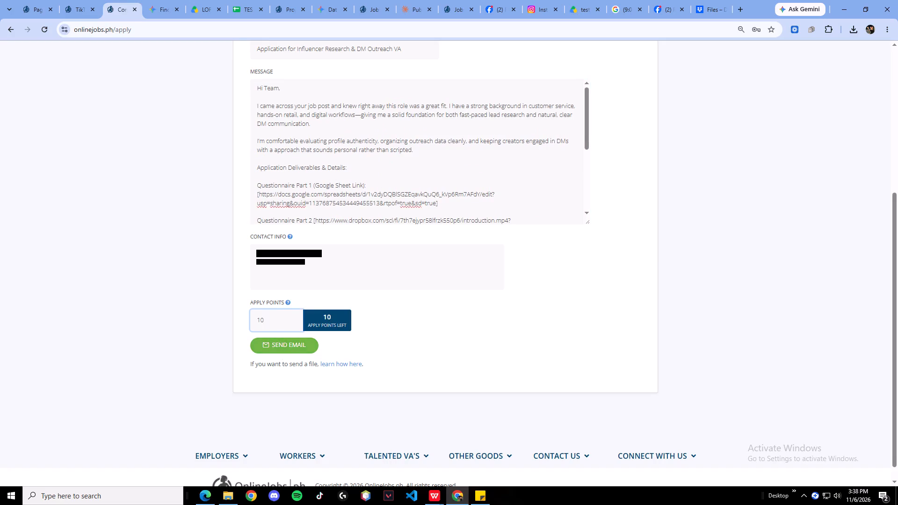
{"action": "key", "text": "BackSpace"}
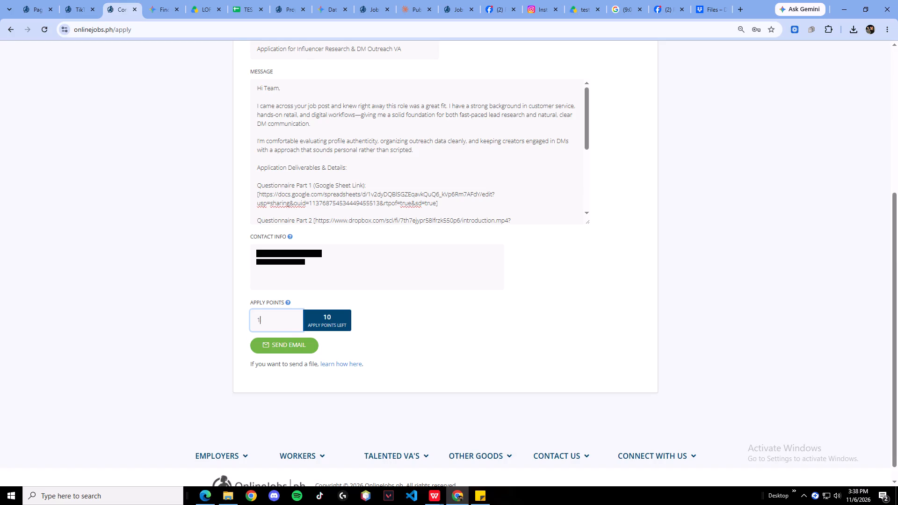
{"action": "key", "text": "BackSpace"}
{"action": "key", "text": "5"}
{"action": "scroll", "coordinate": [369, 285], "scroll_direction": "up", "scroll_amount": 5}
{"action": "scroll", "coordinate": [371, 281], "scroll_direction": "down", "scroll_amount": 3}
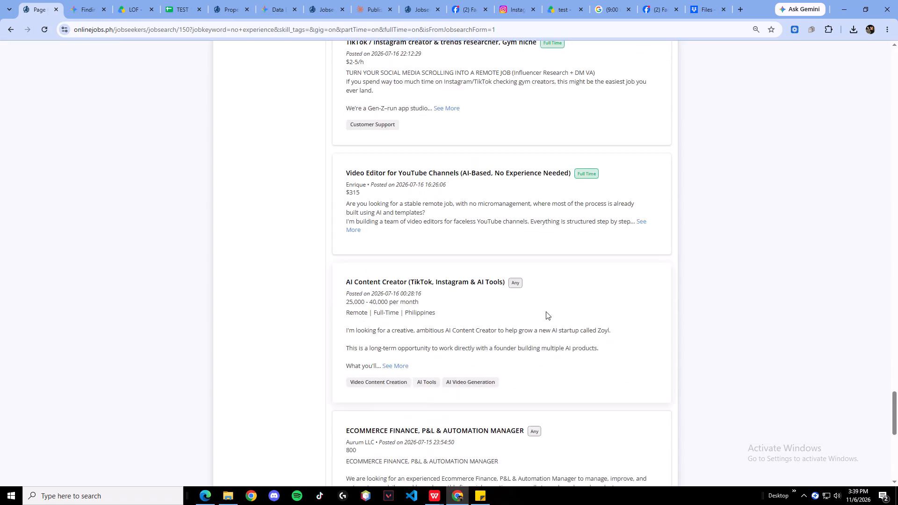
{"action": "scroll", "coordinate": [546, 311], "scroll_direction": "down", "scroll_amount": 12}
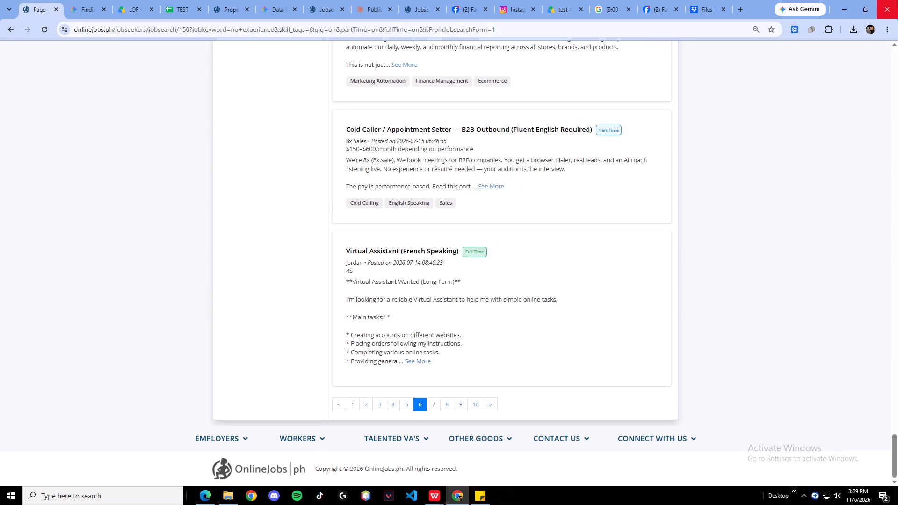
Close the browser, the sticky note with the introduction script and the Downloads window.
{"action": "left_click", "coordinate": [897, 0]}
{"action": "left_click", "coordinate": [893, 0]}
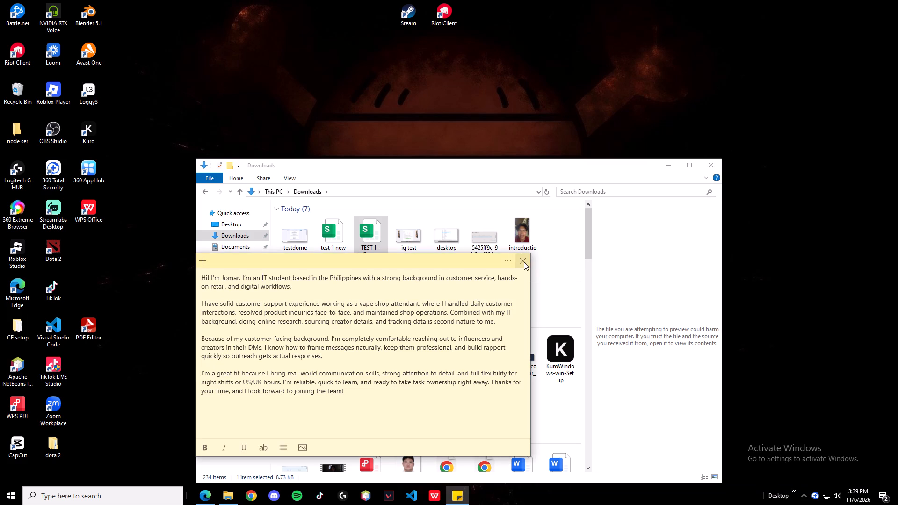
{"action": "left_click", "coordinate": [524, 262]}
{"action": "left_click", "coordinate": [712, 164]}
Open the computer's power options.
{"action": "left_click", "coordinate": [0, 504]}
{"action": "left_click", "coordinate": [10, 478]}
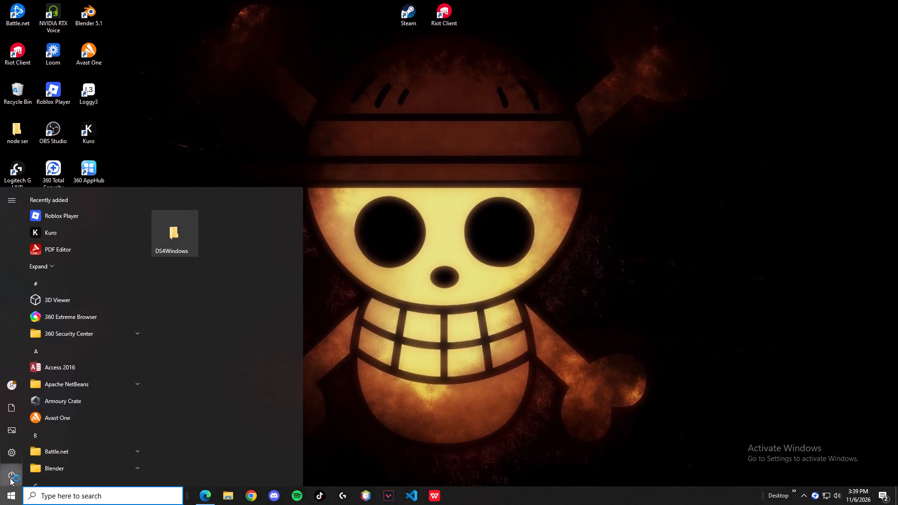
{"action": "left_click", "coordinate": [46, 438]}
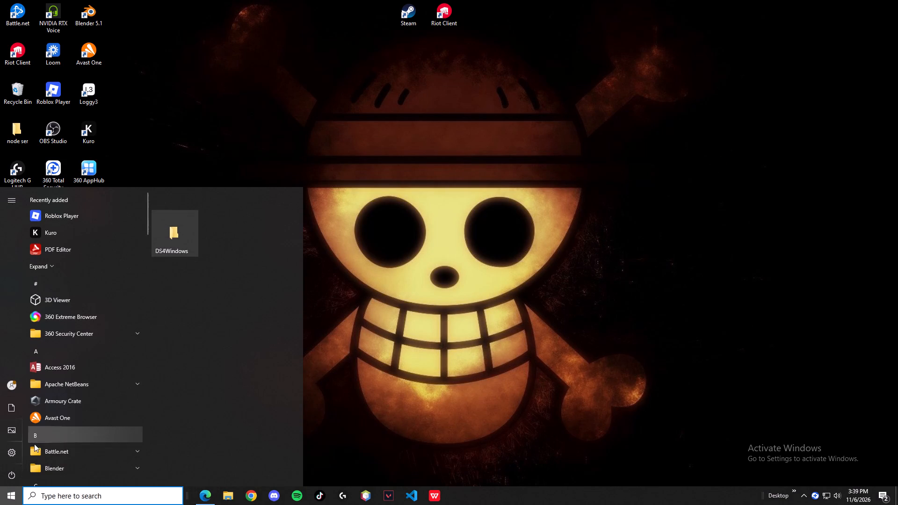